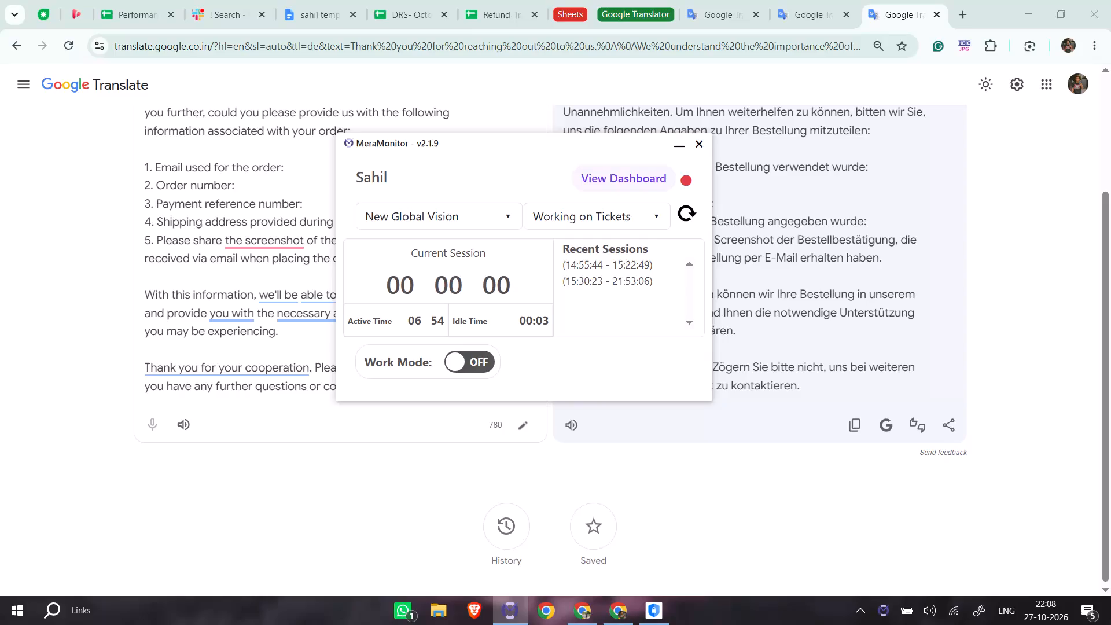
Start the MeraMonitor work timer by switching Work Mode on, then minimize the tracker window.
left_click(479, 357)
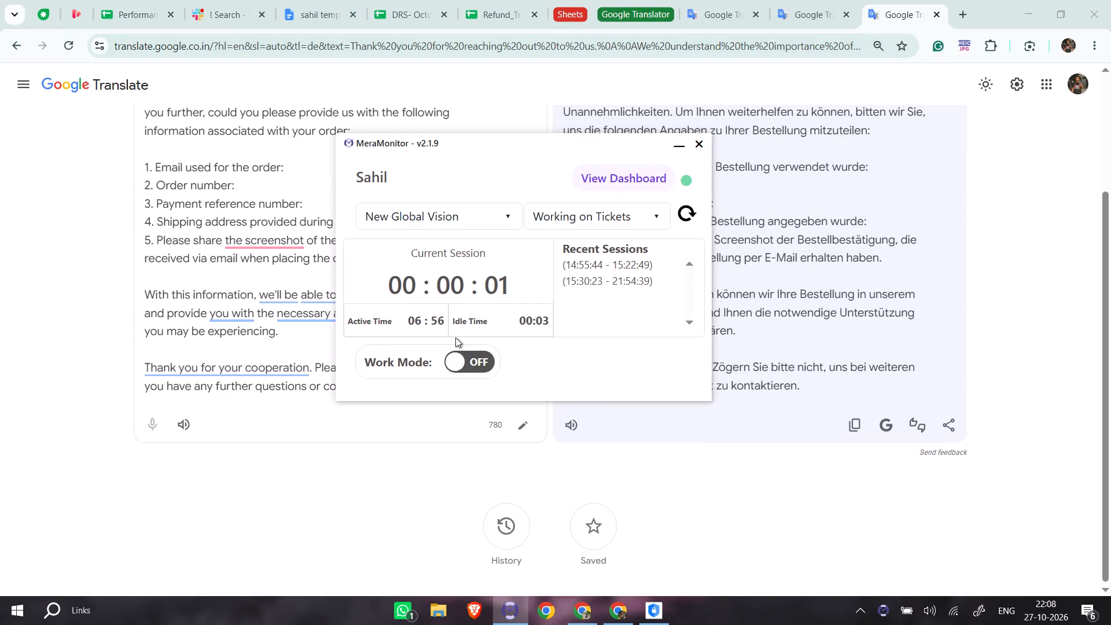
double_click(880, 605)
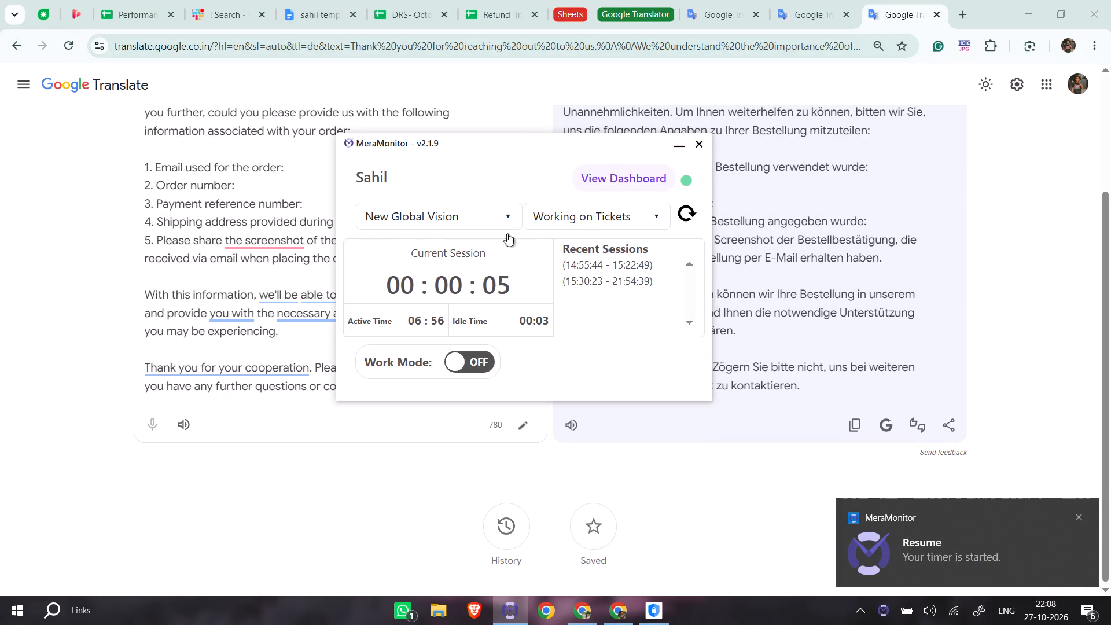
left_click(471, 365)
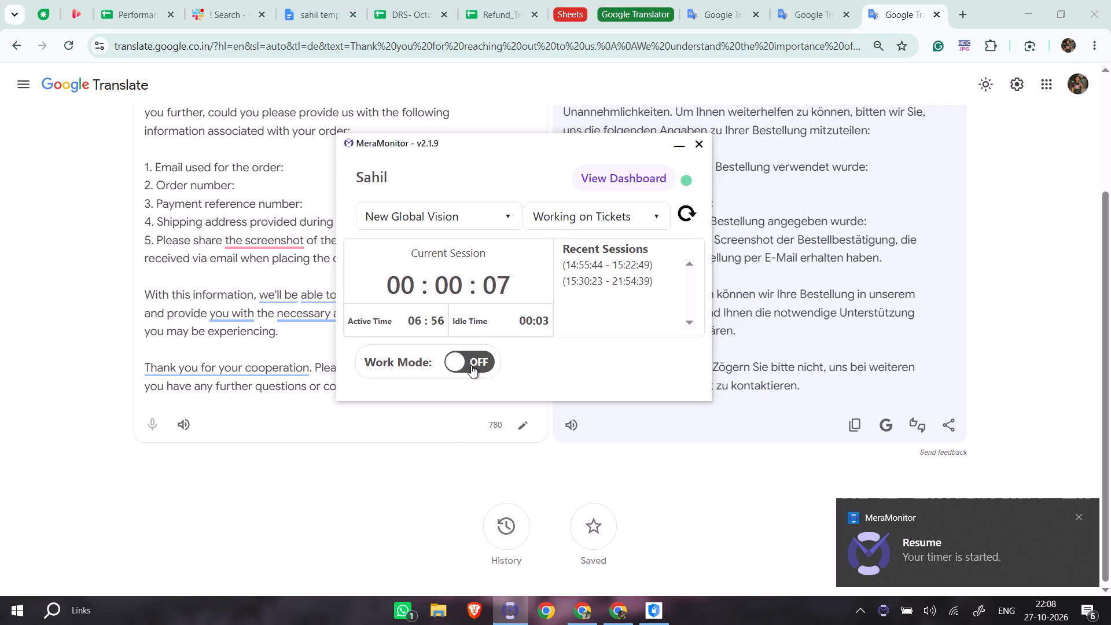
left_click(683, 138)
Switch to the already open Refund spreadsheet in the browser.
left_click(501, 0)
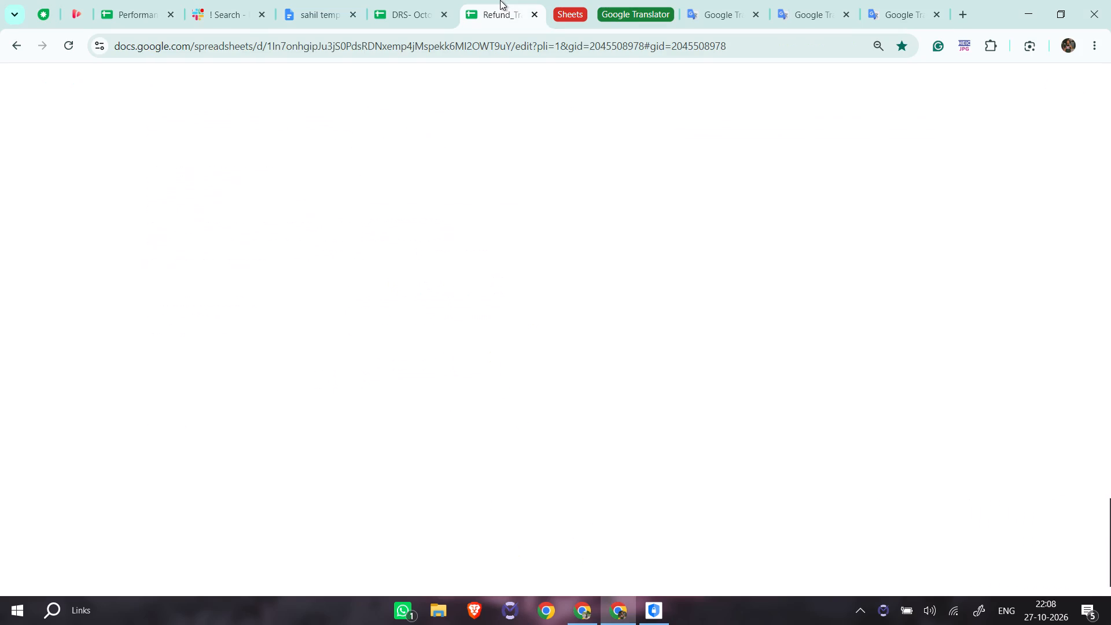
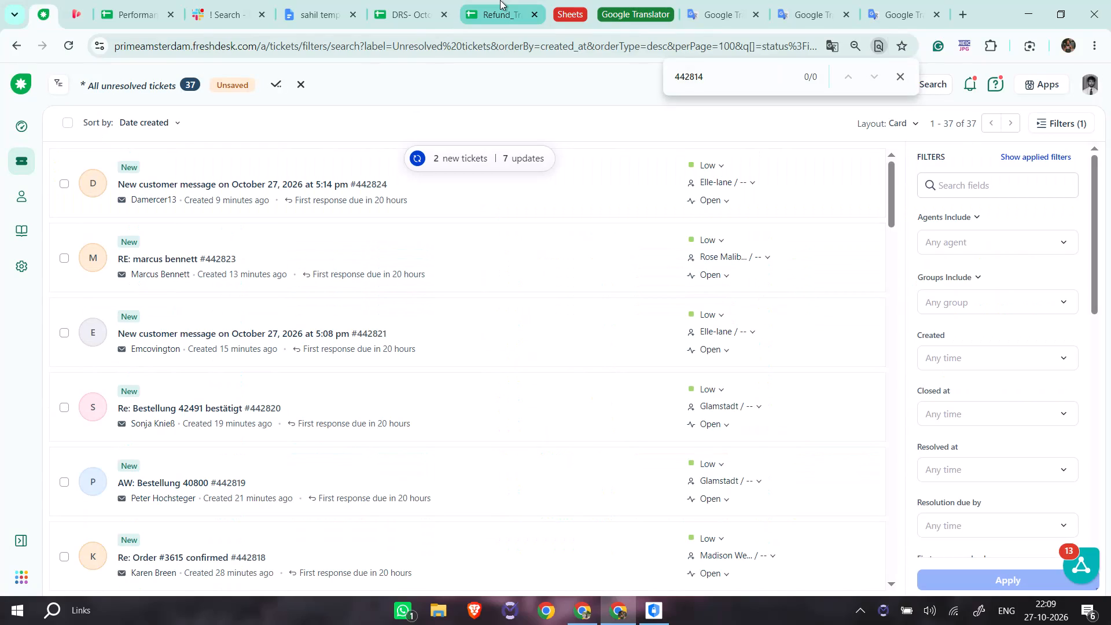
Refresh the unresolved tickets list and open the newest ticket, #442826.
key("ctrl+r")
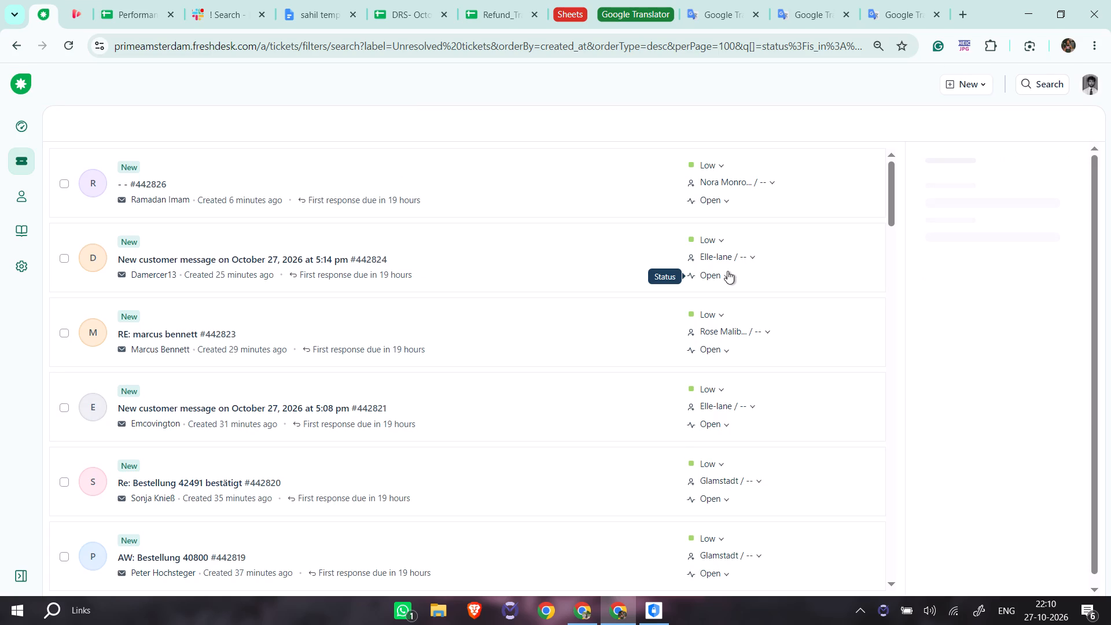
left_click(149, 178)
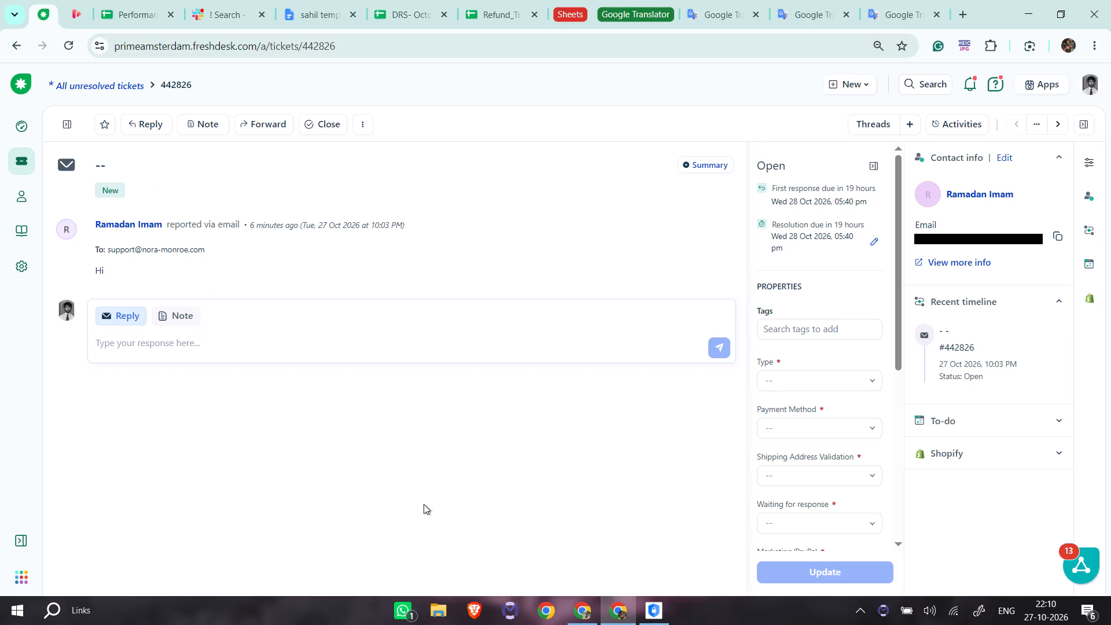
scroll(431, 496, "down", 10)
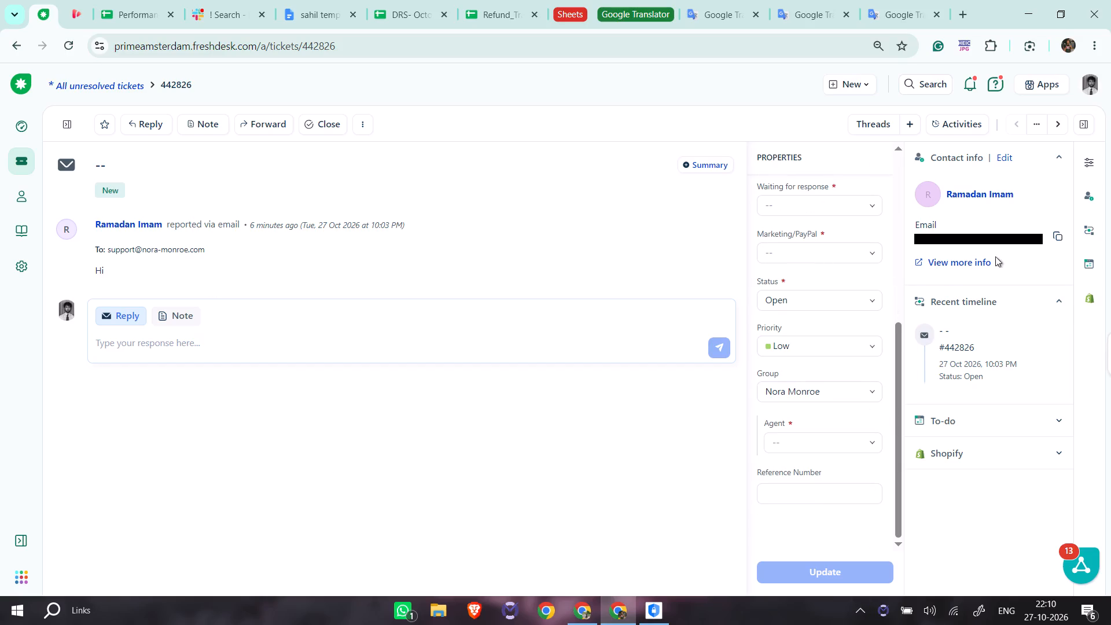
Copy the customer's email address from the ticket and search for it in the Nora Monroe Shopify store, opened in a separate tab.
double_click(1056, 242)
triple_click(1056, 237)
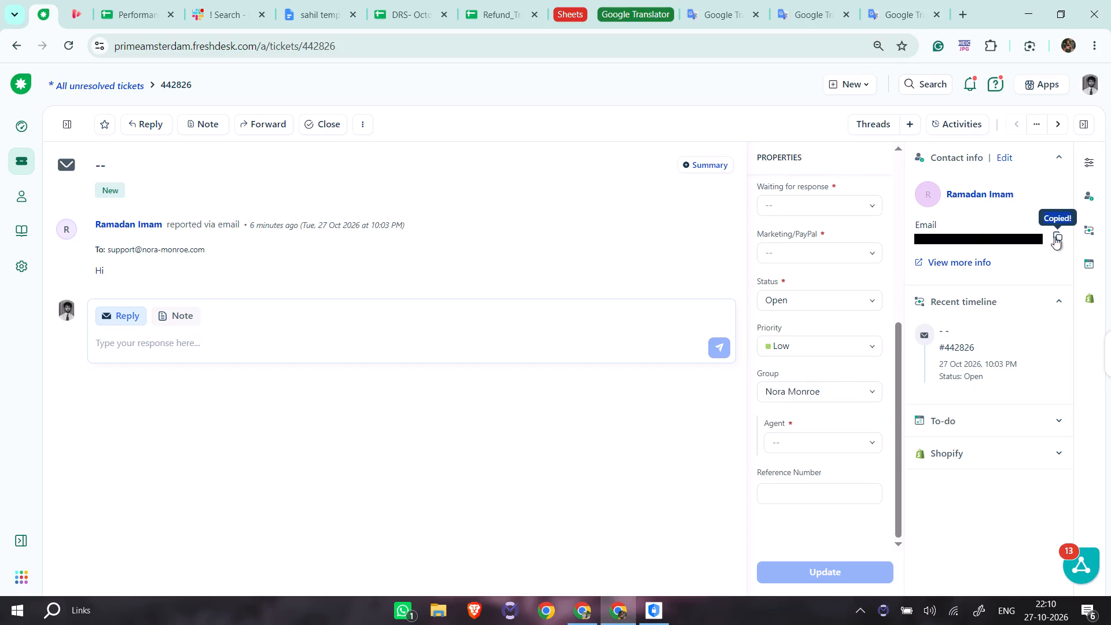
key("alt+Tab")
left_click(743, 0)
key("alt+Tab")
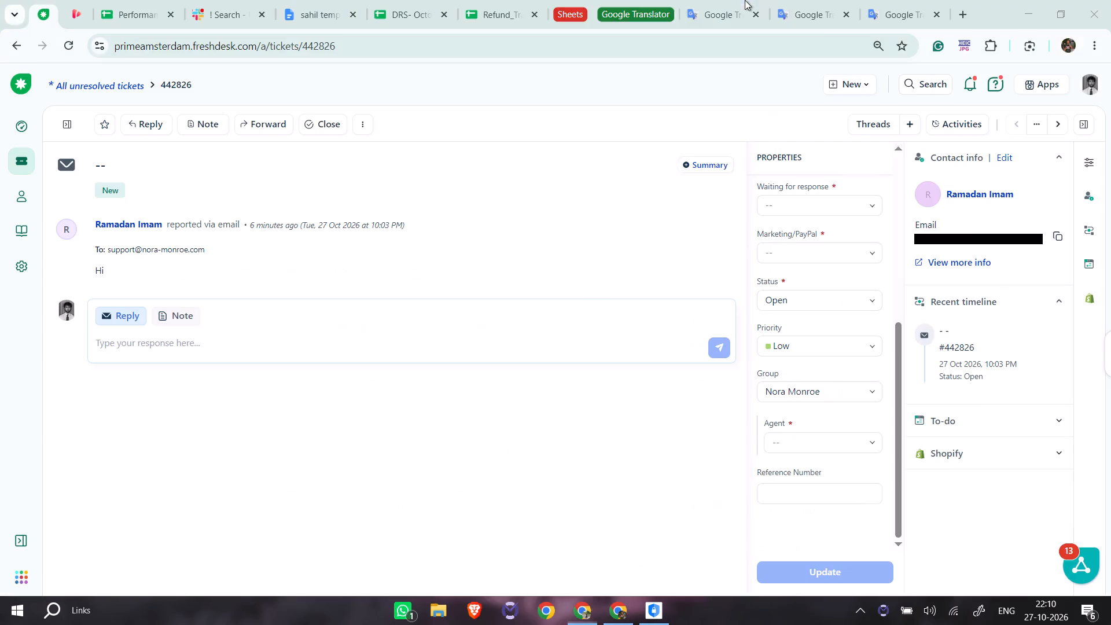
key("alt+Tab")
left_click(860, 5)
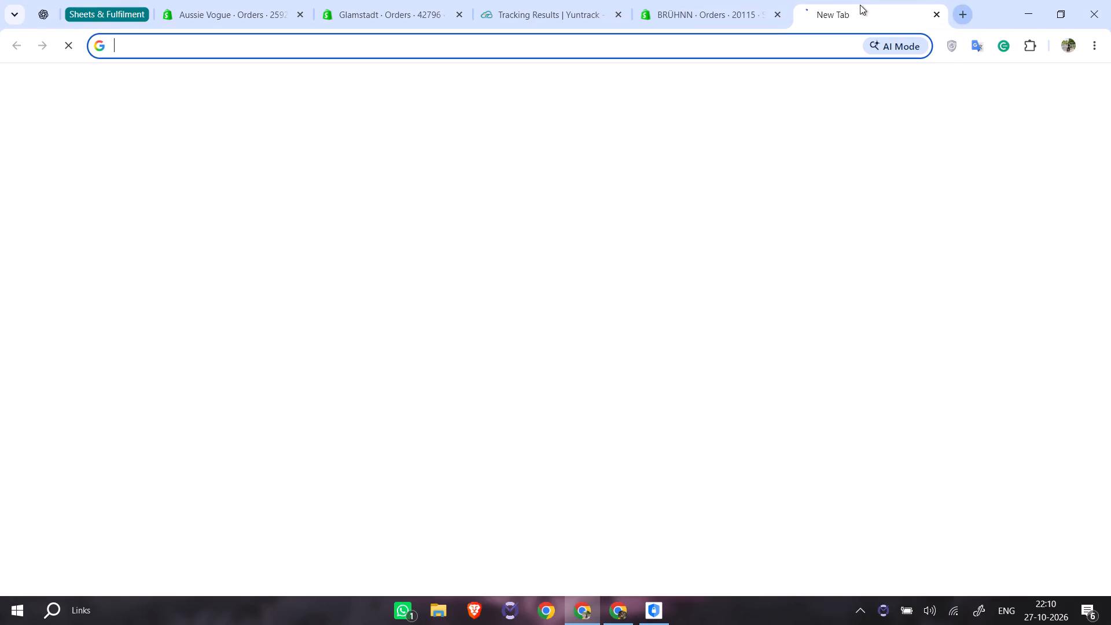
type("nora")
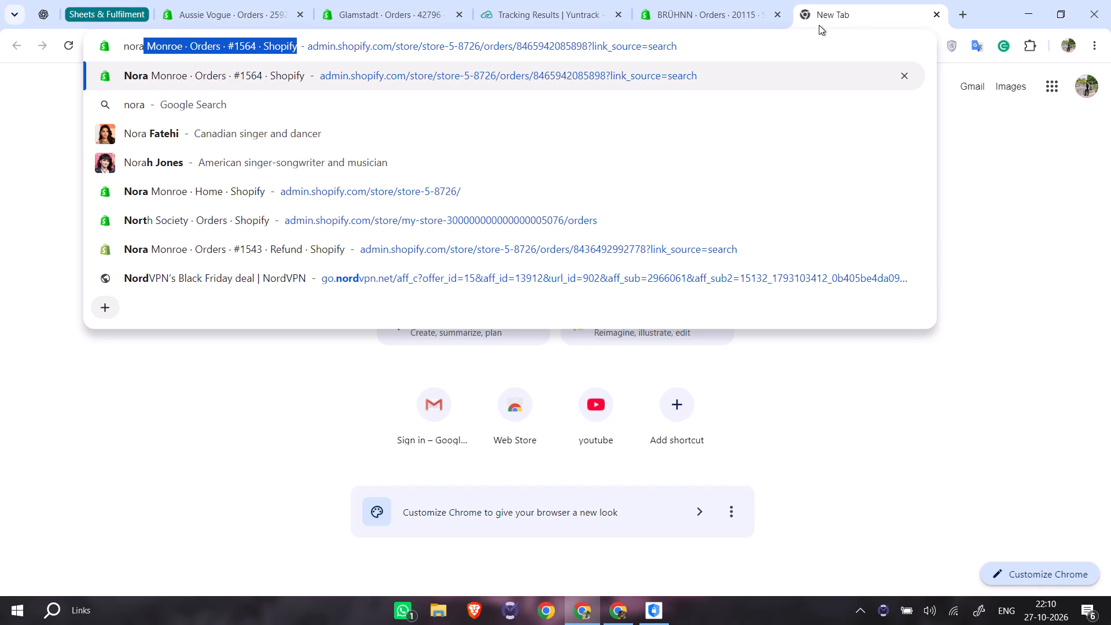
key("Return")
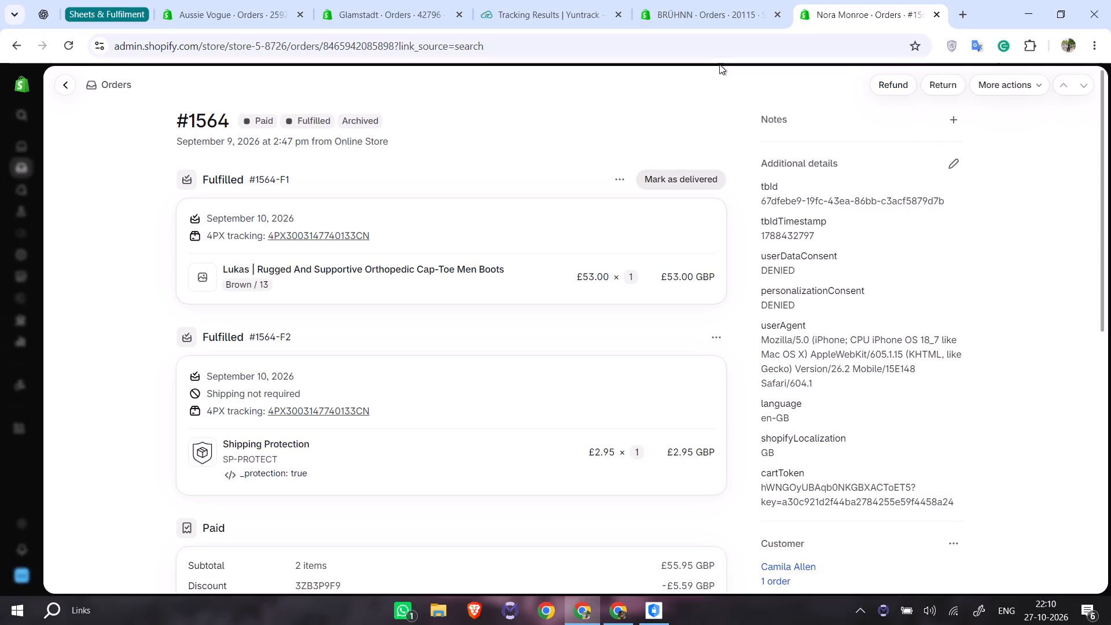
left_click(17, 114)
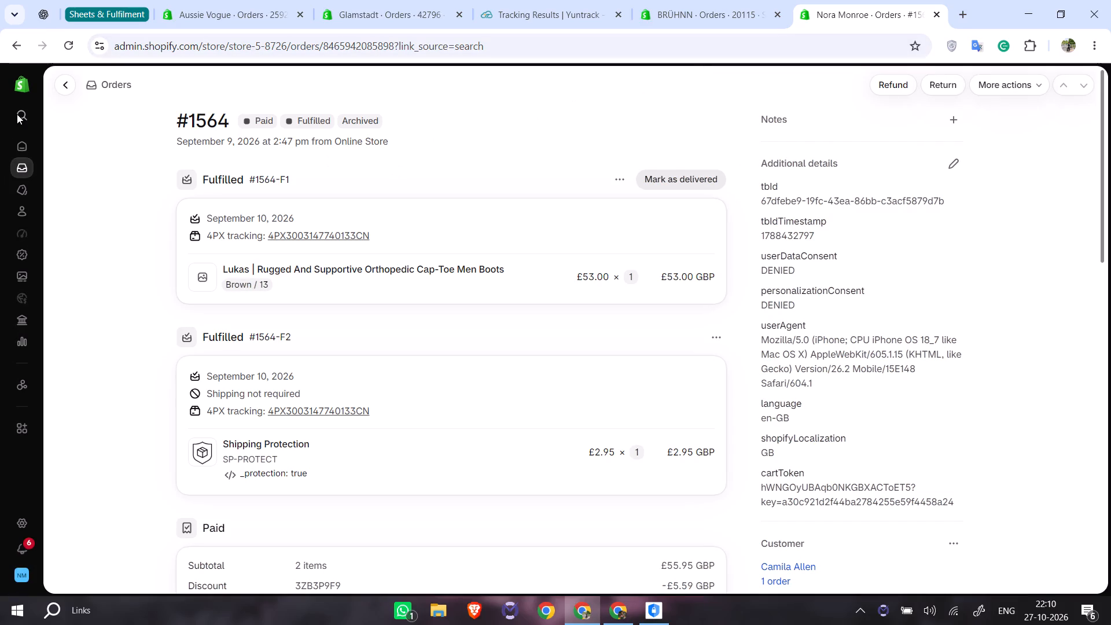
left_click(19, 115)
key("ctrl+v")
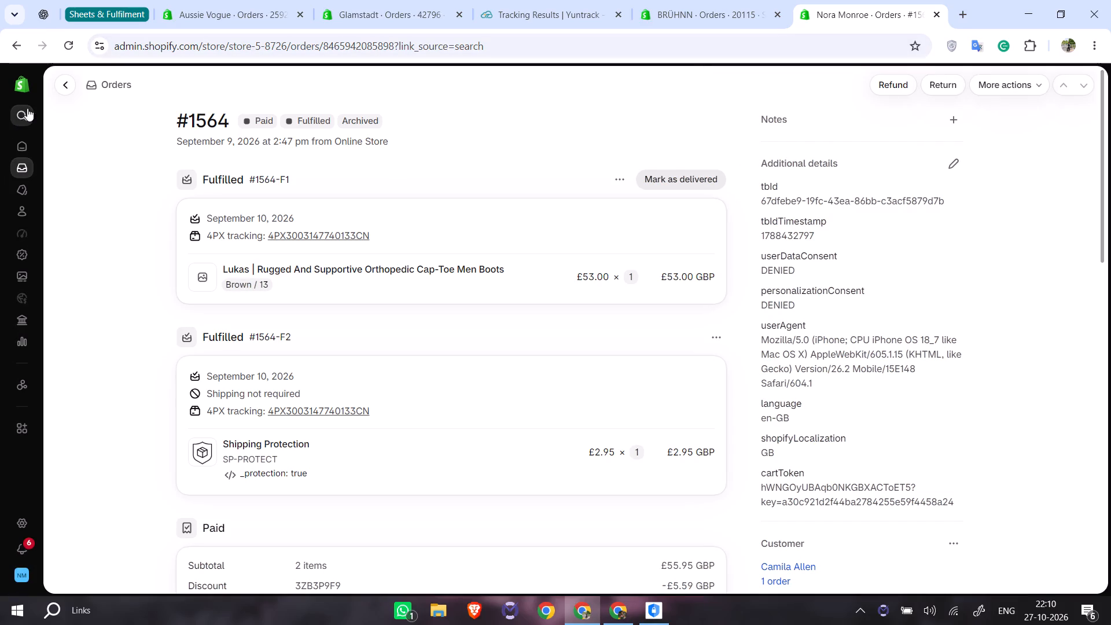
key("ctrl+v")
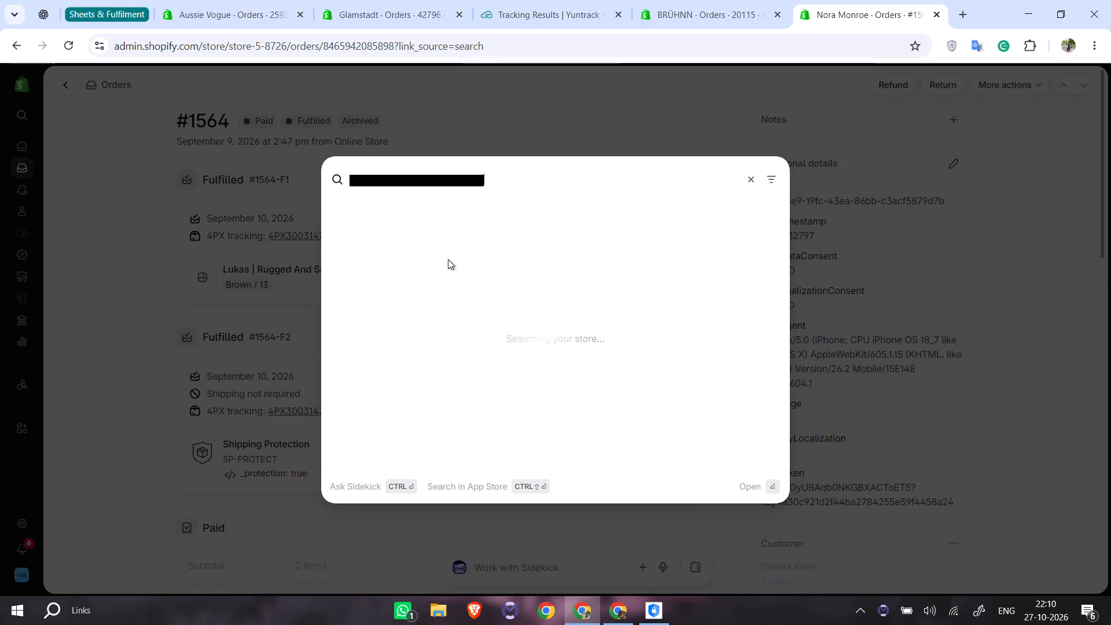
Return to the ticket window and search the sahil temps document for the "elab" reply template.
key("alt+Tab")
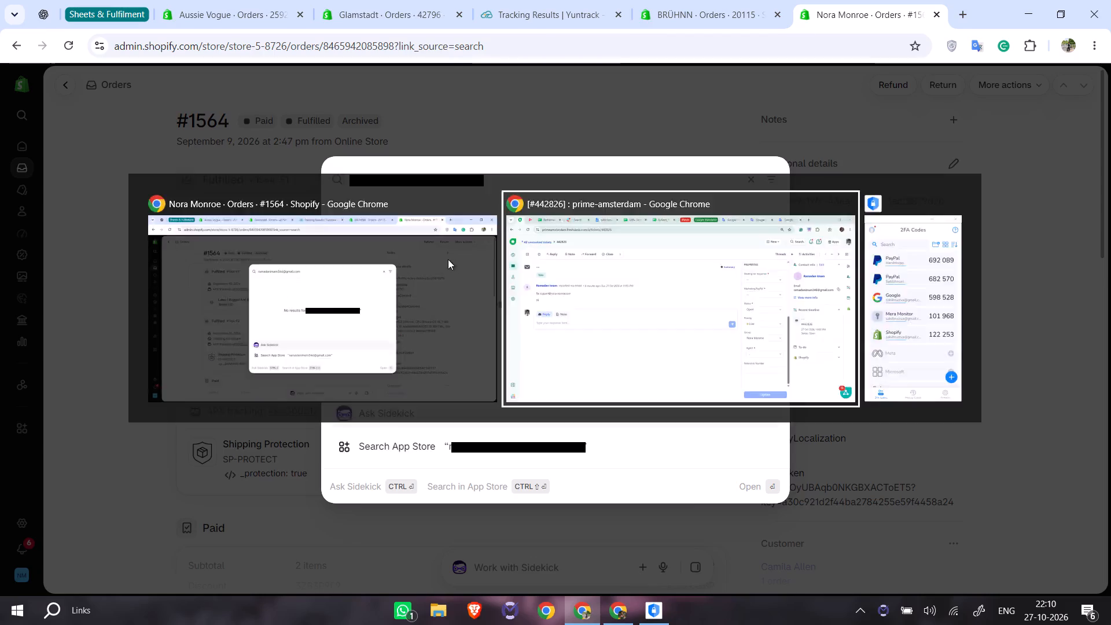
double_click(326, 266)
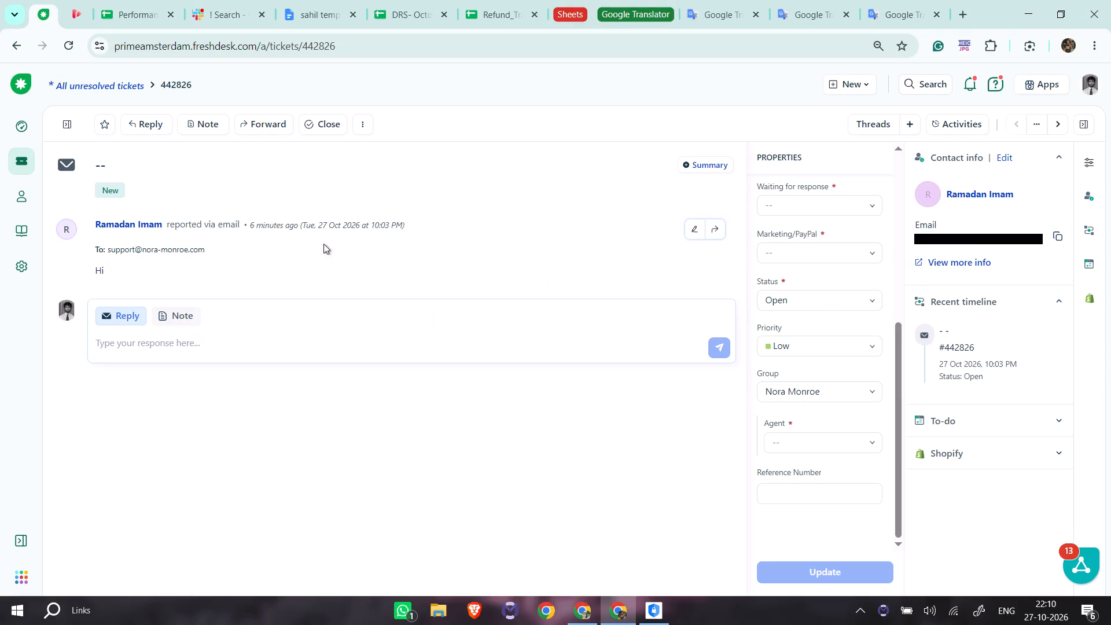
left_click(332, 12)
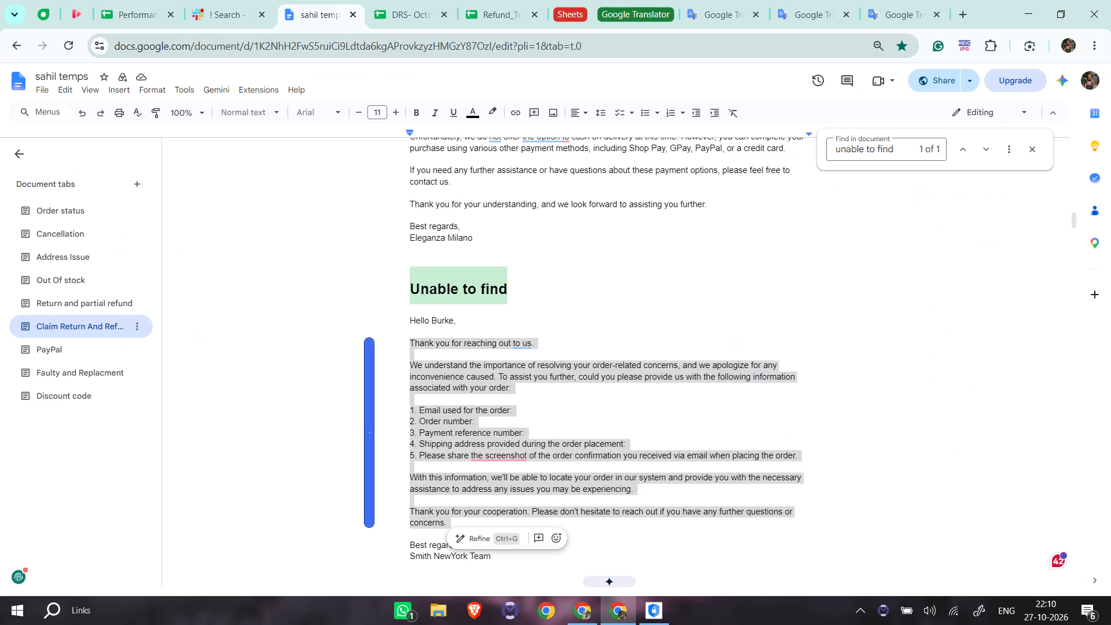
key("ctrl+f")
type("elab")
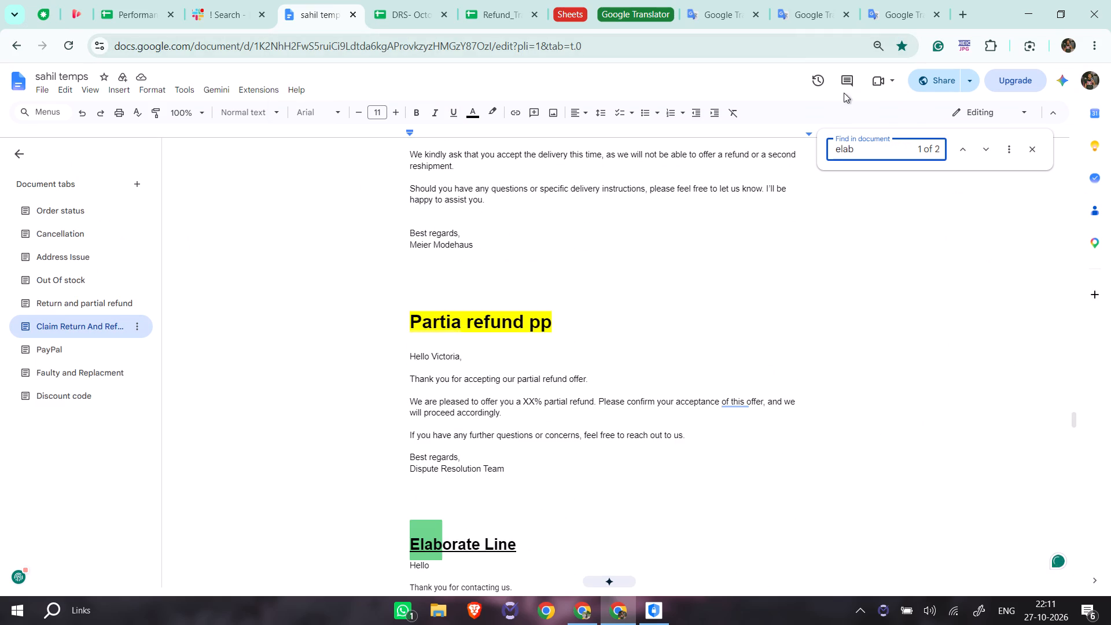
left_click(989, 152)
Bring up the MeraMonitor tracker, refresh its project and task lists, and minimize it again.
double_click(885, 610)
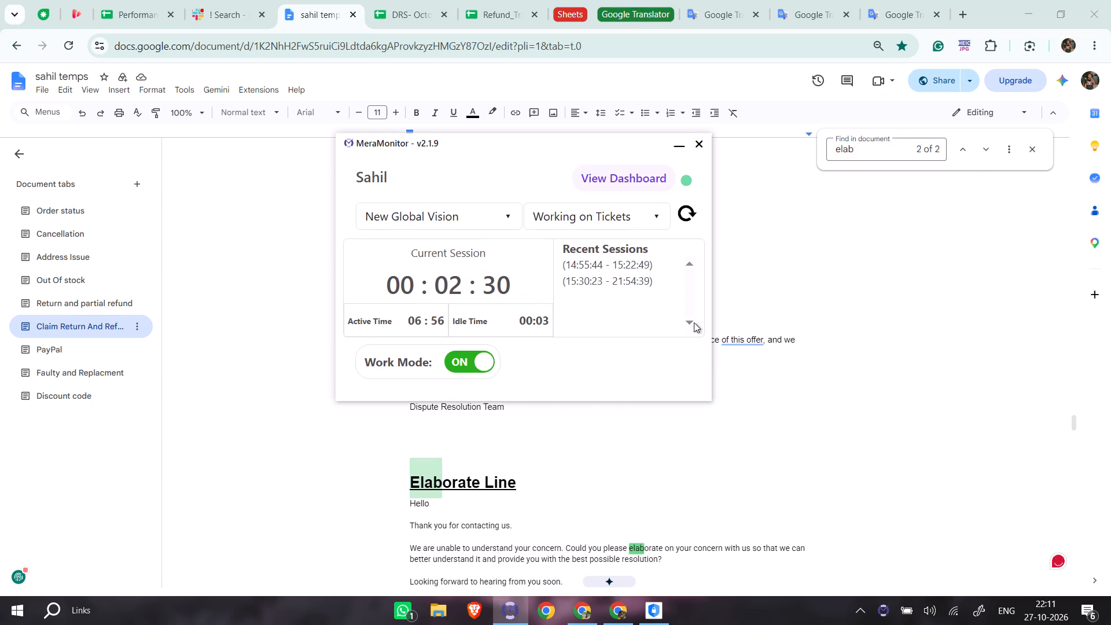
left_click(683, 216)
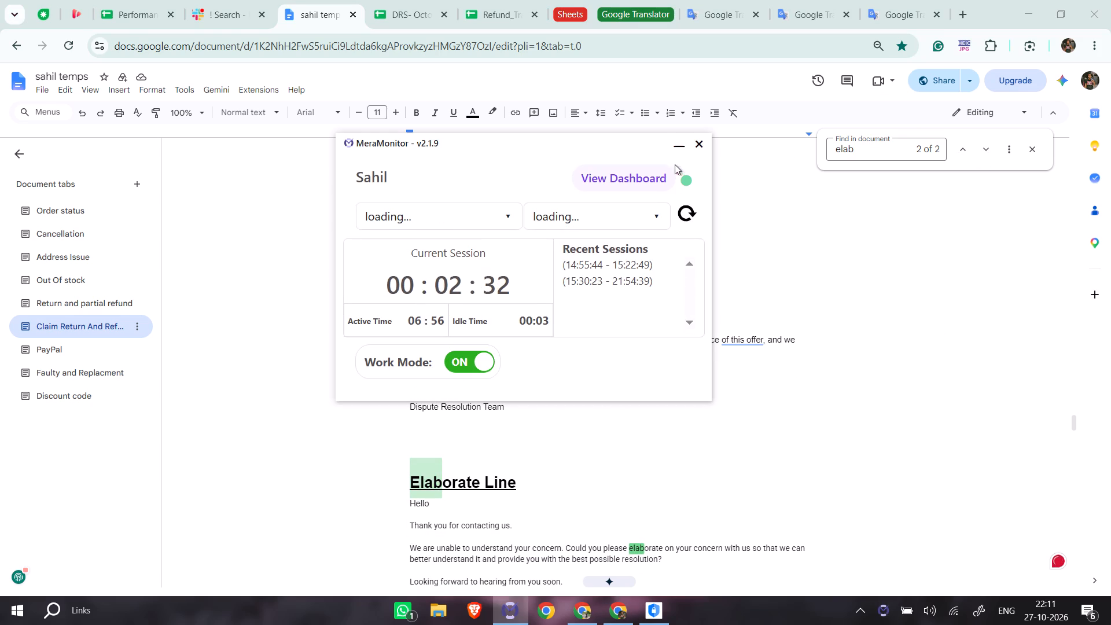
left_click(675, 146)
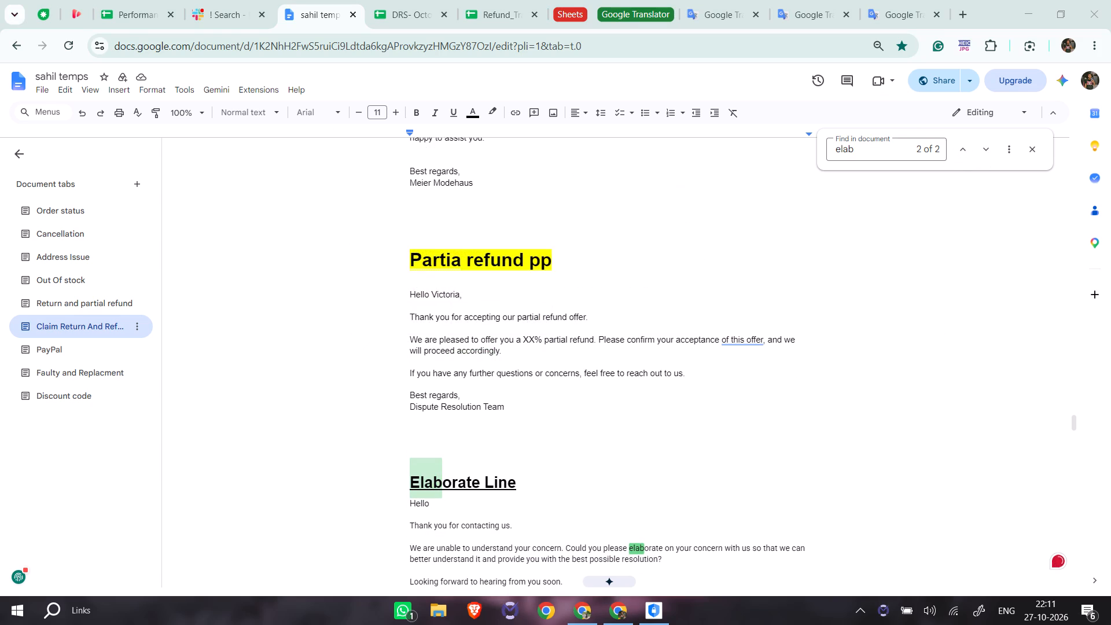
Copy the body of the Elaborate Line template, from "Thank you for contacting us." to "Looking forward to hearing from you soon".
scroll(572, 443, "down", 2)
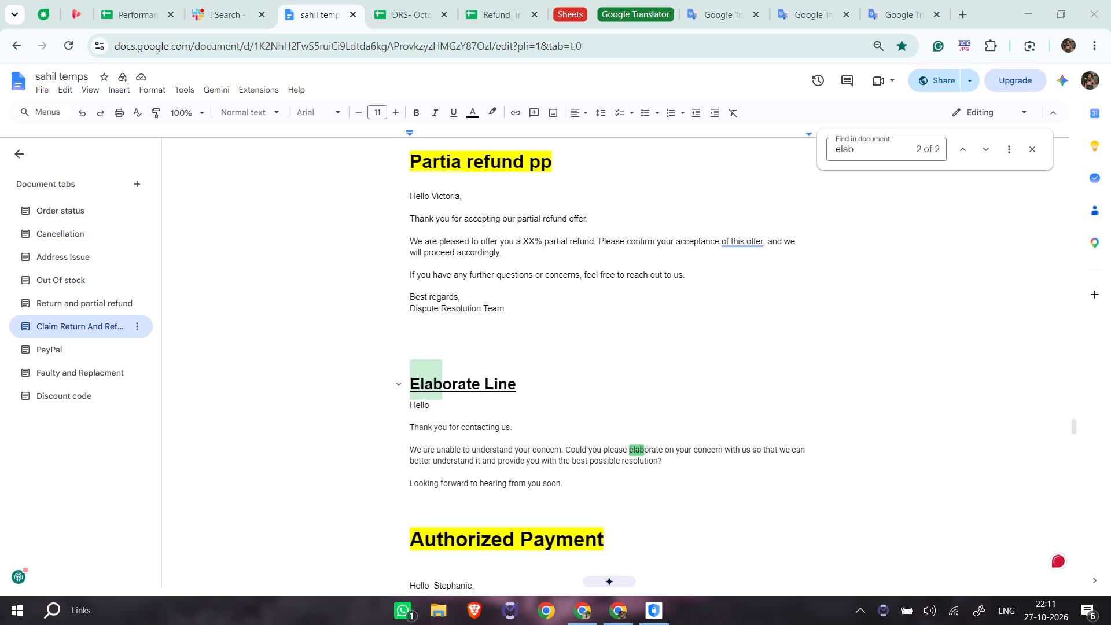
left_click_drag(407, 427, 558, 490)
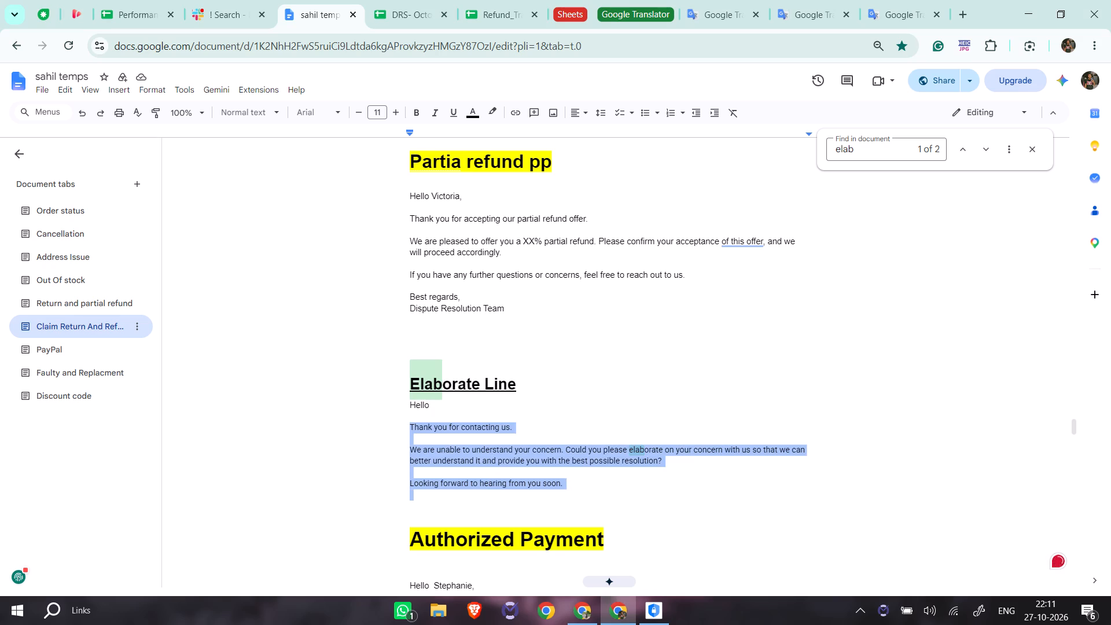
left_click_drag(558, 490, 560, 485)
key("ctrl+c")
key("ctrl+c")
key("ctrl+c")
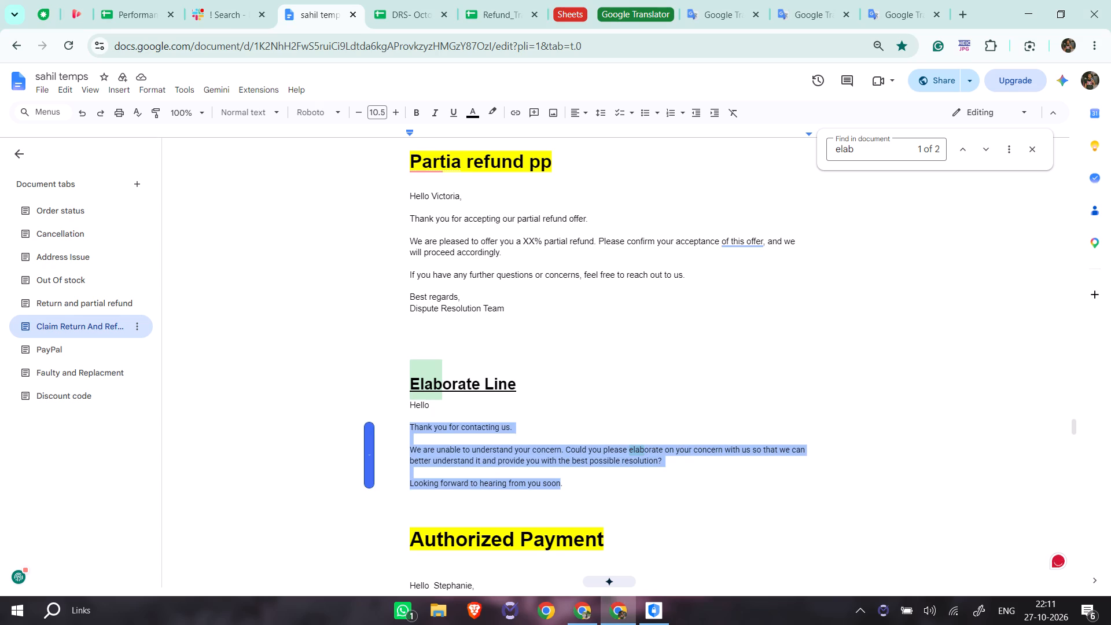
Start a reply on ticket #442826 and clear all of its prefilled text.
key("ctrl+1")
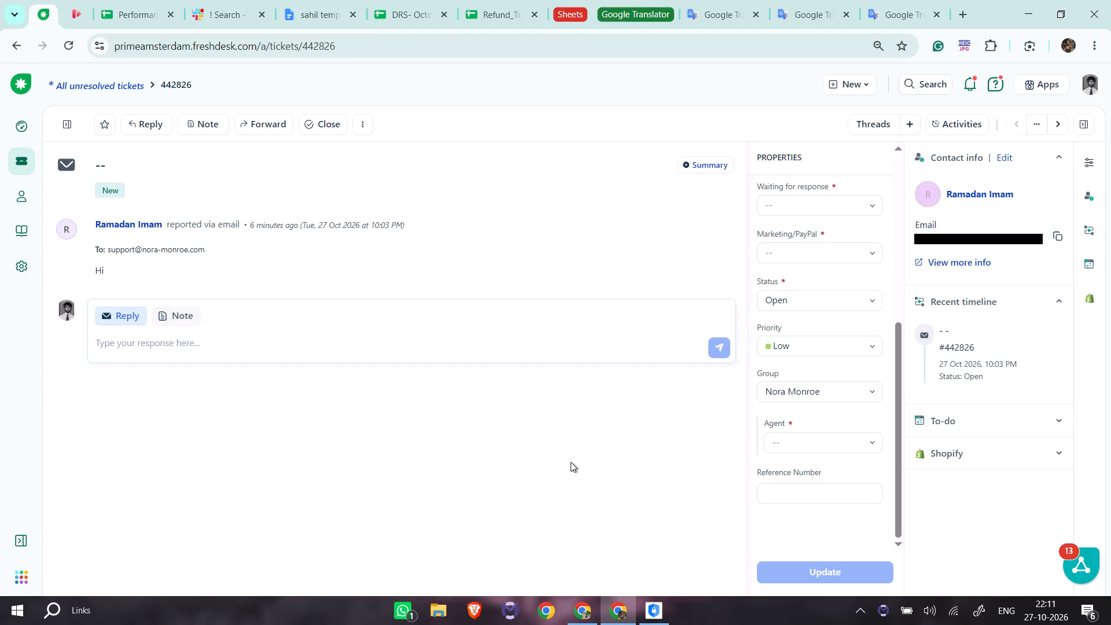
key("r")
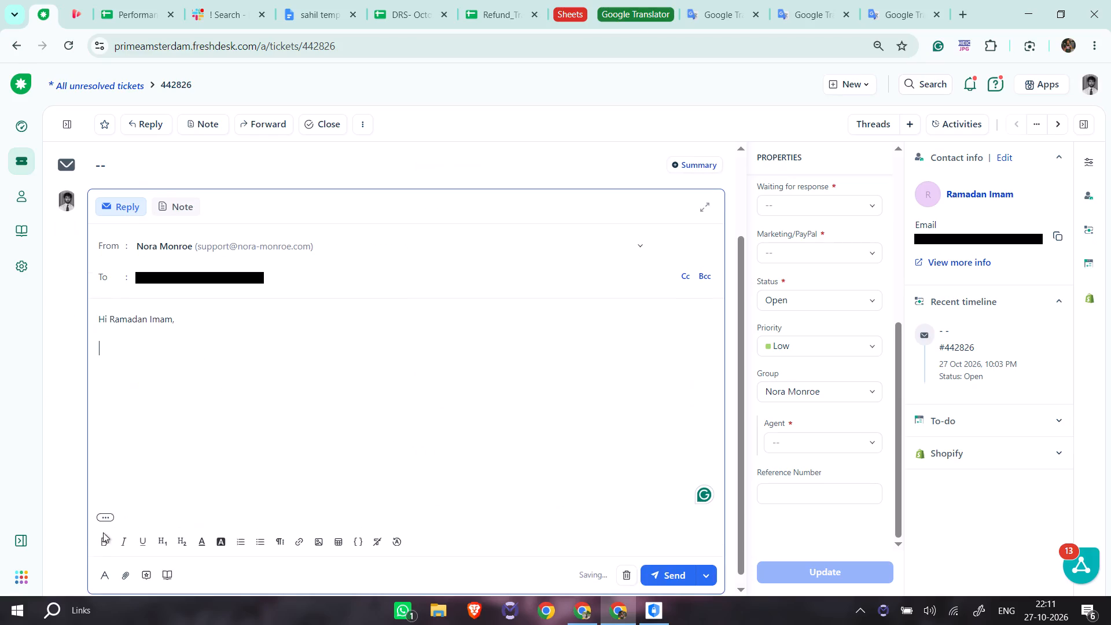
double_click(128, 512)
left_click(151, 487)
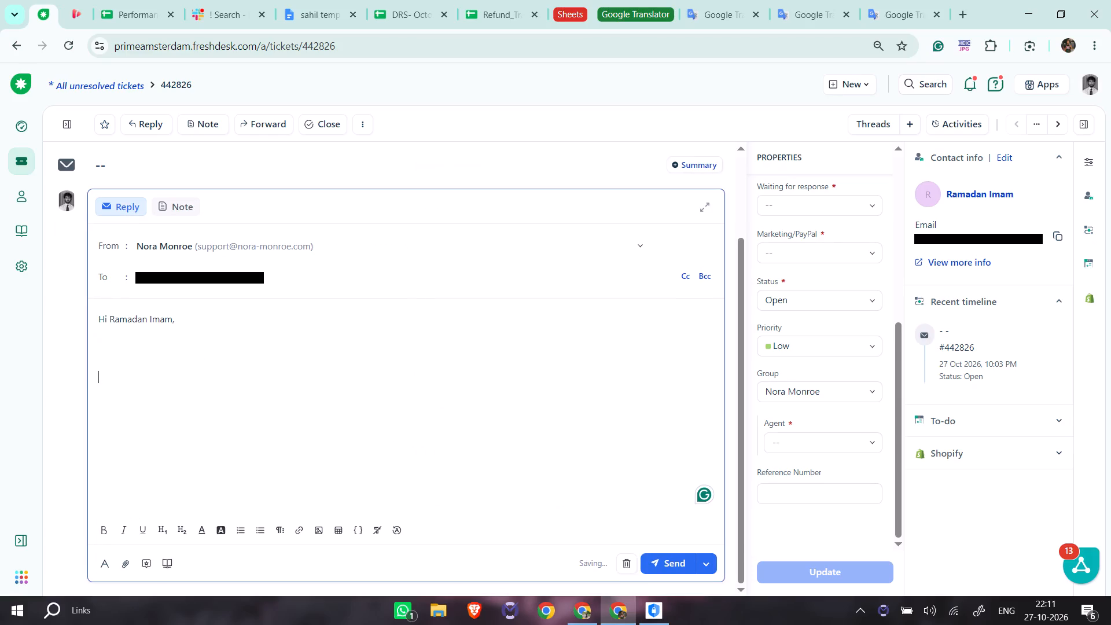
key("ctrl+a")
key("ctrl+BackSpace")
key("ctrl+BackSpace")
key("ctrl+BackSpace")
key("ctrl+BackSpace")
key("ctrl+a")
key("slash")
key("Return")
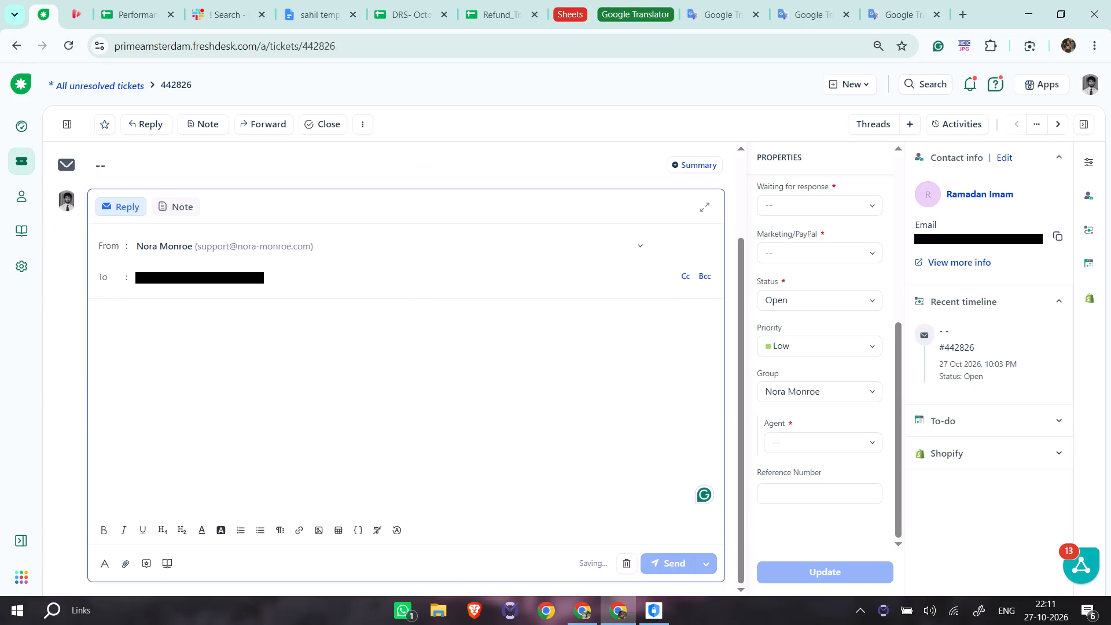
Insert the AV1 canned response into the reply.
left_click(141, 559)
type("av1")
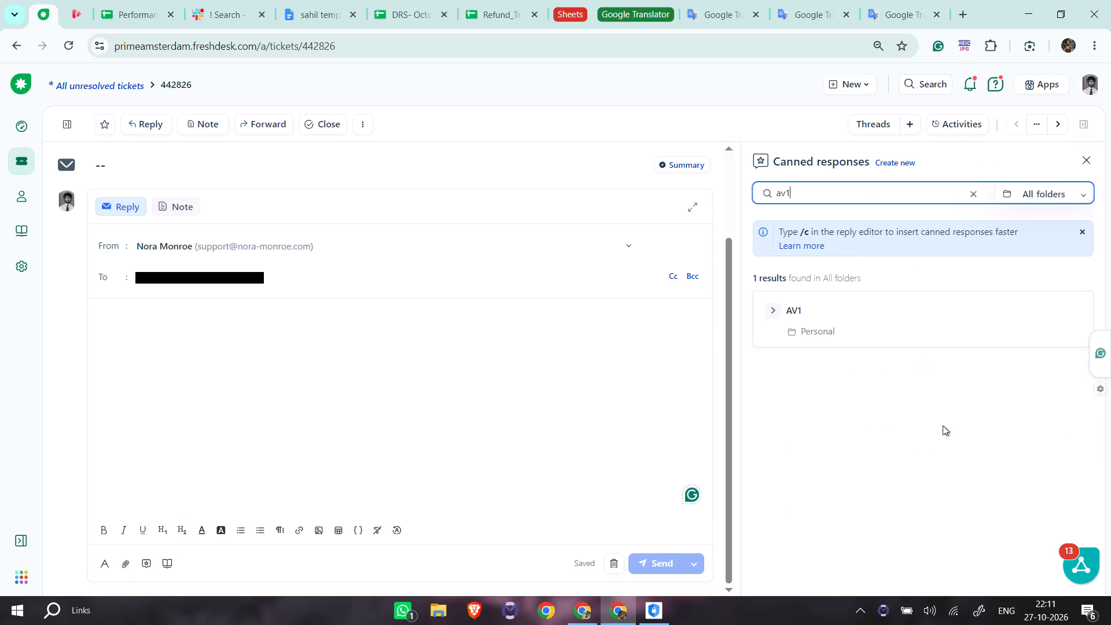
left_click(1052, 322)
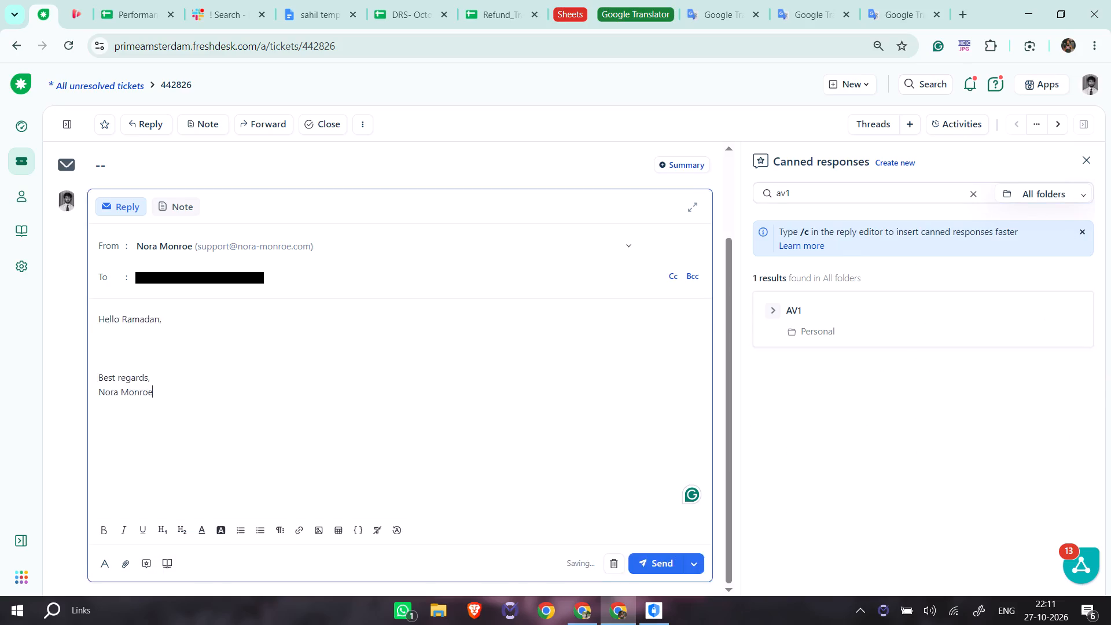
Paste the copied template body unformatted between the greeting and sign-off, remove the extra blank lines, and send the reply.
left_click(238, 360)
left_click(248, 354)
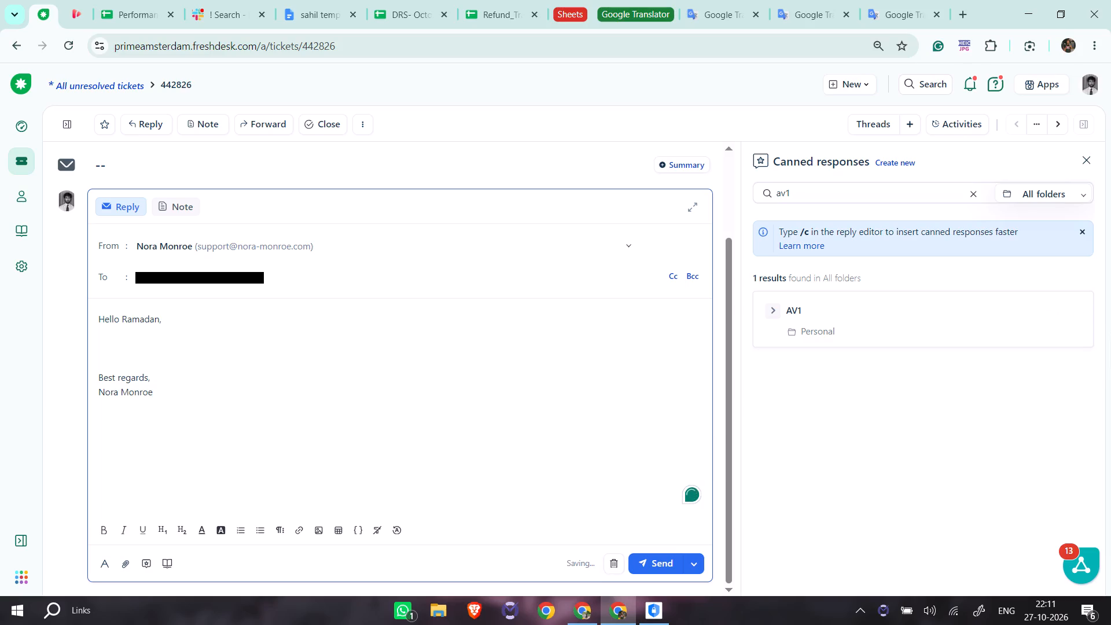
key("ctrl+shift+v")
key("BackSpace")
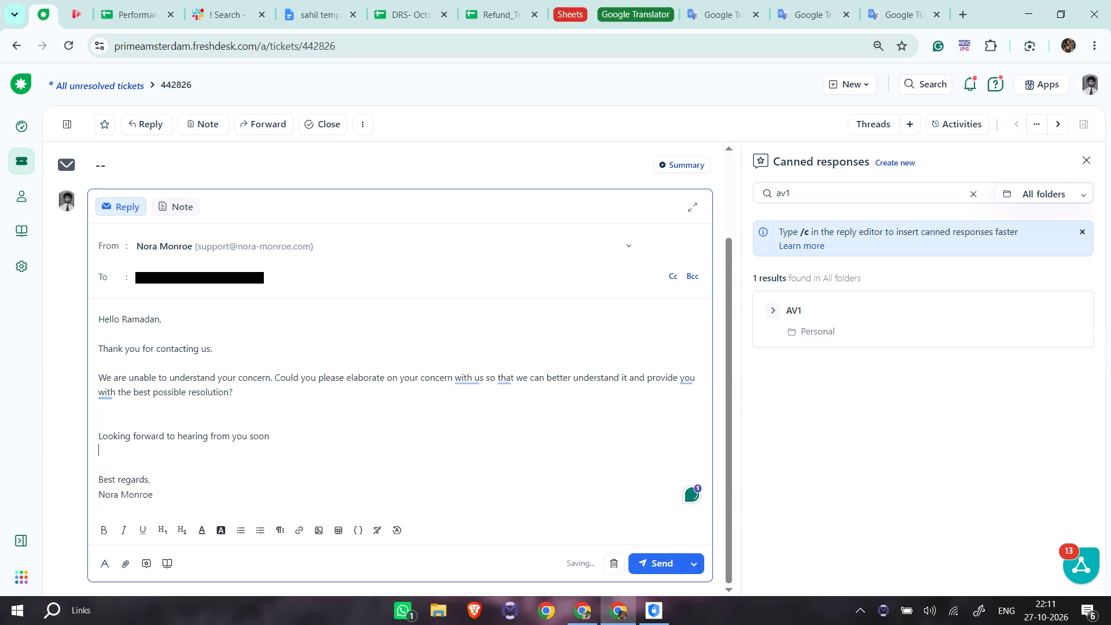
left_click(211, 410)
key("BackSpace")
key("ctrl+Return")
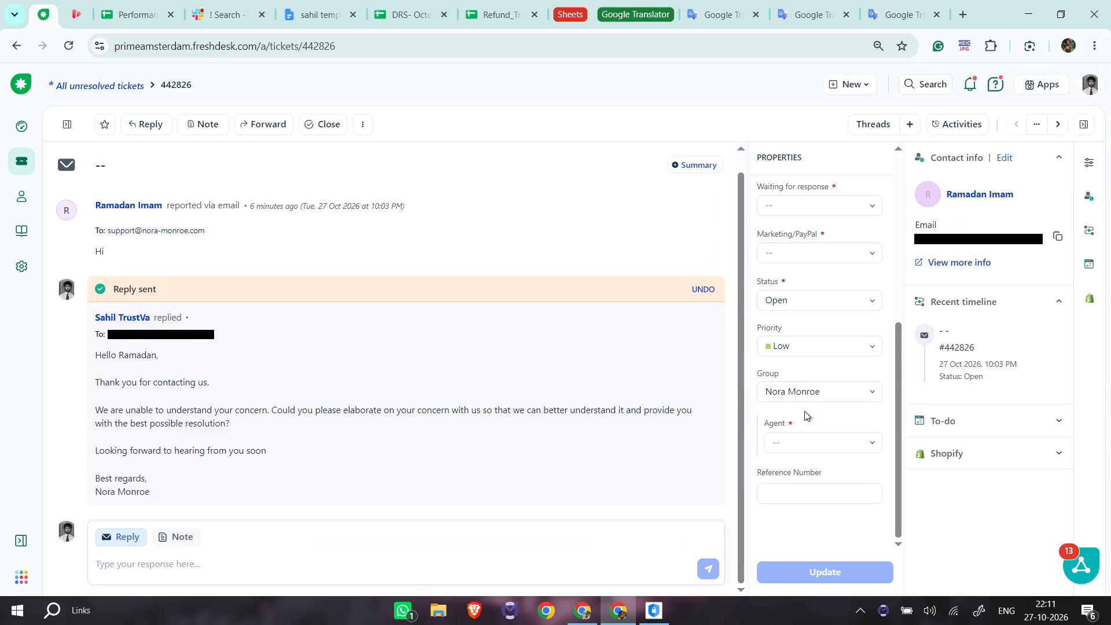
Set Type, Payment Method and Shipping Address Validation to NA, Waiting for response to N/A, and Marketing/PayPal to No.
scroll(816, 346, "up", 2)
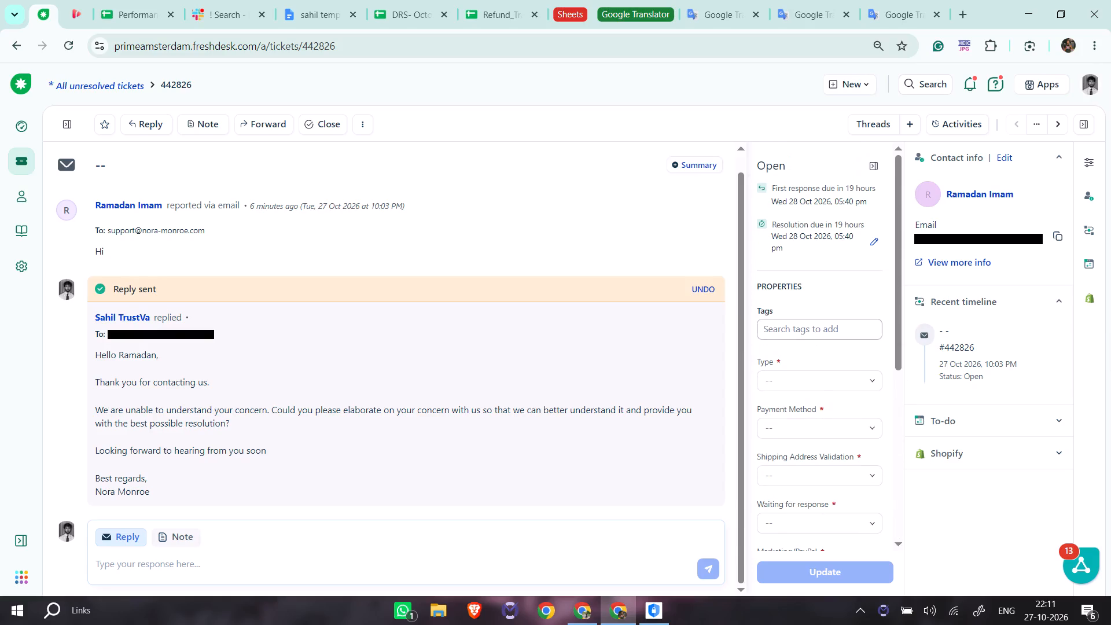
left_click(815, 334)
key("Tab")
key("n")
key("Tab")
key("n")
key("Tab")
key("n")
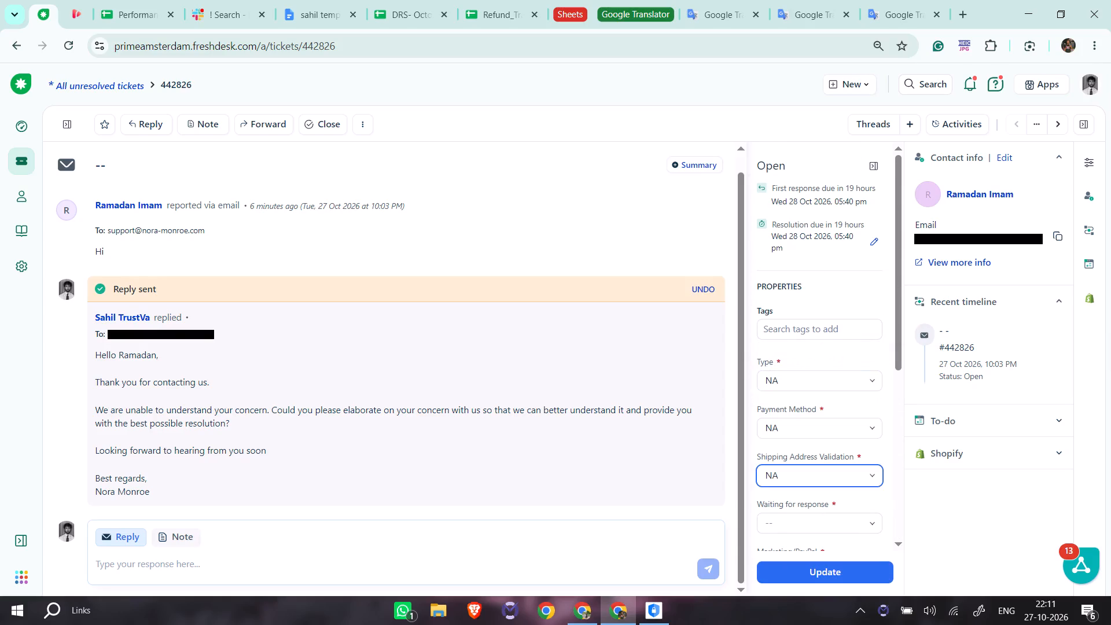
key("Tab")
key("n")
key("Tab")
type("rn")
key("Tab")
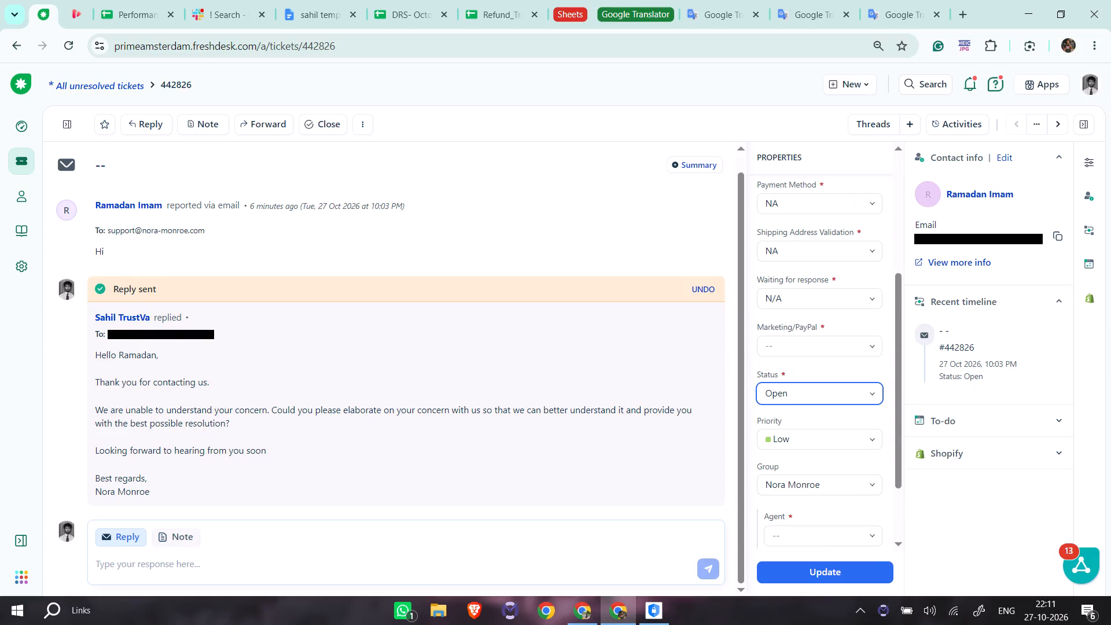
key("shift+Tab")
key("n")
Set Status to Resolved, assign your own account as Agent, and update the ticket properties.
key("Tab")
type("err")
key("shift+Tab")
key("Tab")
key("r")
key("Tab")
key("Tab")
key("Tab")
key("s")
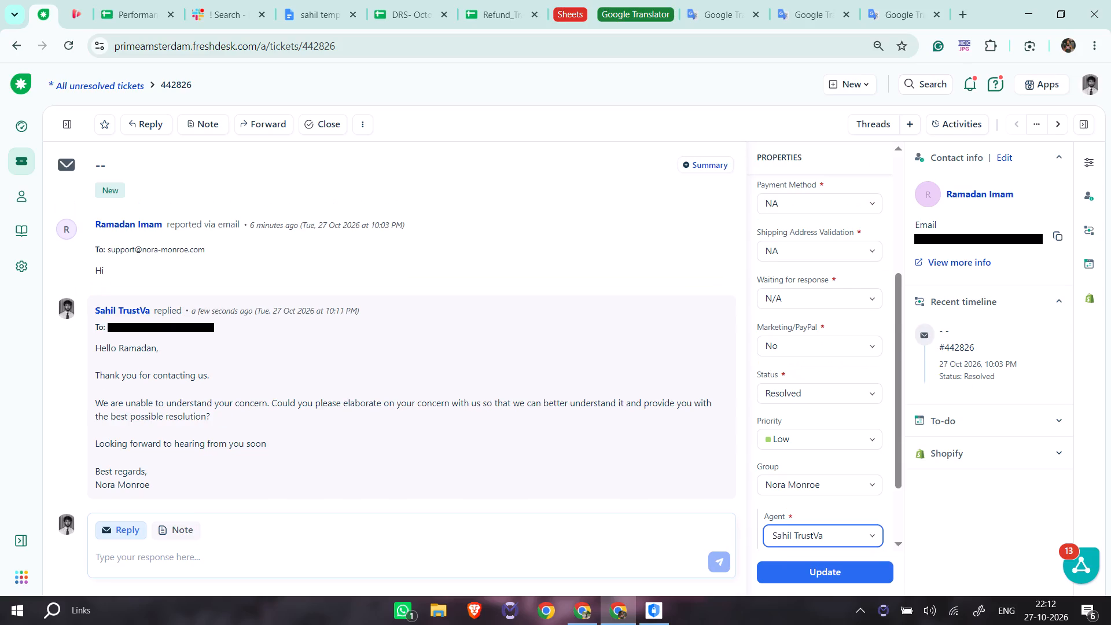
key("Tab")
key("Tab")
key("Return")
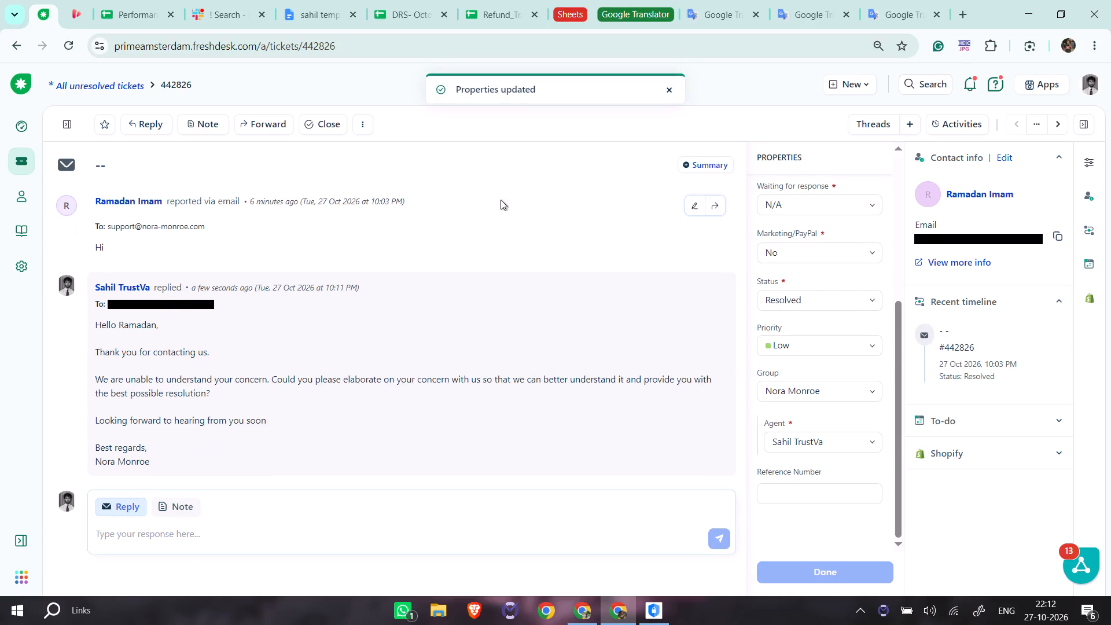
double_click(185, 85)
key("ctrl+c")
key("ctrl+c")
key("ctrl+6")
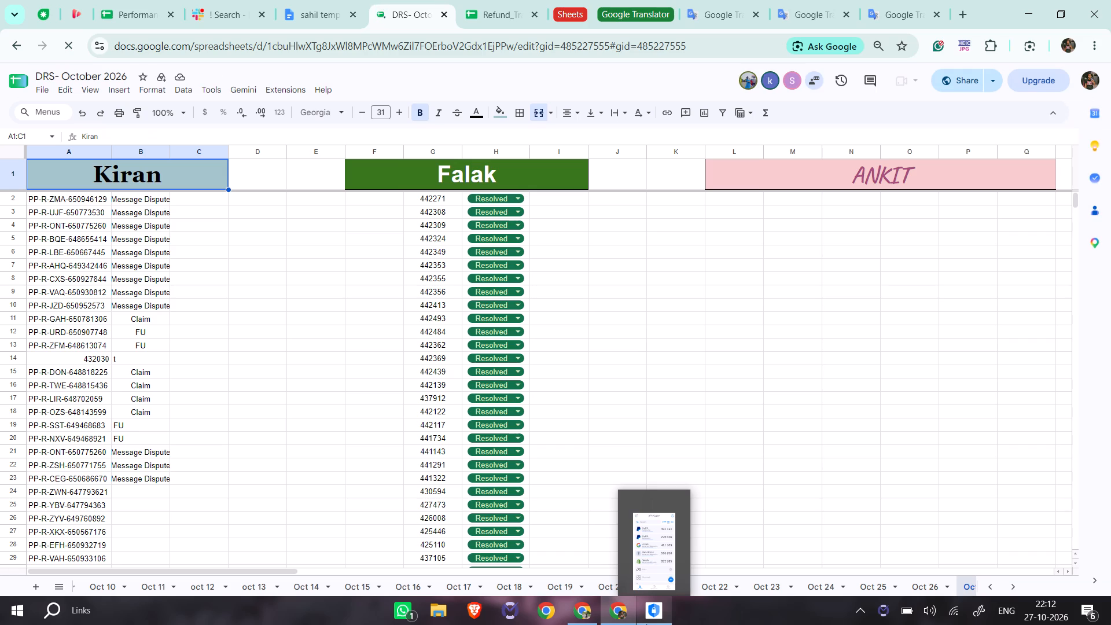
scroll(811, 429, "left", 13)
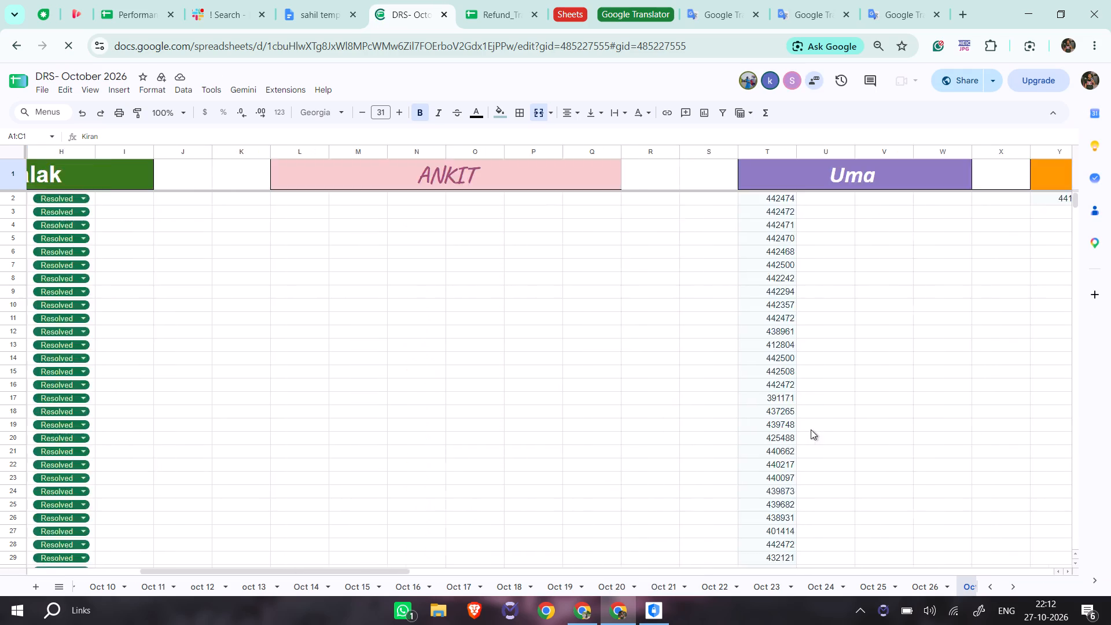
scroll(811, 429, "left", 2)
scroll(812, 428, "right", 1)
left_click(464, 400)
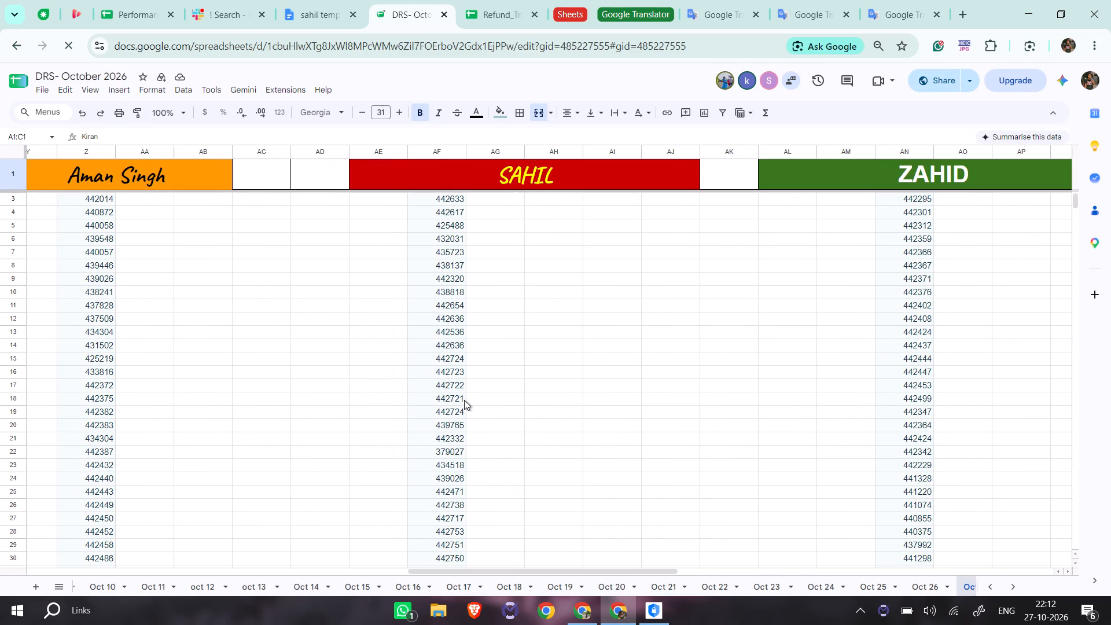
key("ctrl+Down")
key("ctrl+Down")
key("ctrl+Down")
key("ctrl+Down")
key("ctrl+Down")
key("ctrl+Down")
key("ctrl+Down")
key("ctrl+Down")
key("ctrl+Down")
key("ctrl+Up")
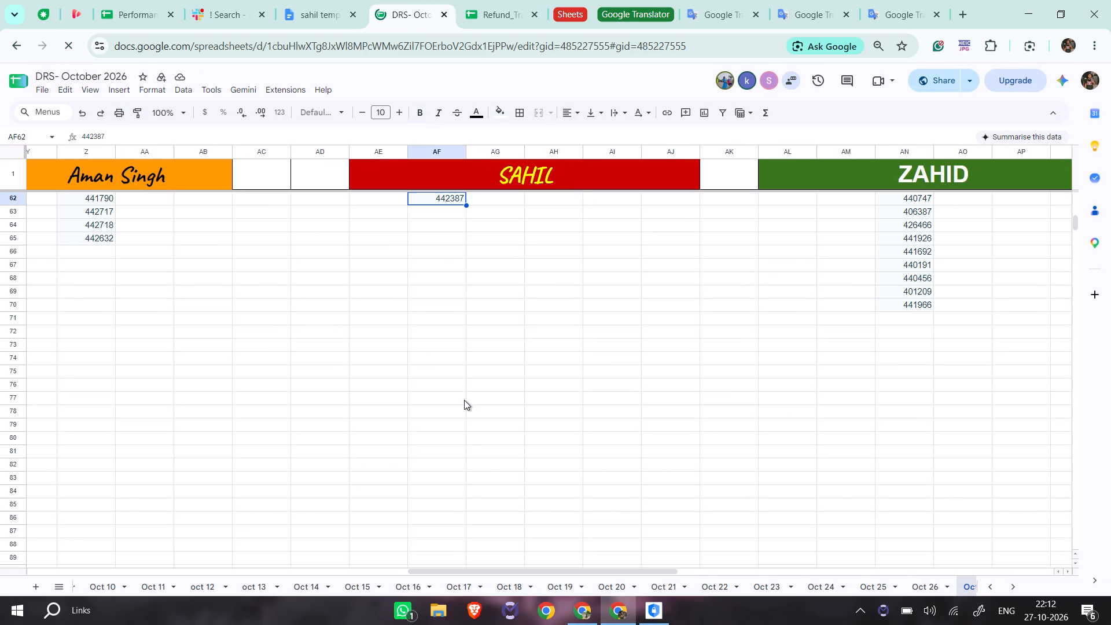
key("Down")
key("ctrl+v")
key("Down")
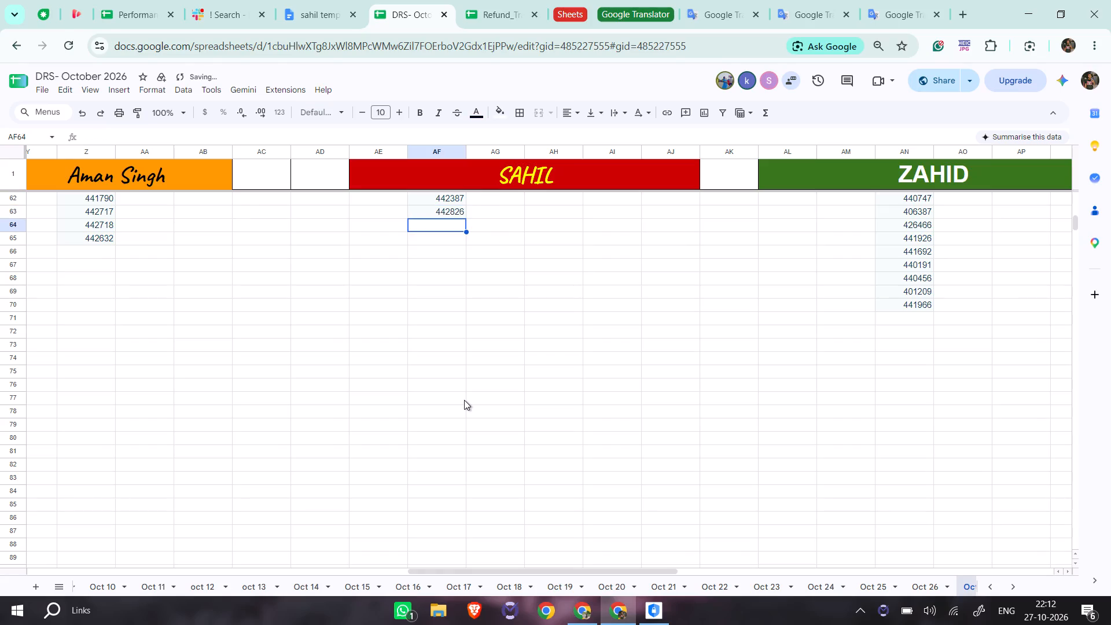
Return to Freshdesk and read through the following tickets #442824 and #442823 up to #442821.
key("ctrl+1")
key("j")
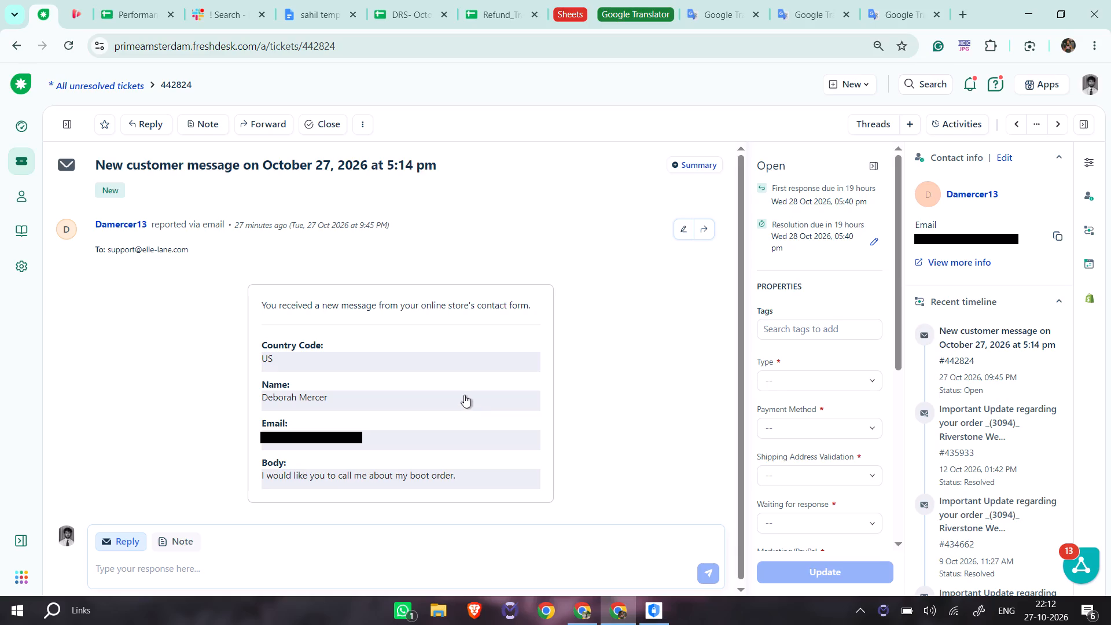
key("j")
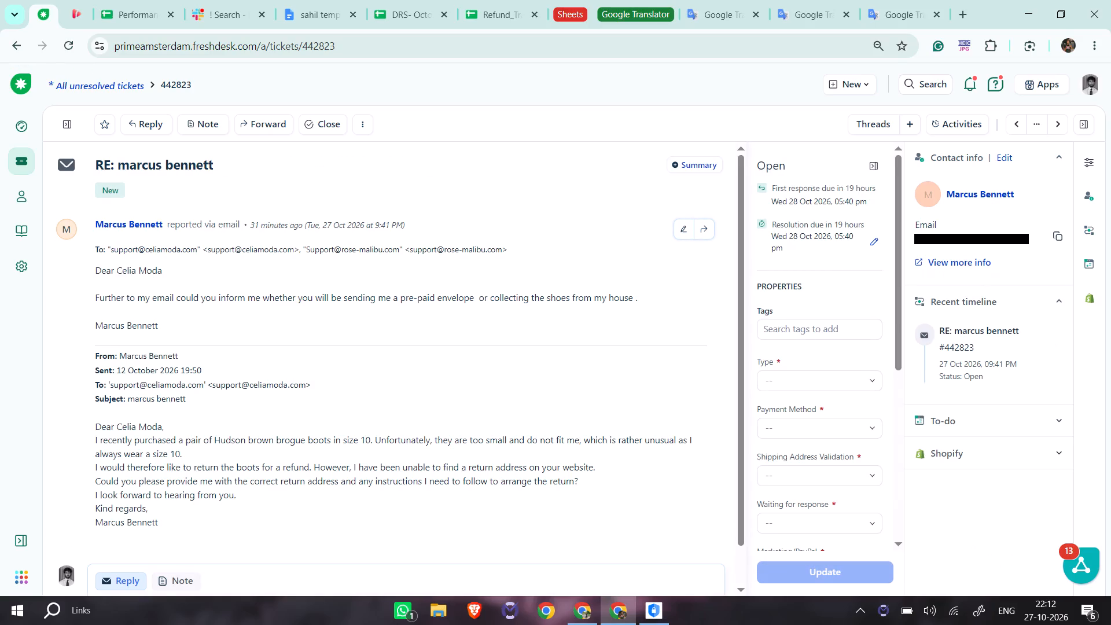
scroll(441, 435, "down", 4)
scroll(446, 423, "up", 2)
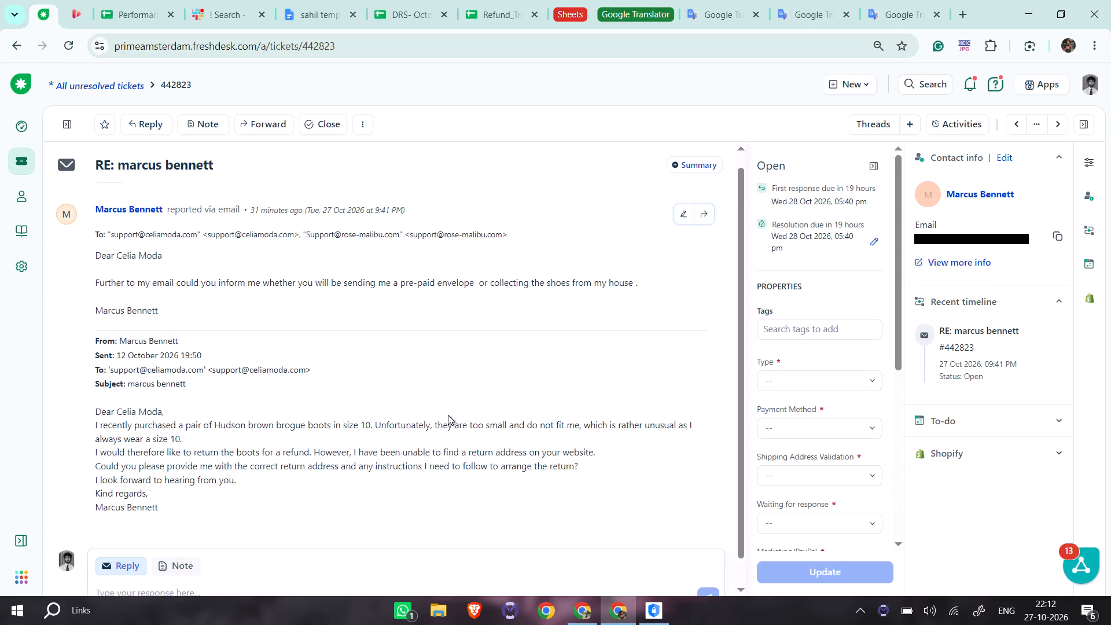
scroll(448, 415, "up", 1)
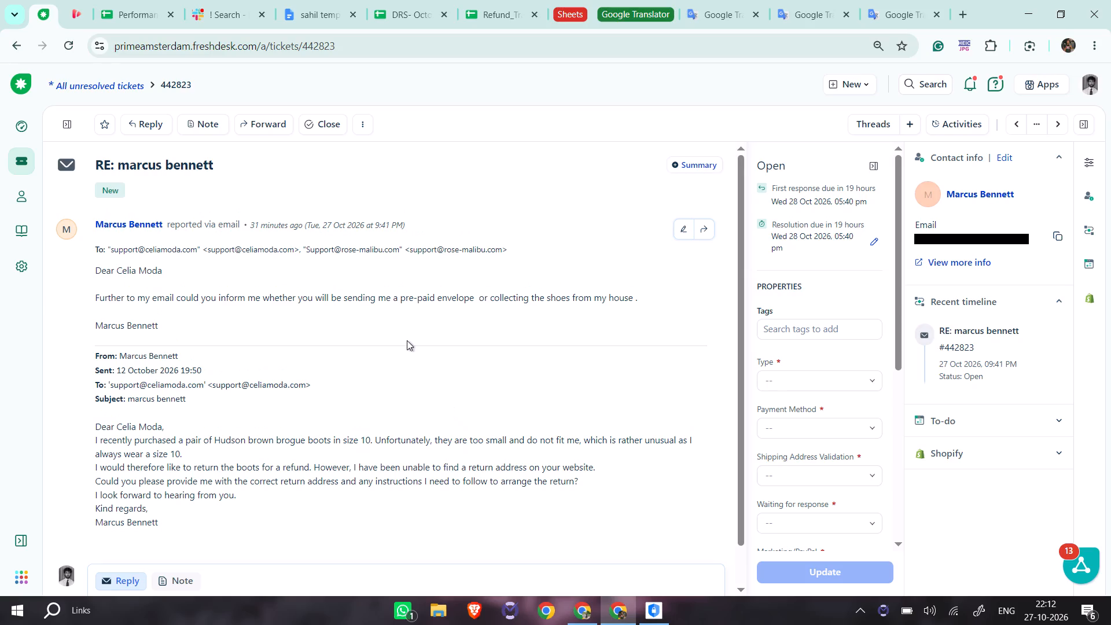
triple_click(404, 336)
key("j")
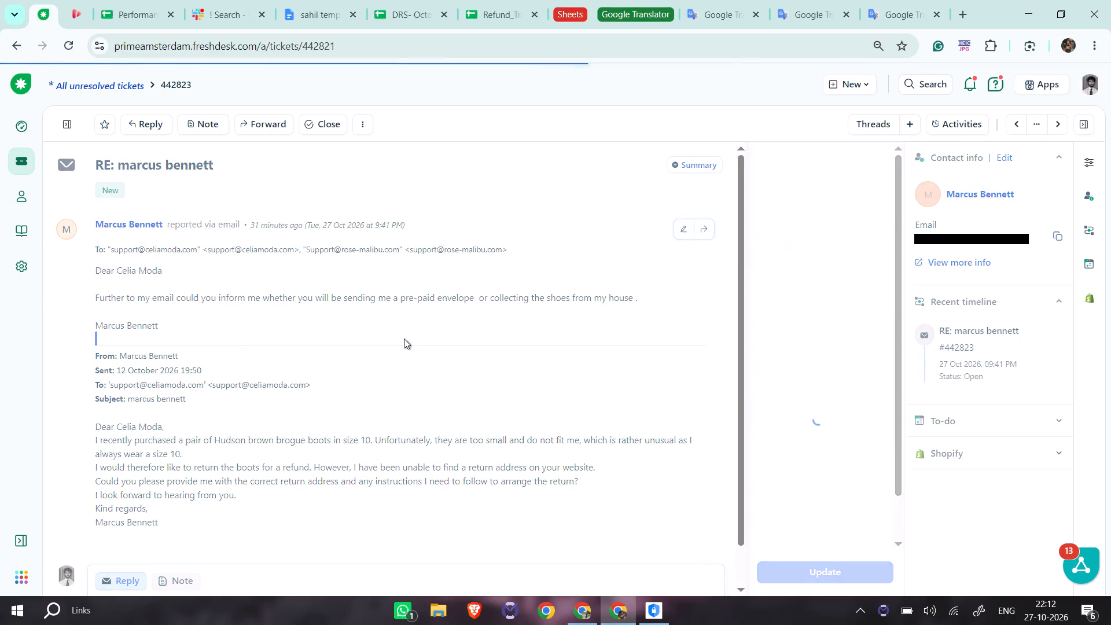
scroll(381, 282, "down", 1)
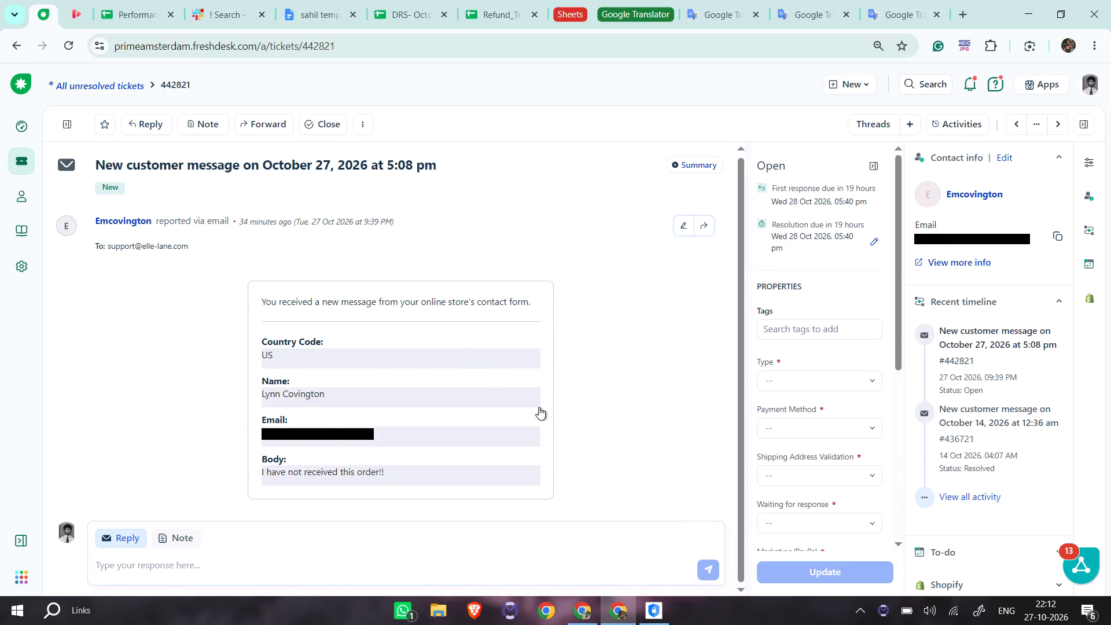
double_click(559, 428)
scroll(851, 362, "down", 3)
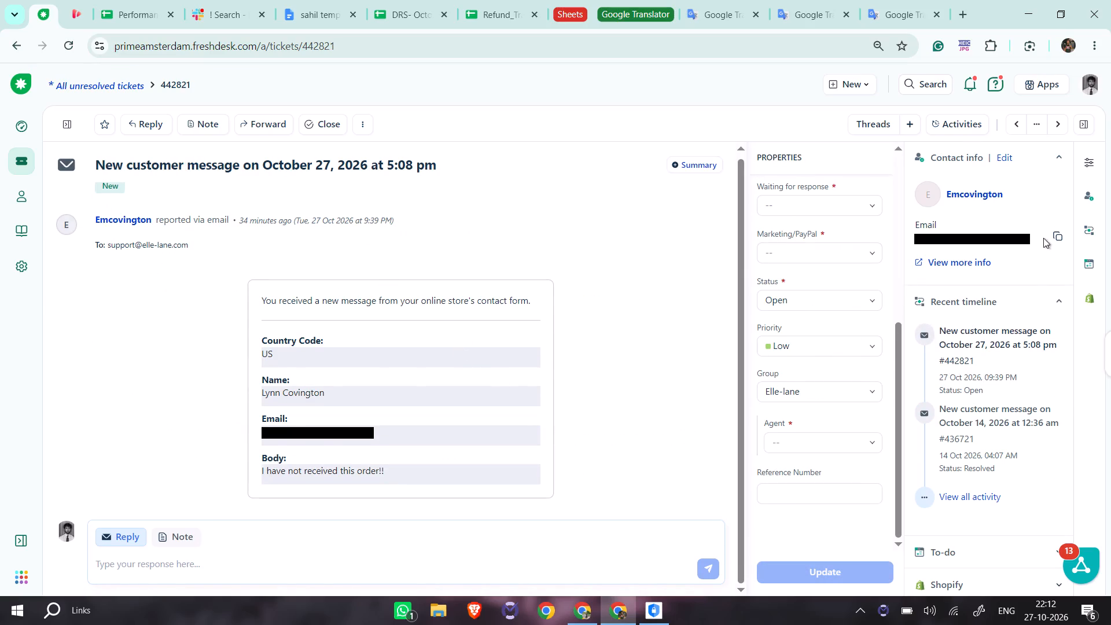
double_click(1055, 235)
key("alt+Tab")
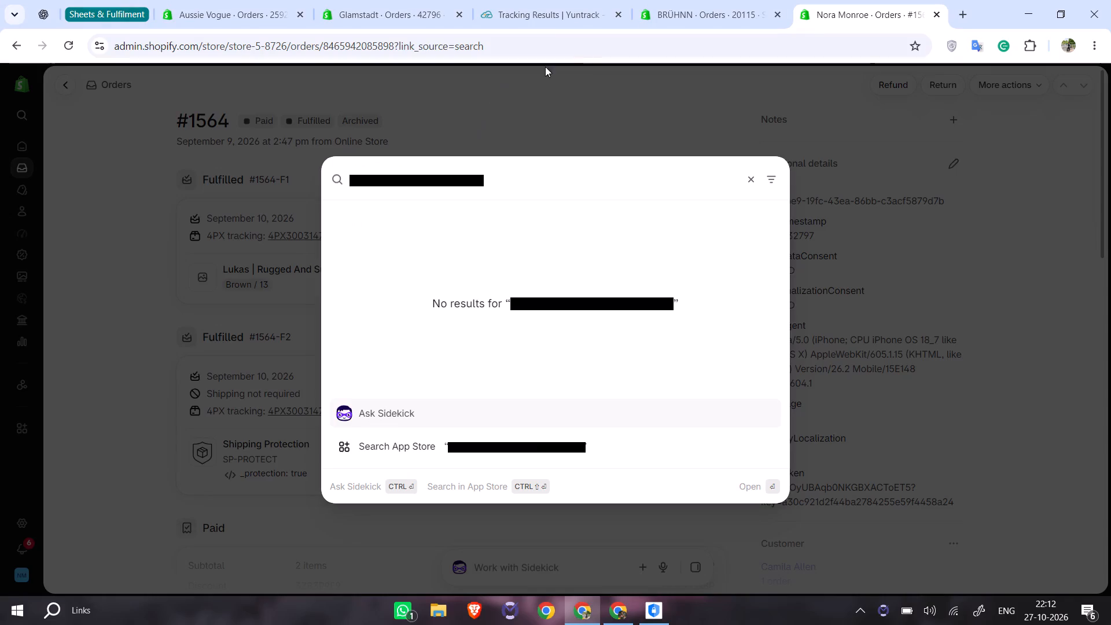
left_click(669, 36)
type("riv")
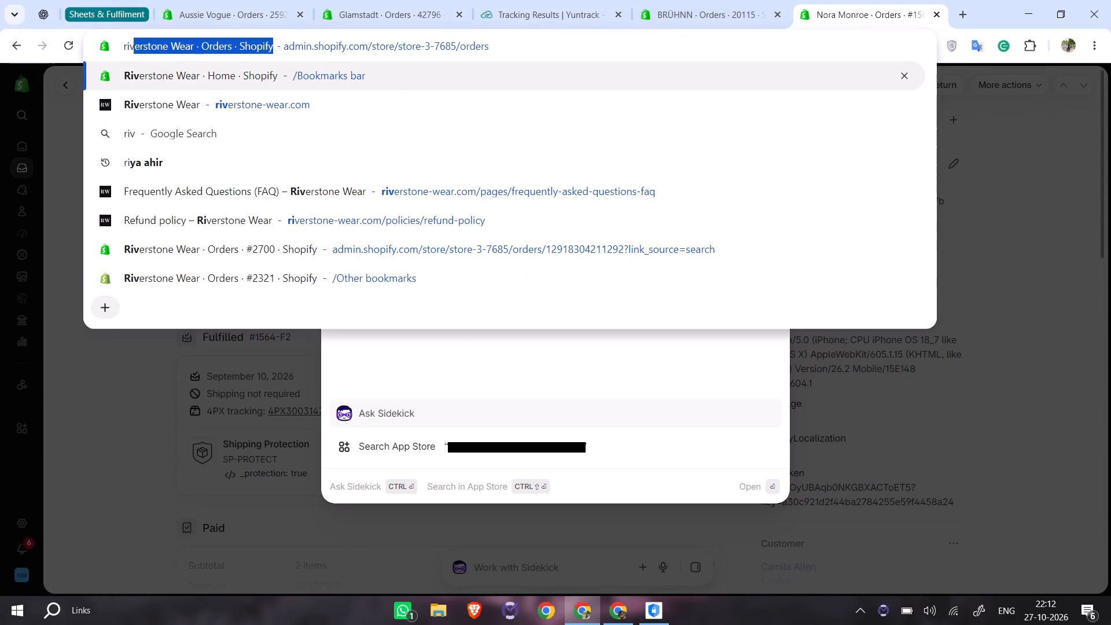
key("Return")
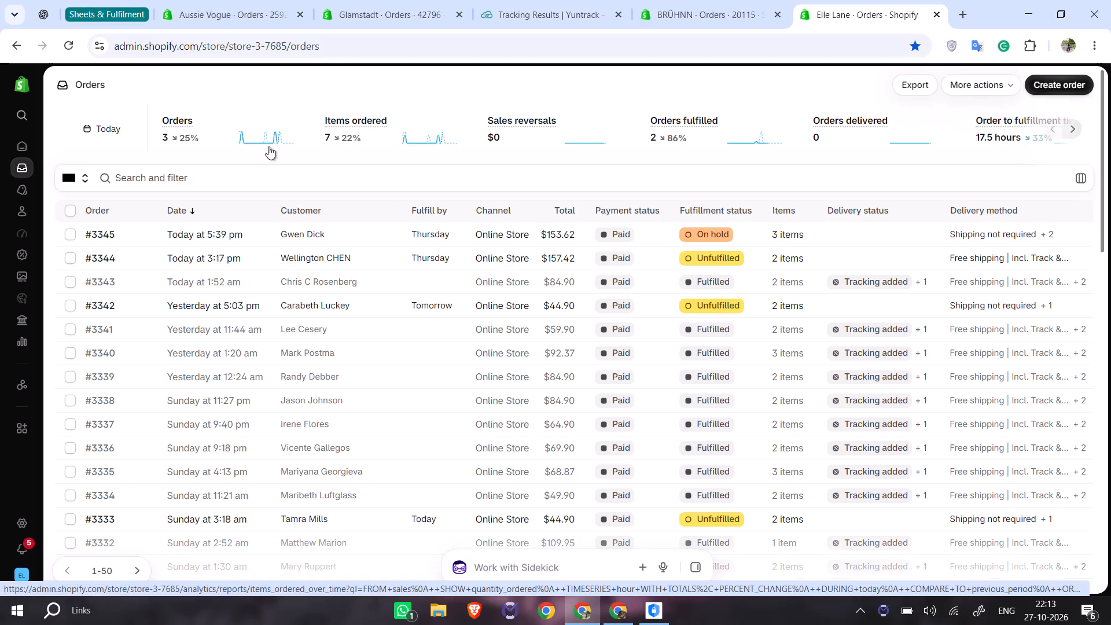
left_click(266, 171)
key("ctrl+v")
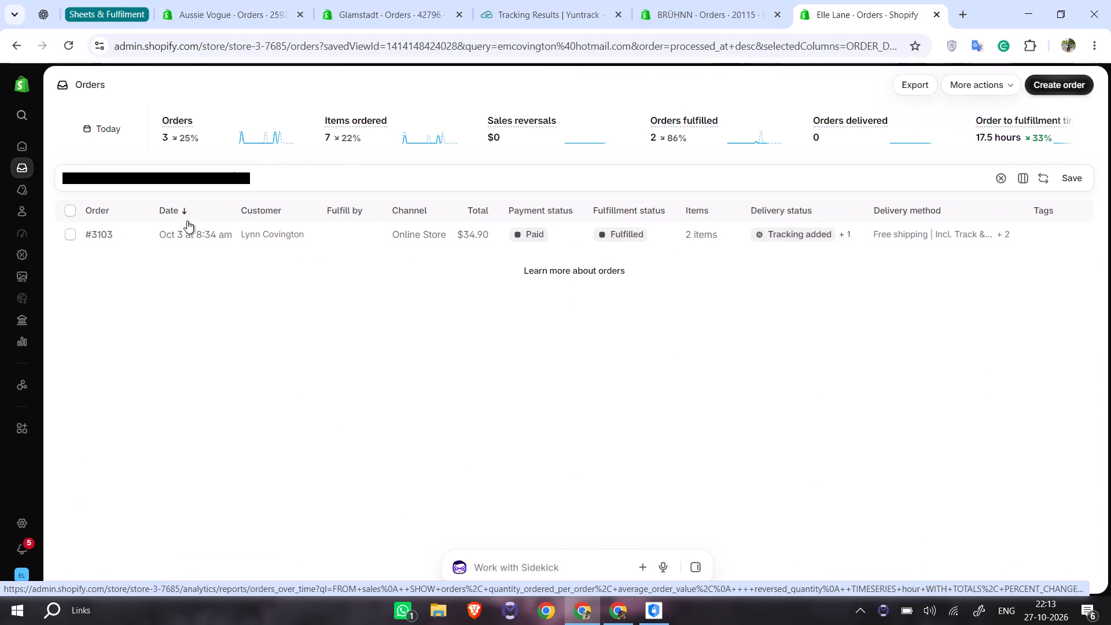
left_click(179, 228)
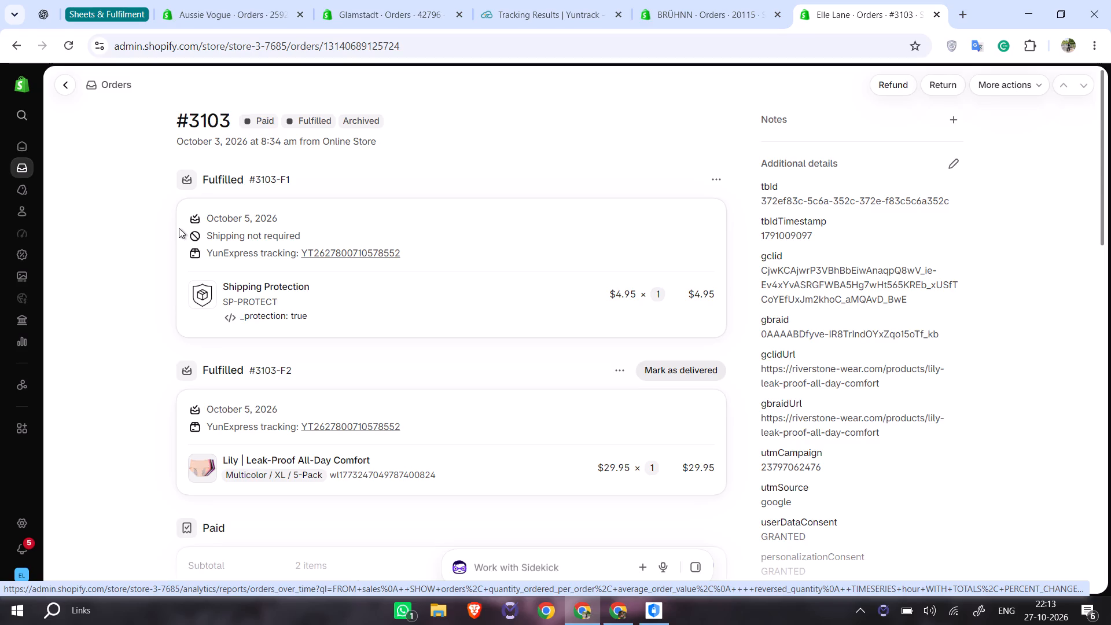
key("ctrl+f")
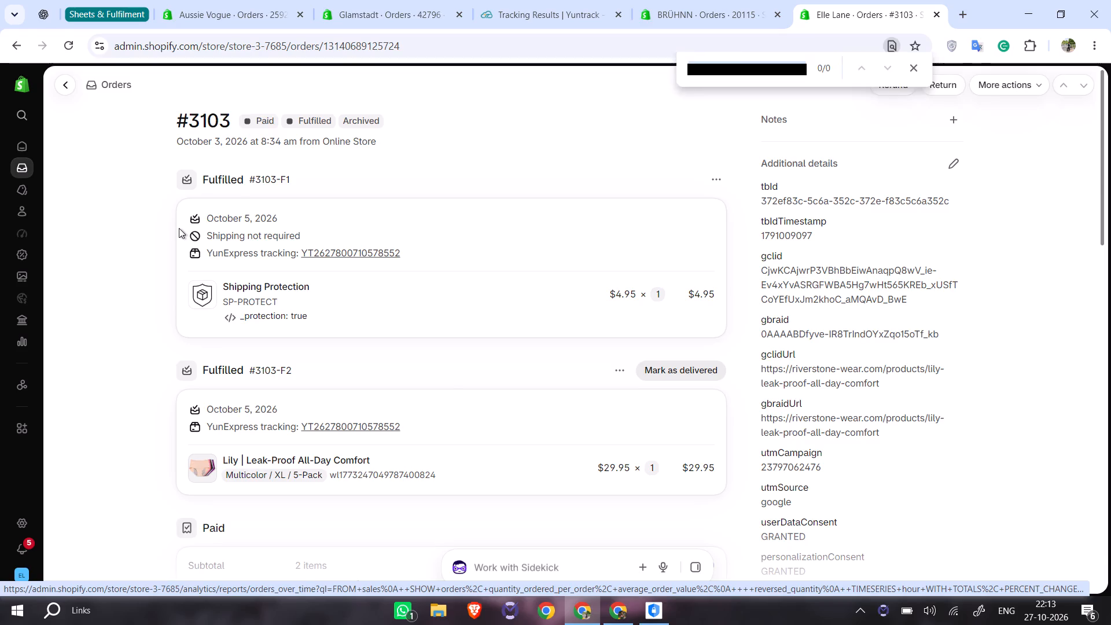
key("ctrl+v")
key("ctrl+f")
key("ctrl+v")
key("ctrl+f")
key("ctrl+v")
key("ctrl+f")
key("ctrl+v")
scroll(256, 231, "up", 1)
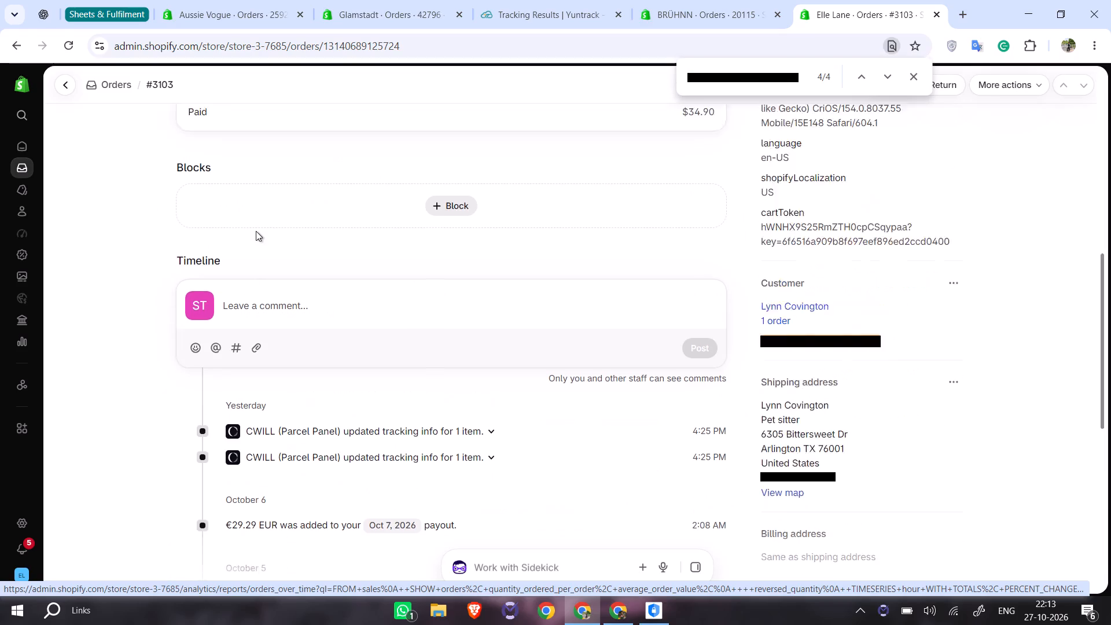
scroll(256, 231, "up", 1)
key("alt+Tab")
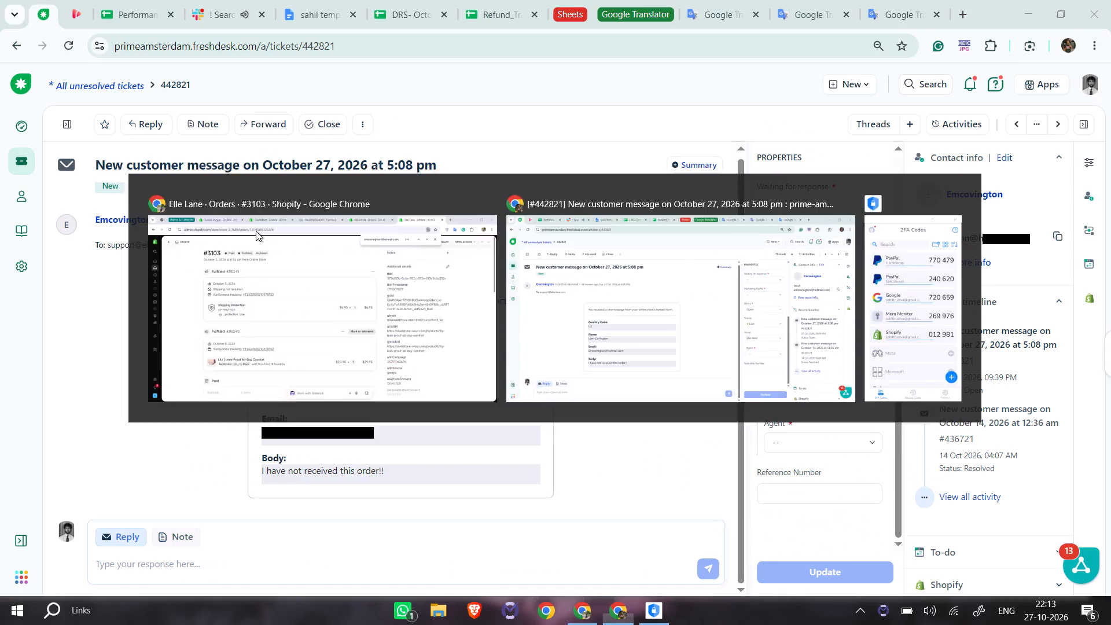
left_click(356, 343)
key("alt+Tab")
double_click(363, 270)
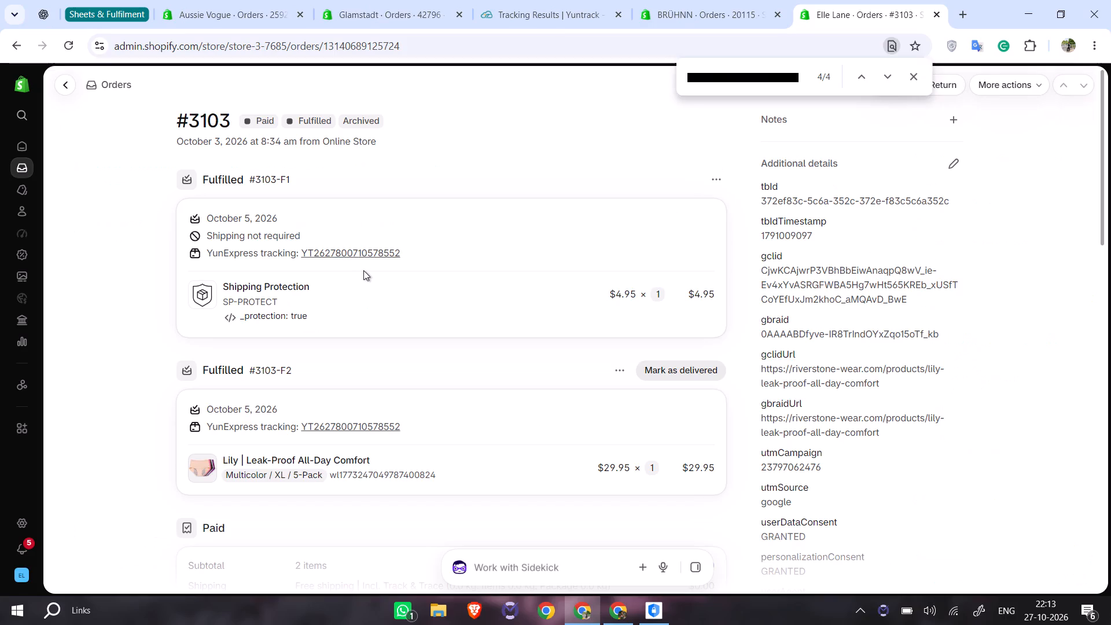
double_click(367, 266, "ctrl")
key("ctrl+c")
key("ctrl+shift+Tab")
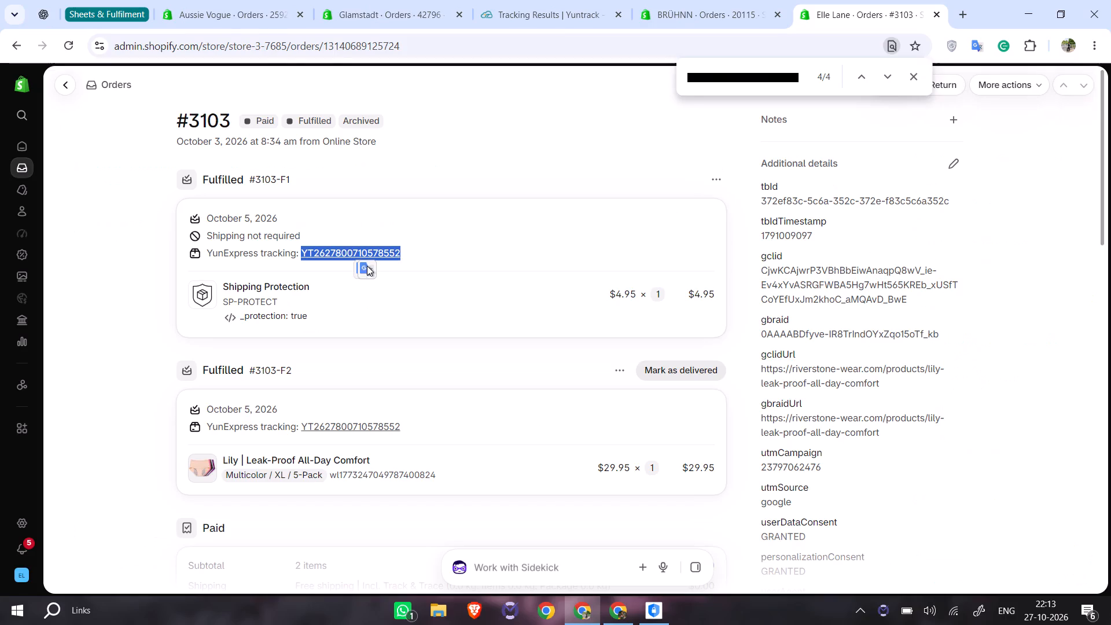
key("ctrl+shift+Tab")
left_click(450, 197)
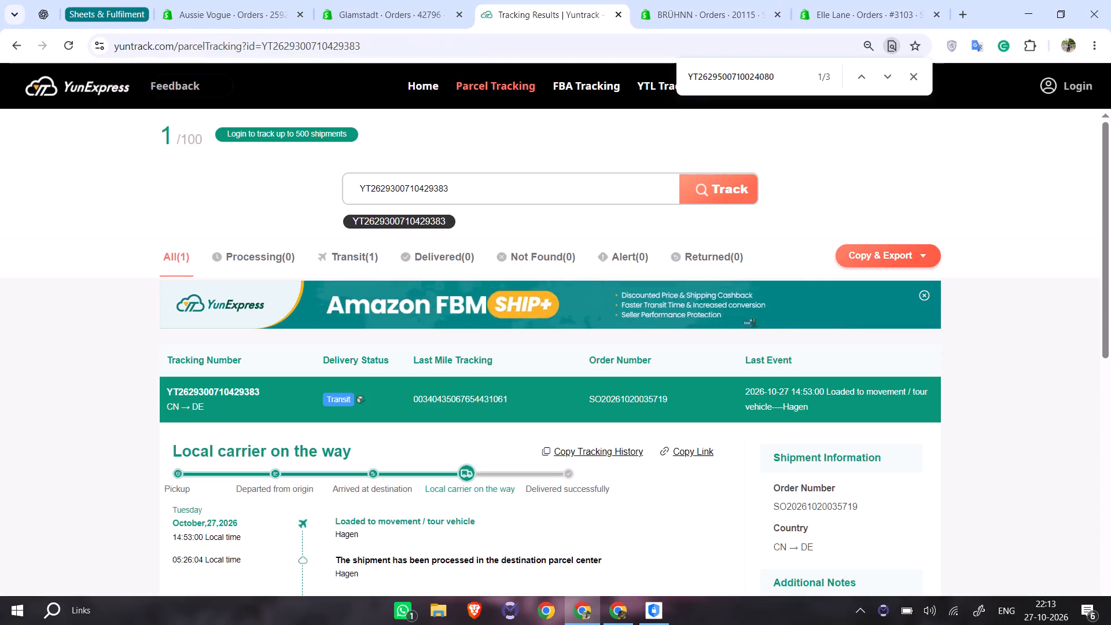
key("ctrl+a")
key("ctrl+v")
left_click(800, 348)
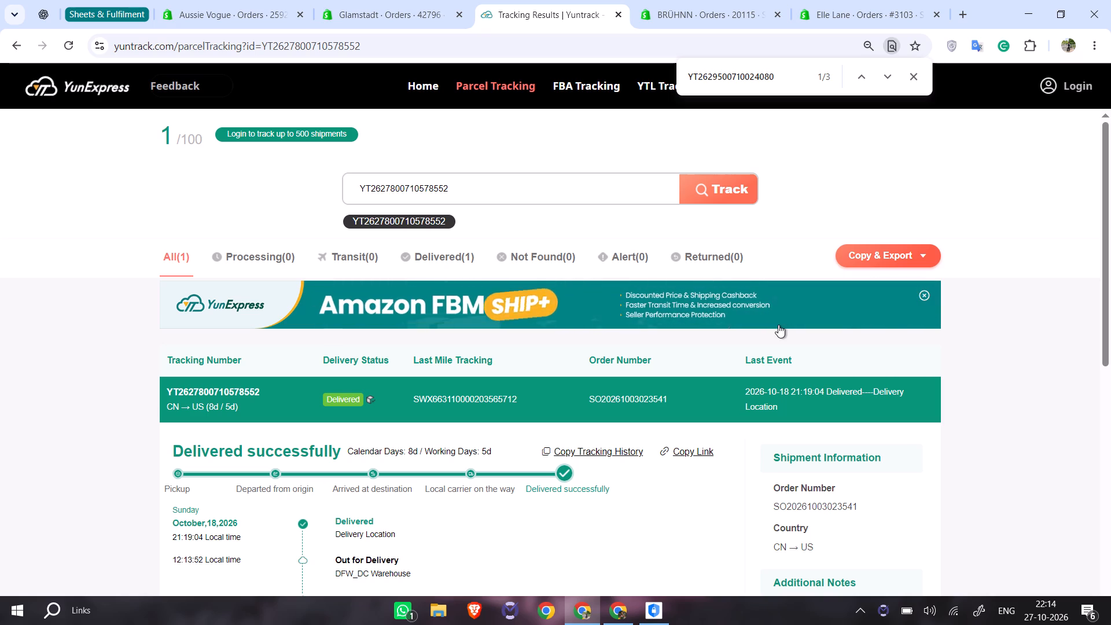
Find the copied tracking number within the tracking results to verify the shipment.
key("ctrl+f")
key("ctrl+v")
key("ctrl+f")
key("ctrl+v")
key("ctrl+f")
key("ctrl+v")
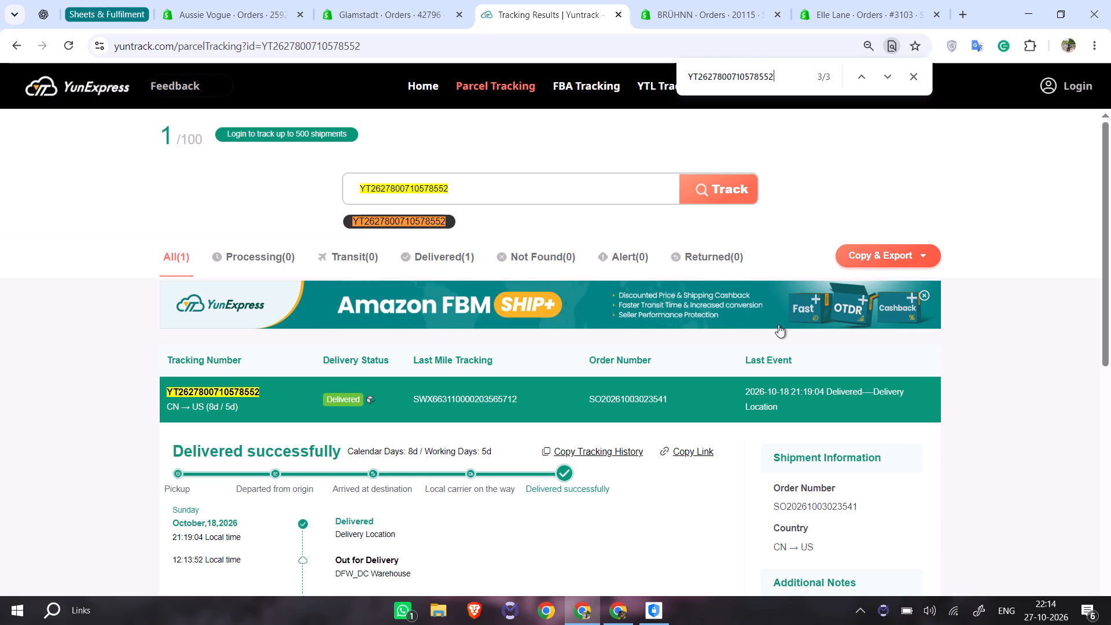
key("alt+Tab")
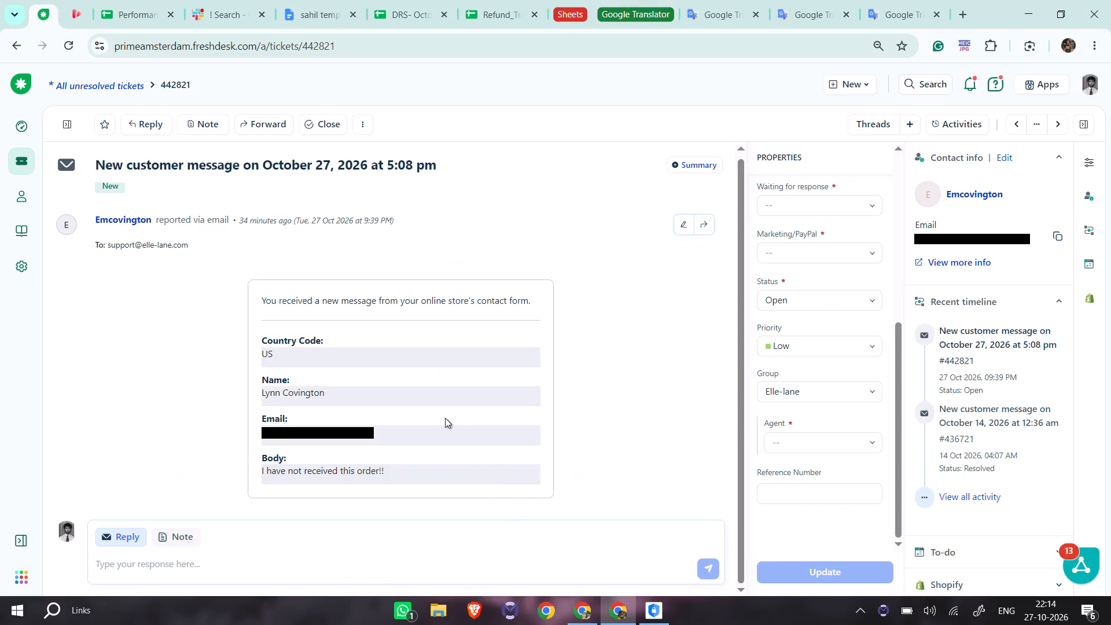
left_click(446, 411)
left_click(421, 442)
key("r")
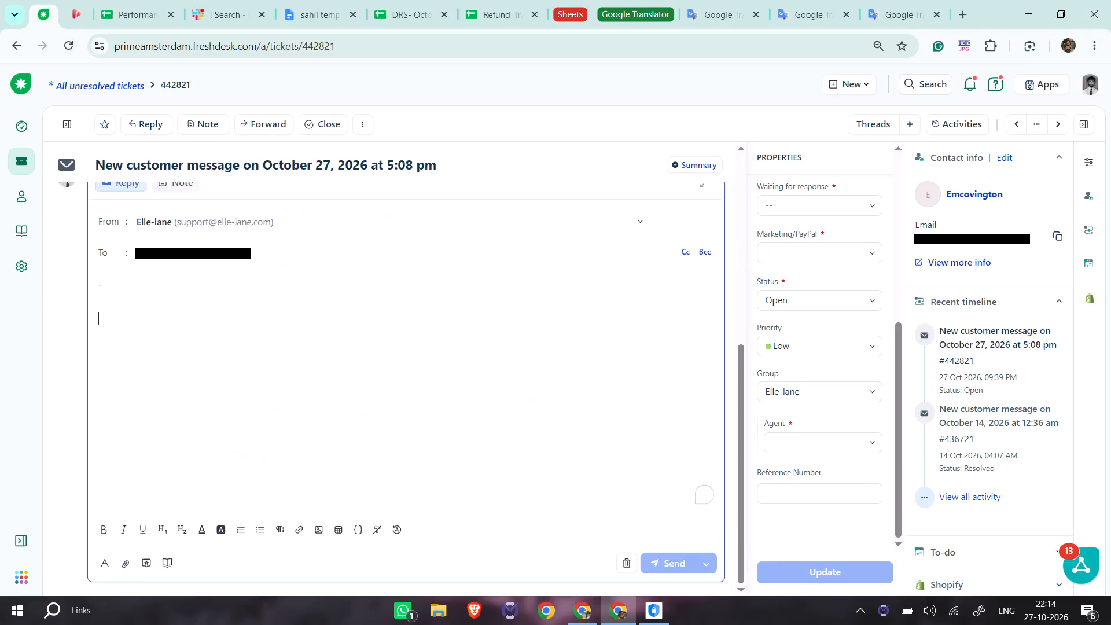
left_click(123, 512)
key("ctrl+a")
key("ctrl+a")
key("ctrl+a")
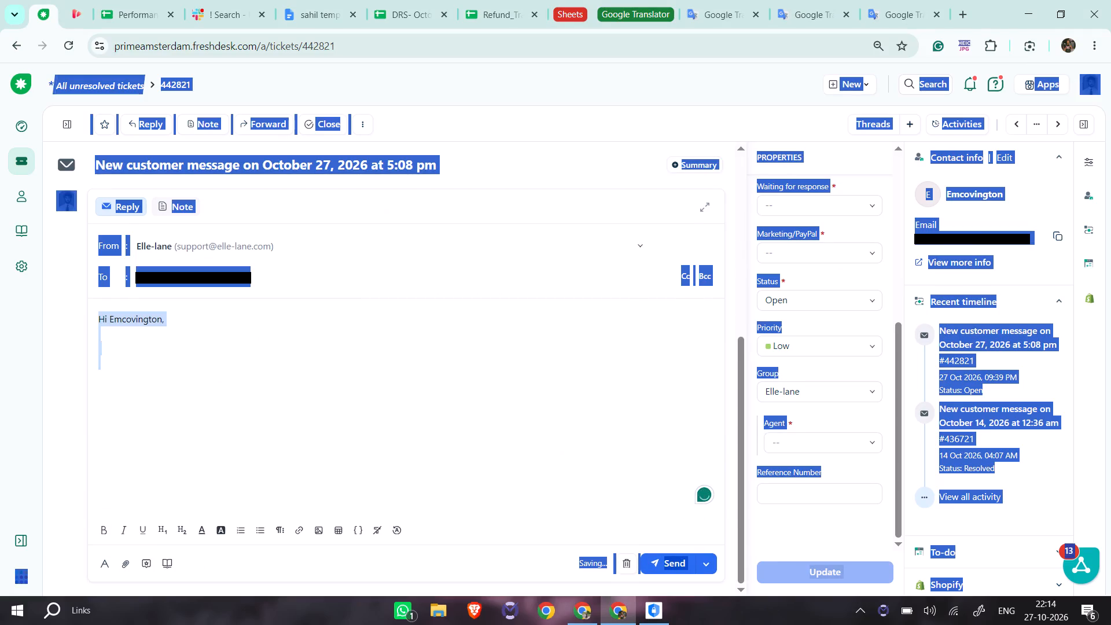
left_click(125, 483)
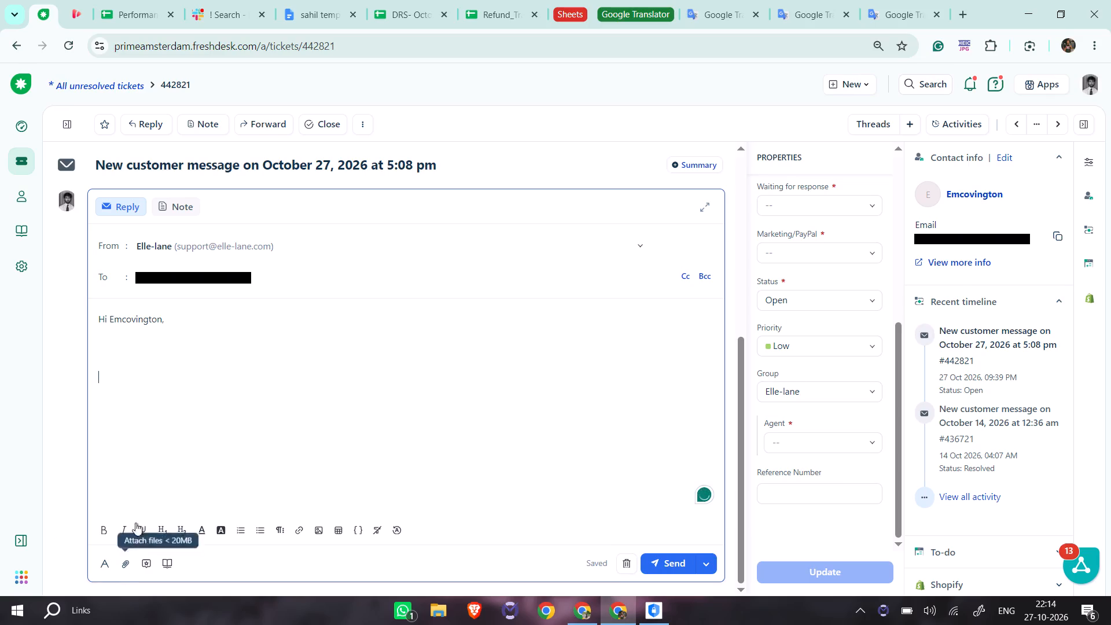
left_click(123, 506)
key("ctrl+a")
key("ctrl+BackSpace")
key("ctrl+BackSpace")
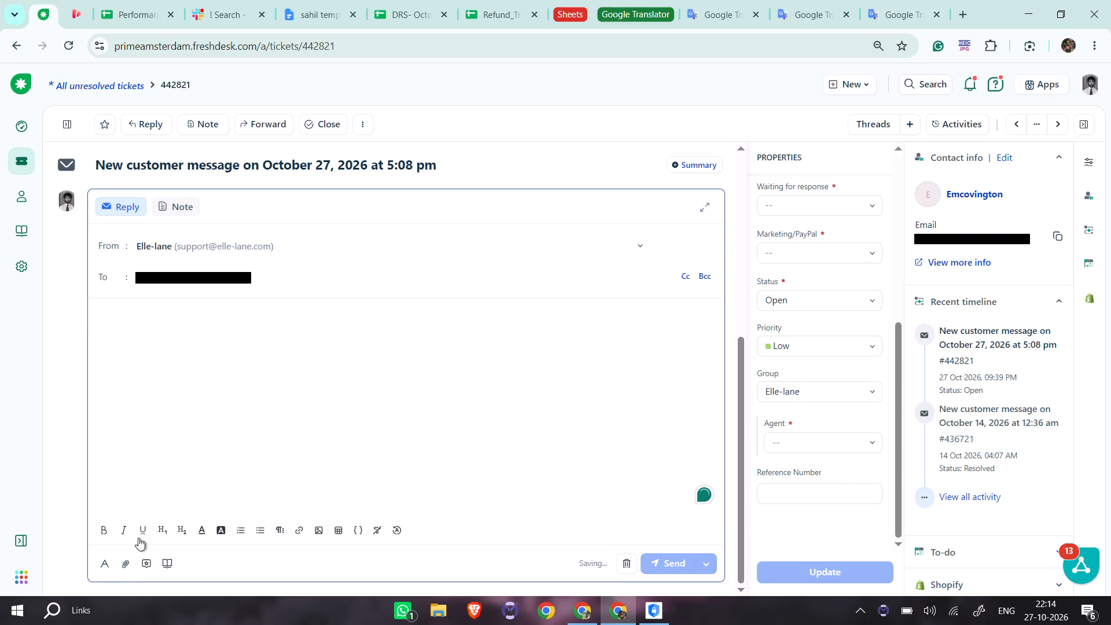
Search the canned responses for "if cx" and insert IF CX SAYS ENGLISH into the reply to ticket #442821.
left_click(139, 558)
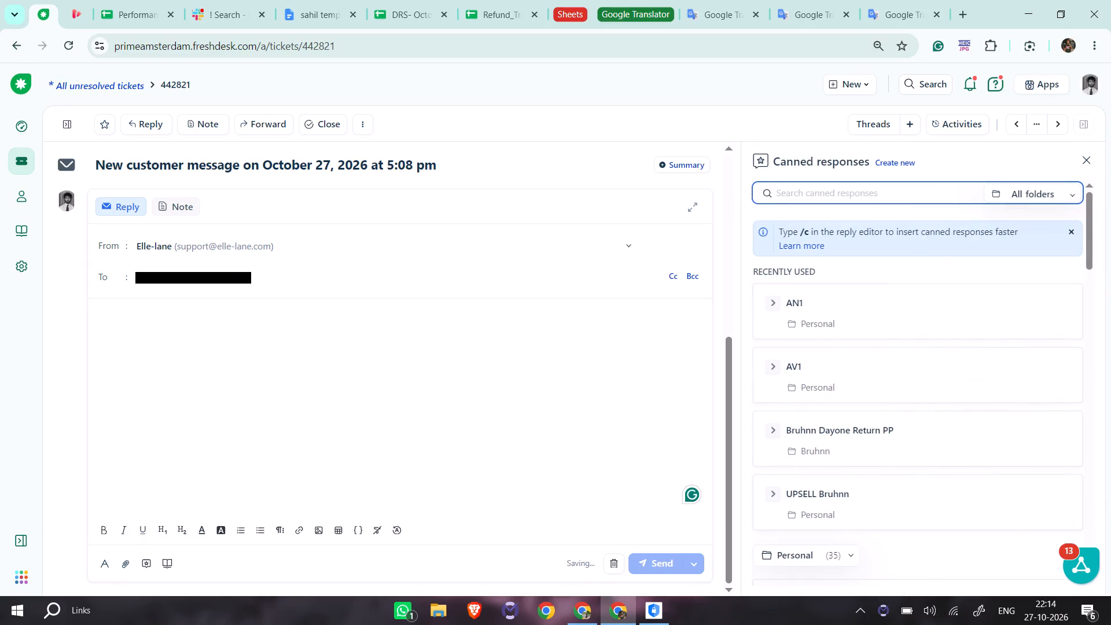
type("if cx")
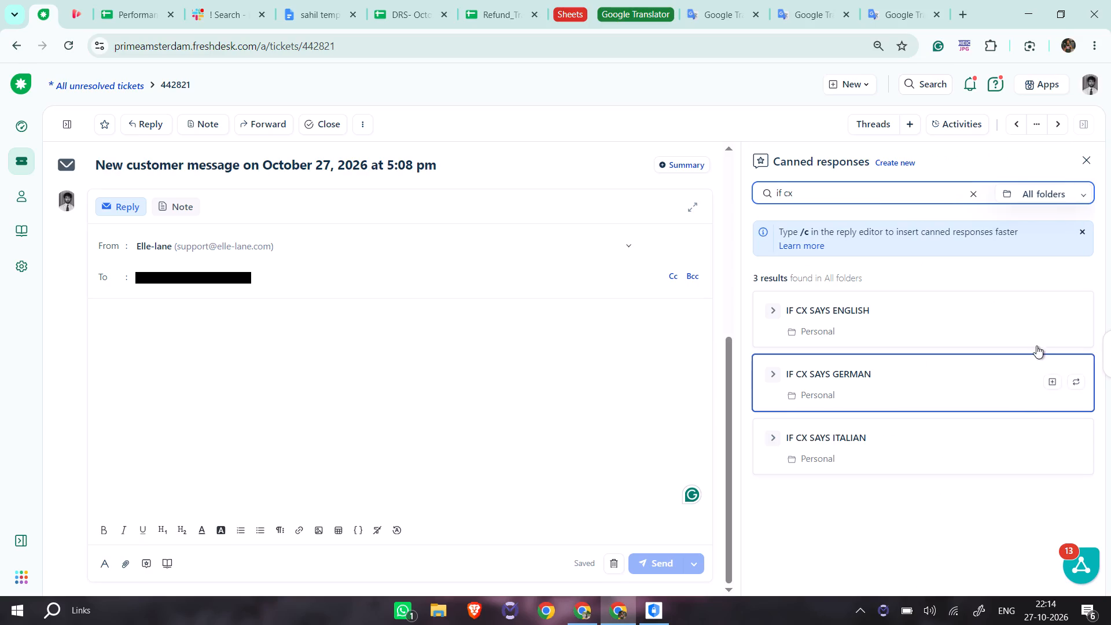
left_click(1047, 315)
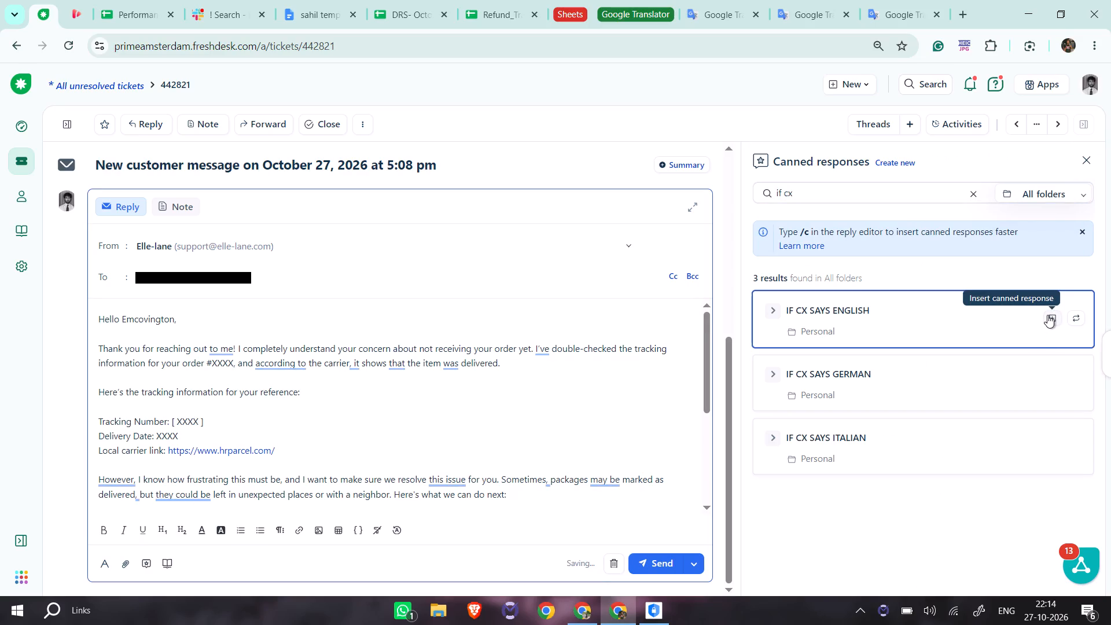
left_click(1080, 155)
key("alt+Tab")
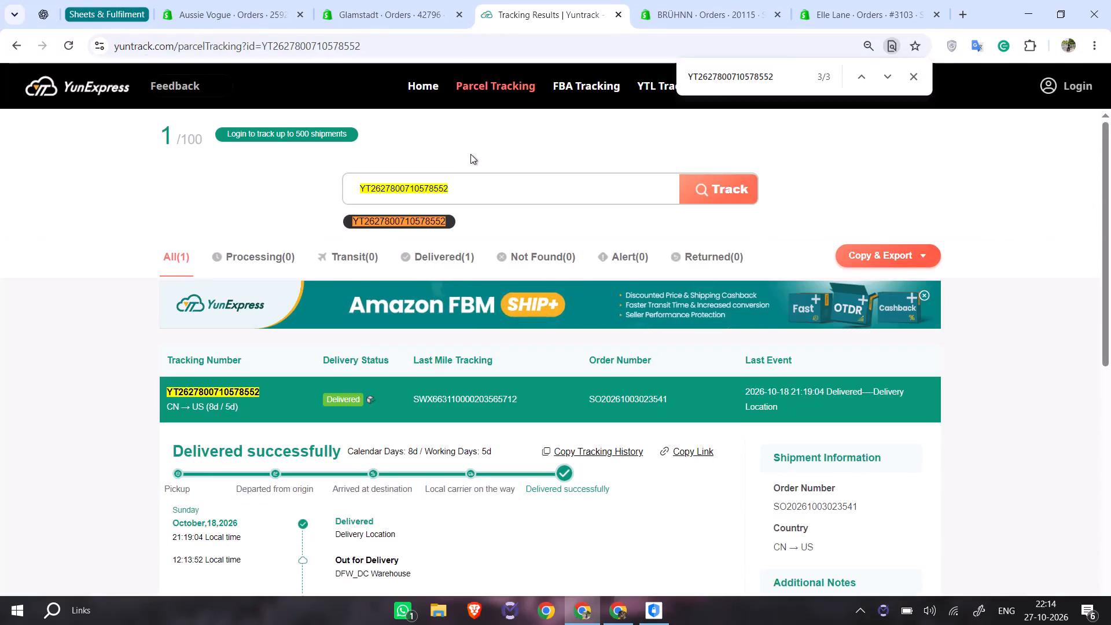
key("ctrl+Tab")
key("ctrl+Tab")
double_click(196, 103)
double_click(199, 112, "ctrl")
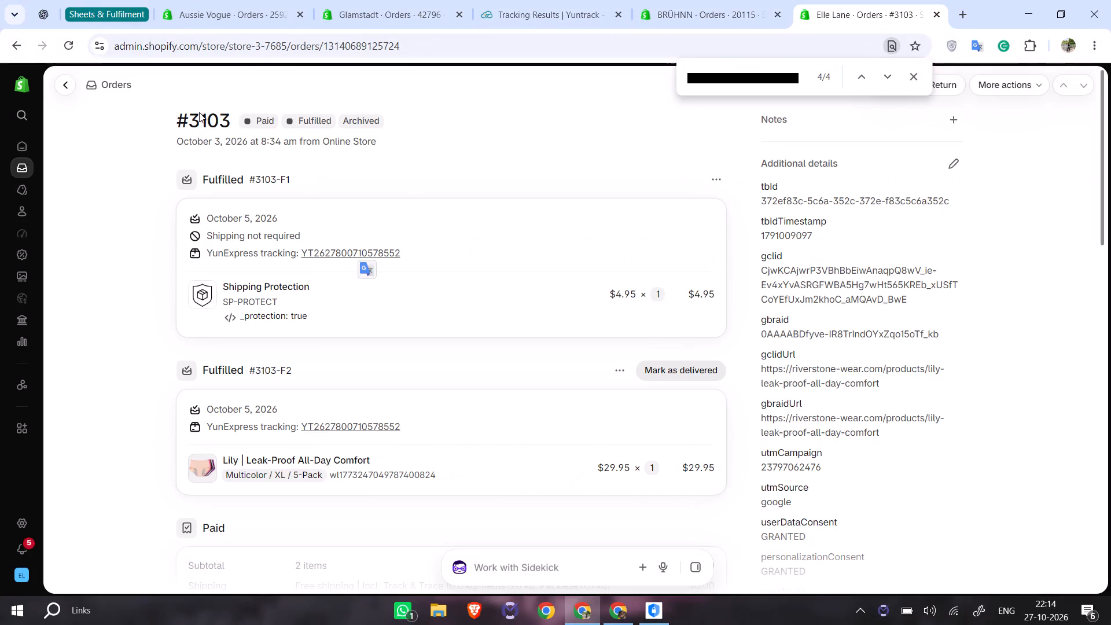
key("ctrl+c")
key("ctrl+c")
key("alt+Tab")
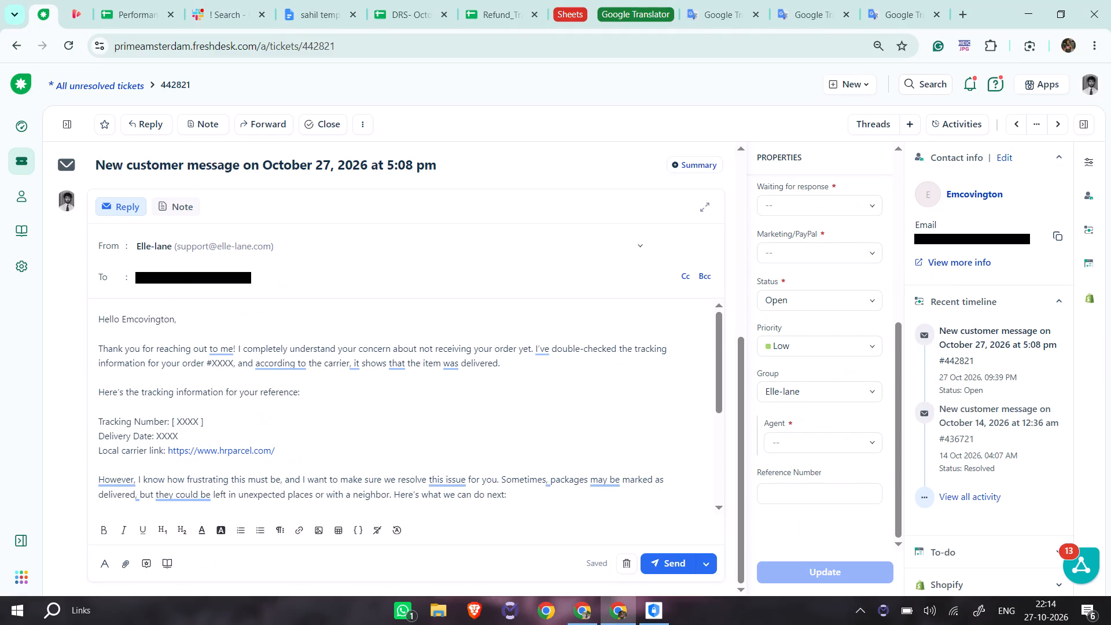
double_click(218, 359)
key("ctrl+shift+v")
Copy the last mile tracking number from the YunExpress results and replace the Tracking Number placeholder in the reply.
key("alt+Tab")
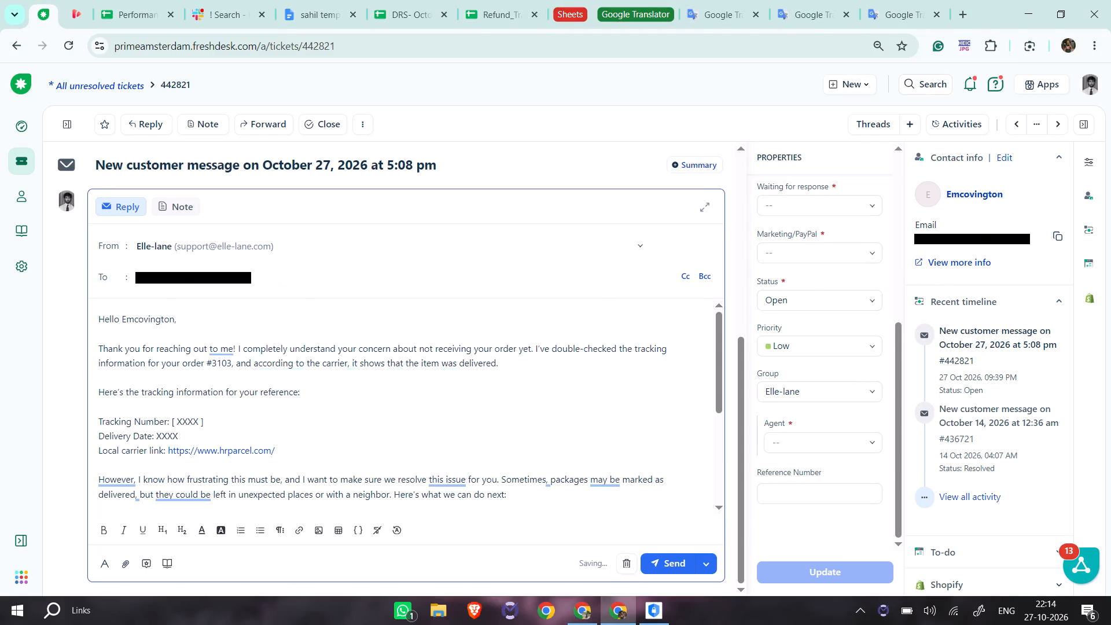
left_click(576, 0)
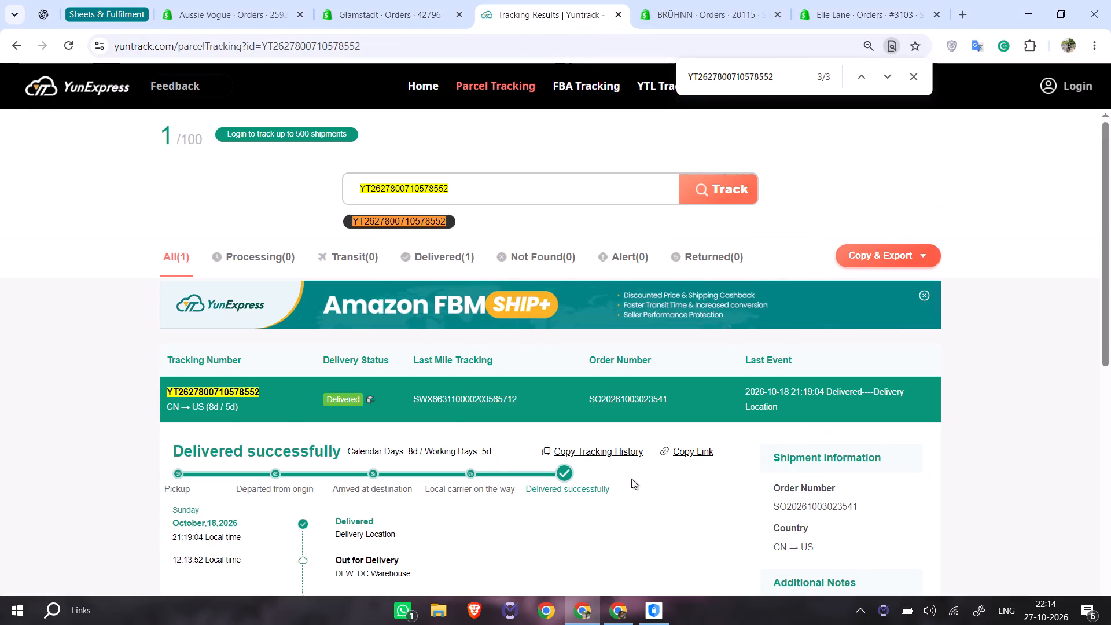
left_click(518, 401)
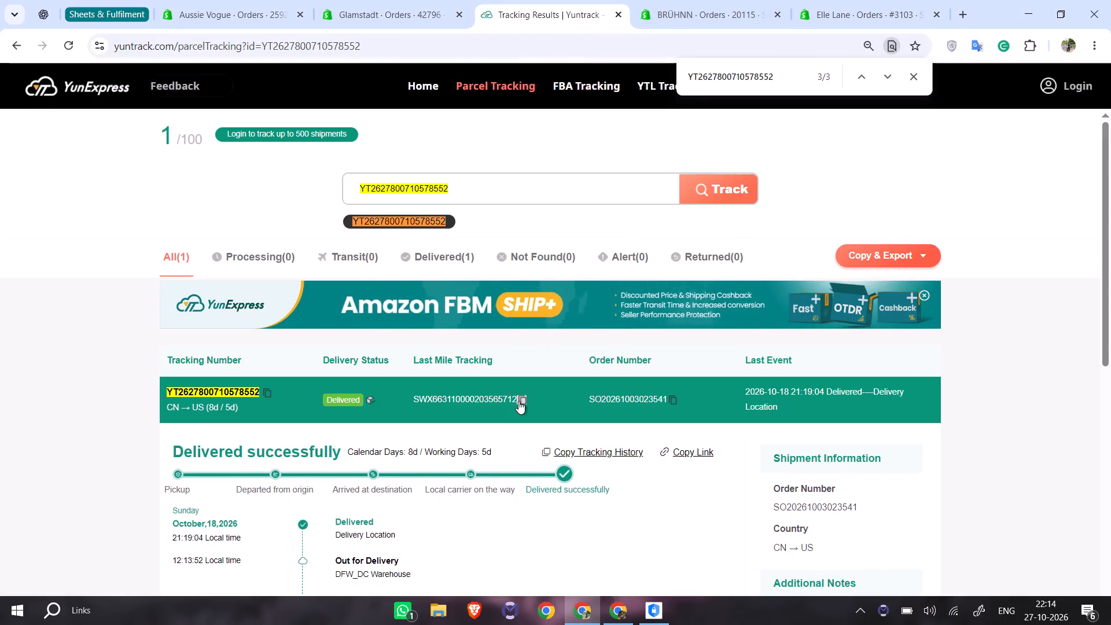
key("alt+Tab")
double_click(187, 414)
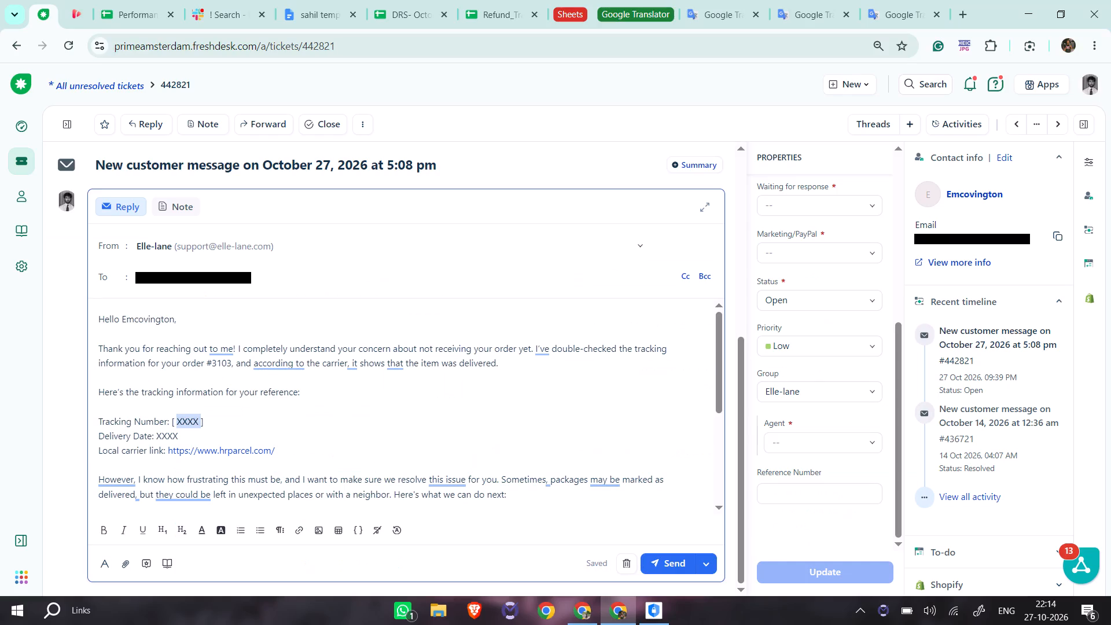
key("ctrl+shift+v")
key("alt+Tab")
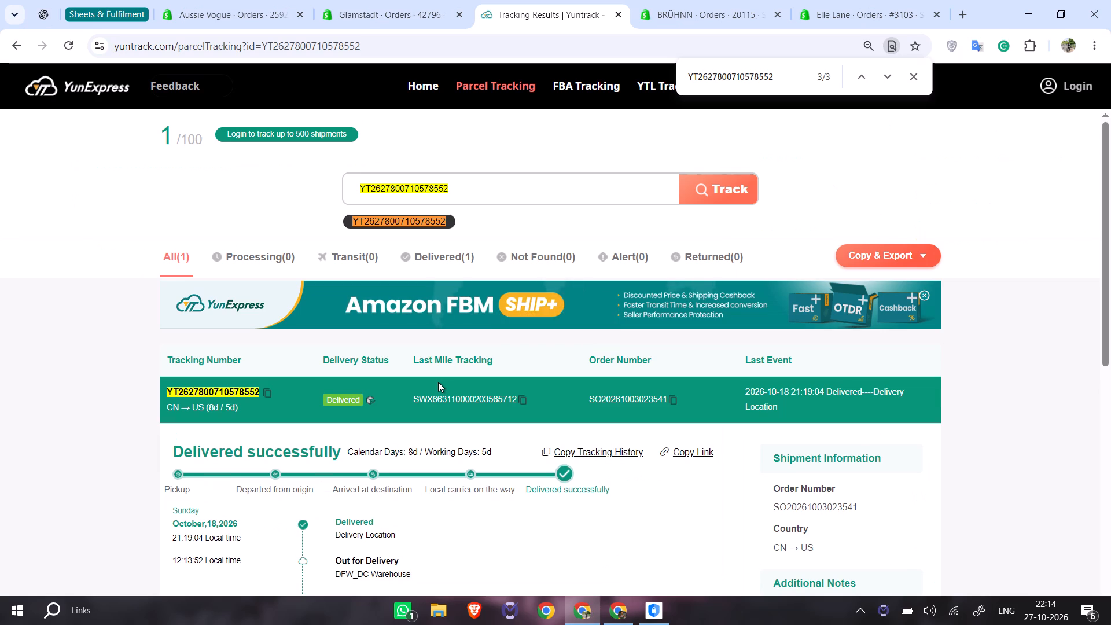
scroll(438, 382, "down", 2)
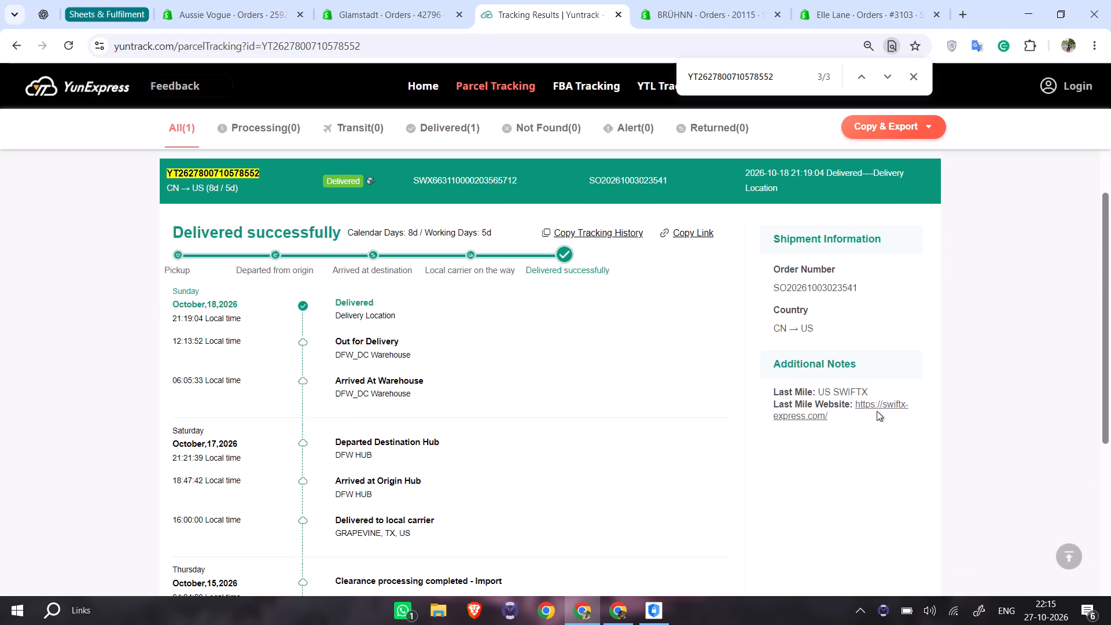
left_click_drag(837, 416, 854, 406)
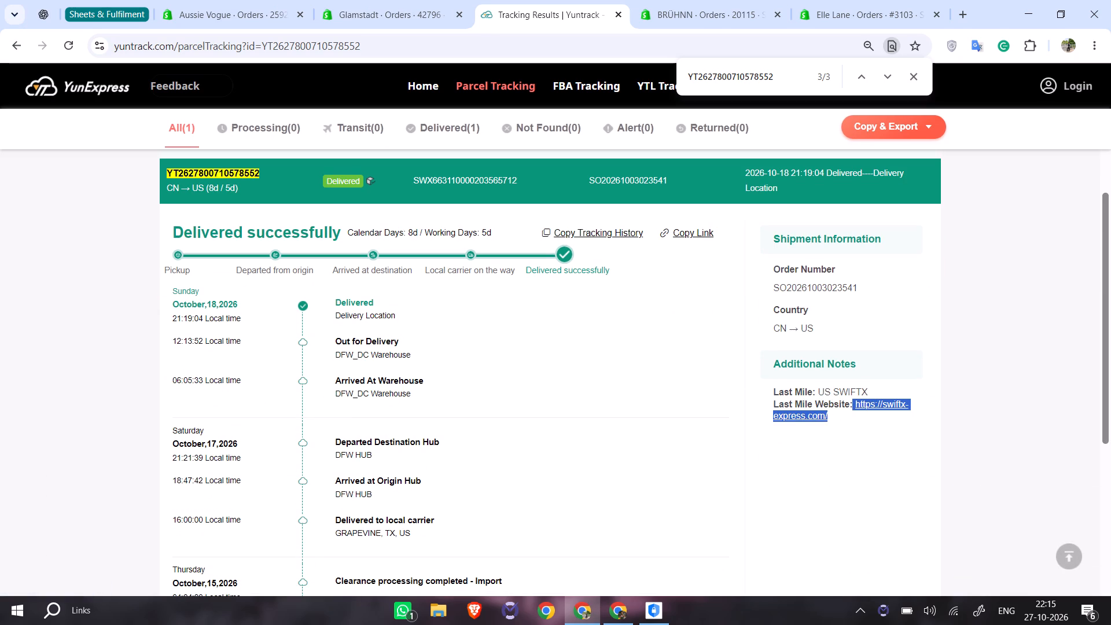
left_click_drag(854, 406, 856, 406)
key("ctrl+c")
key("alt+Tab")
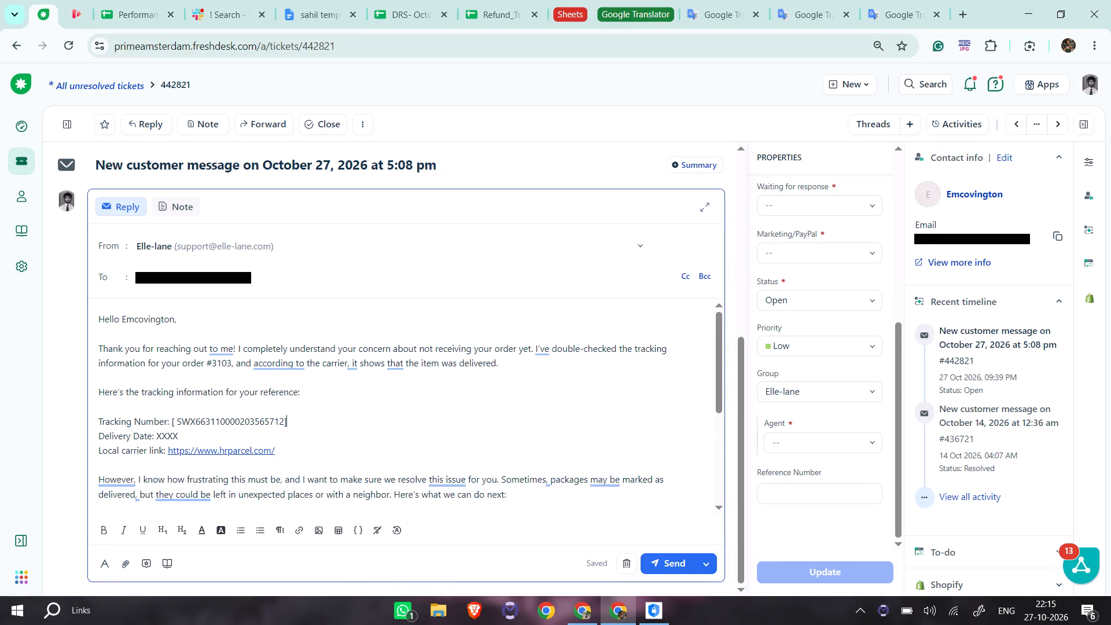
left_click_drag(168, 448, 281, 451)
key("ctrl+v")
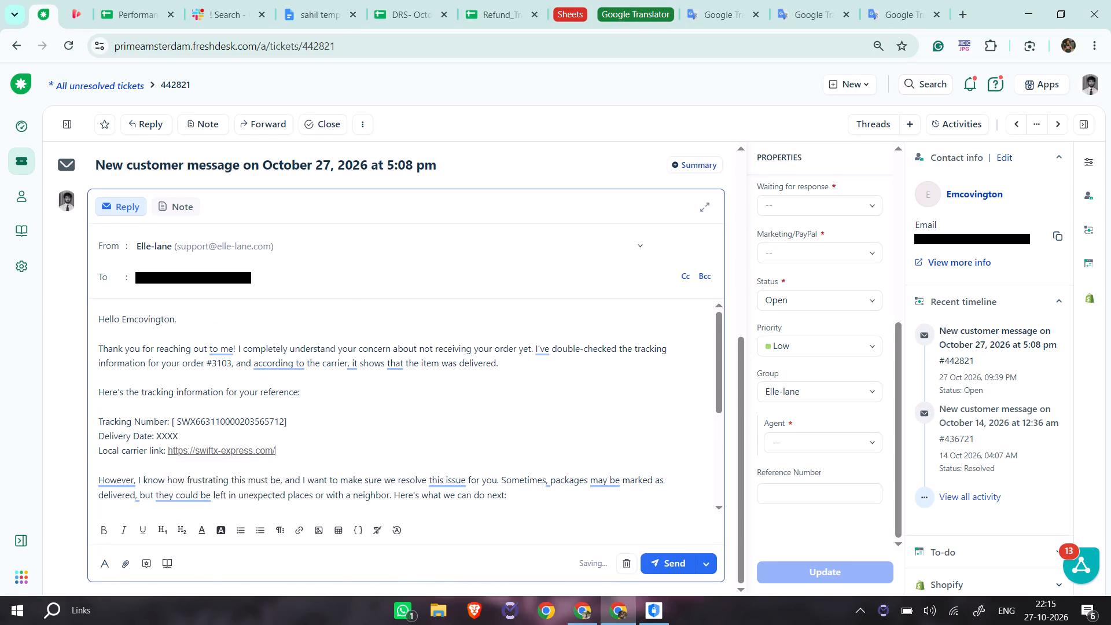
Copy the delivery date October,18,2026 from the YunExpress tracking history and replace the Delivery Date placeholder in the reply.
key("alt+Tab")
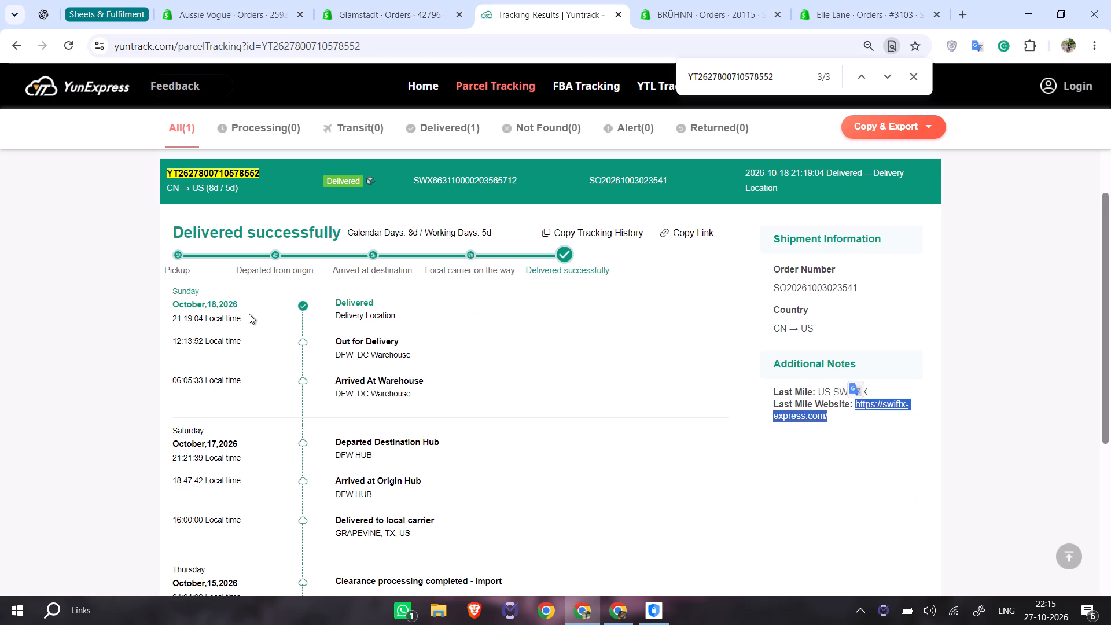
triple_click(225, 306)
key("ctrl+c")
key("alt+Tab")
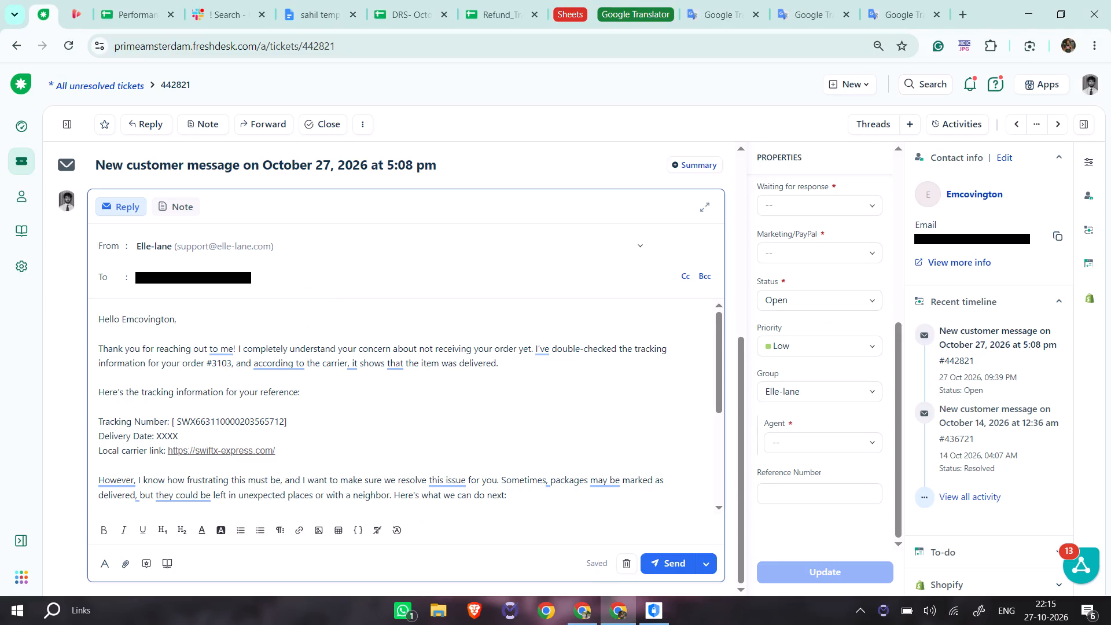
double_click(171, 436)
key("ctrl+shift+v")
key("alt+Tab")
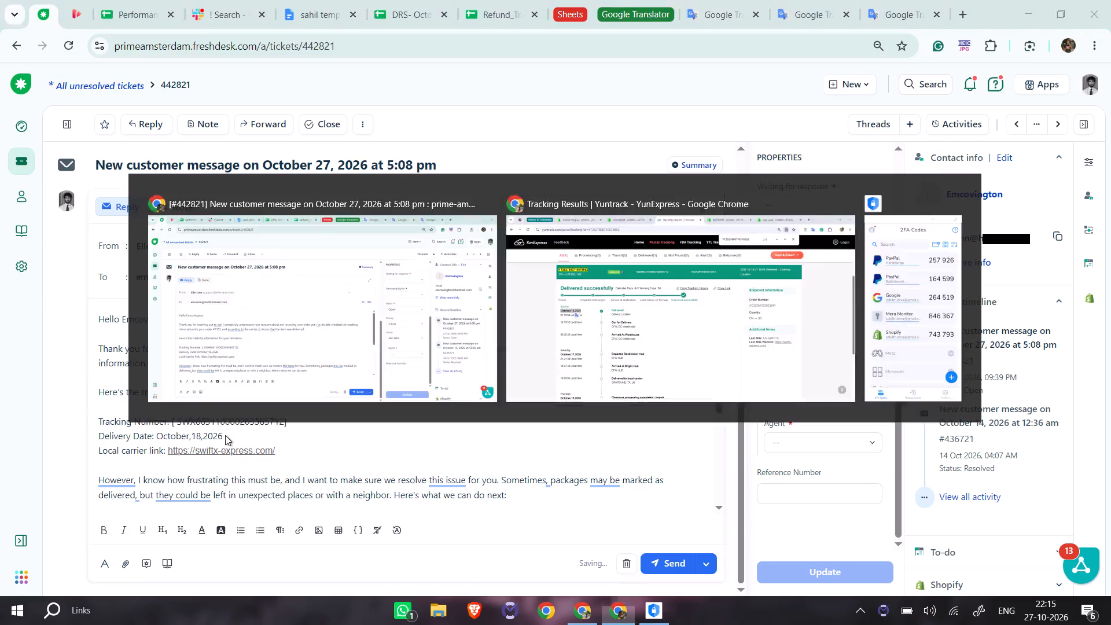
scroll(449, 217, "up", 1)
left_click(810, 0)
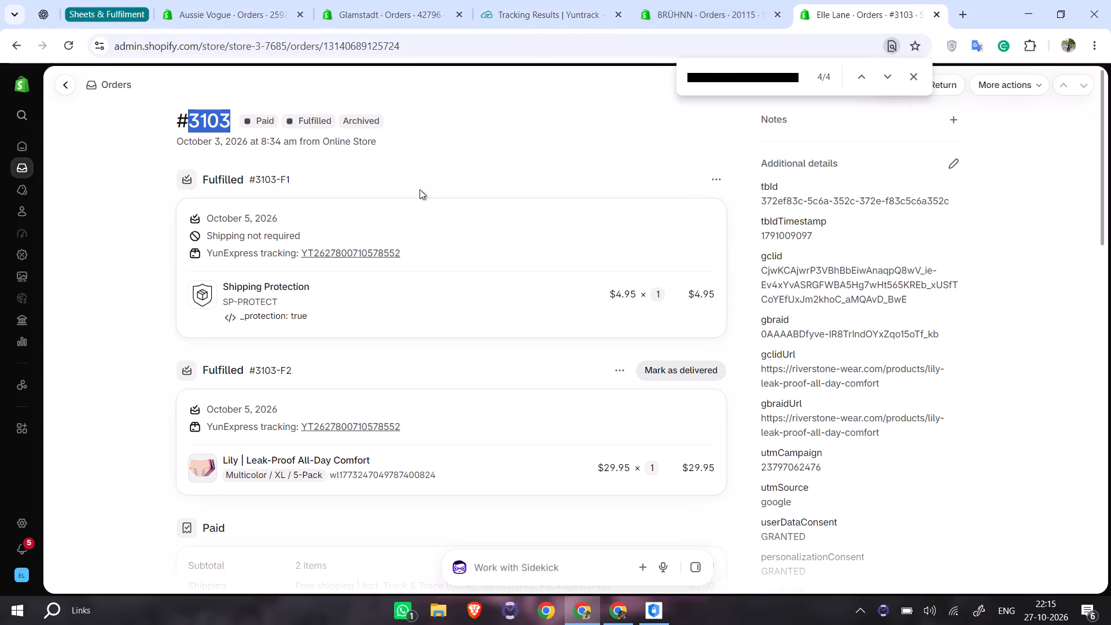
scroll(202, 224, "up", 1)
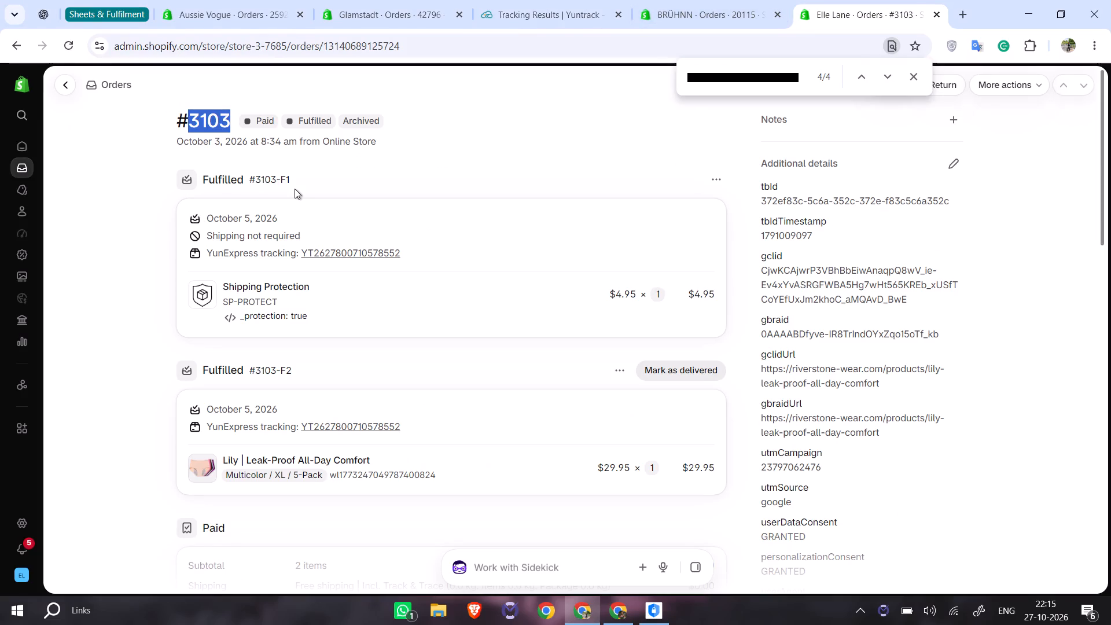
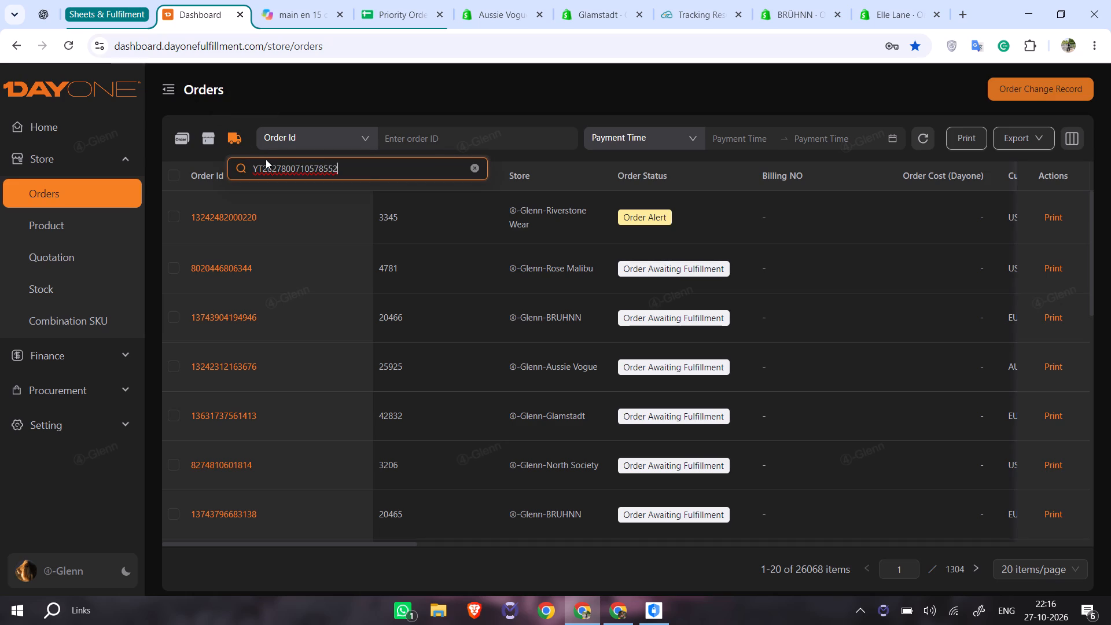
key("Return")
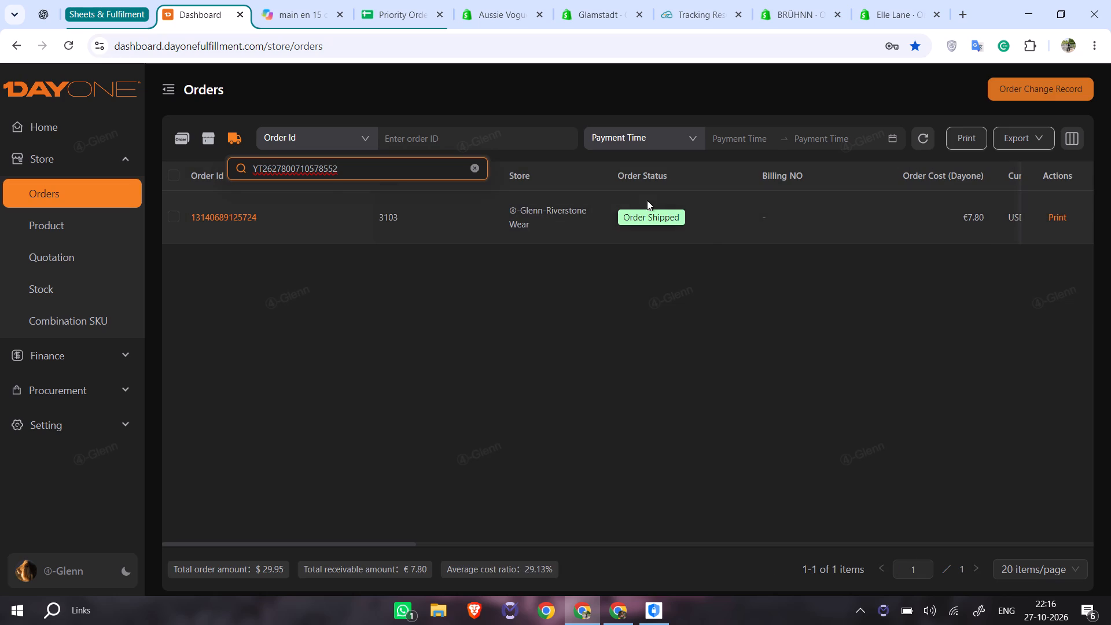
scroll(713, 243, "left", 5)
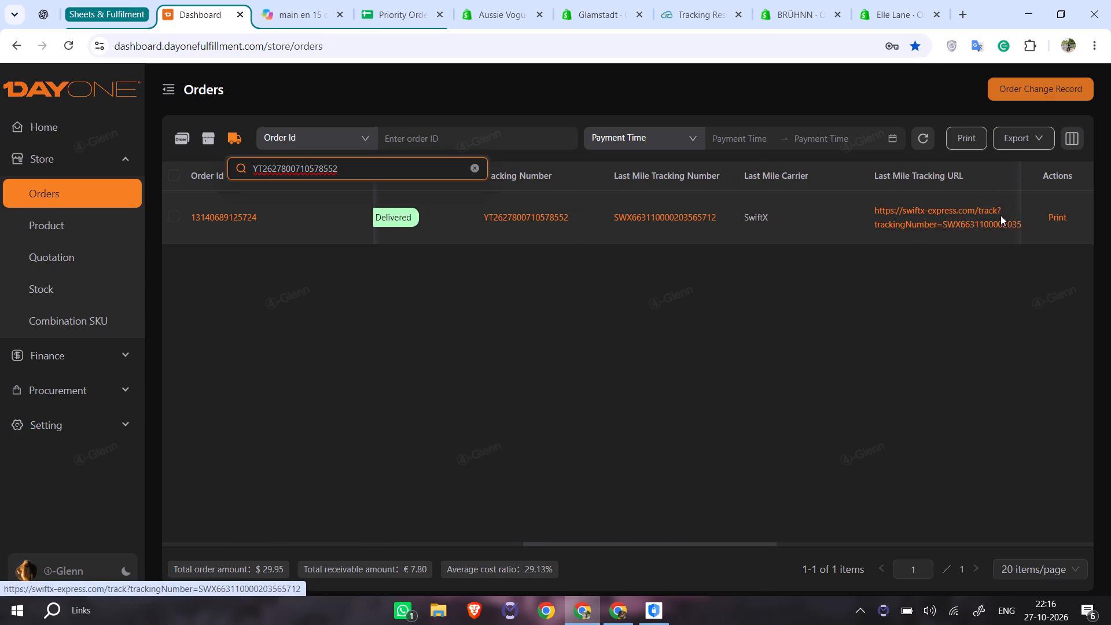
left_click(1040, 209)
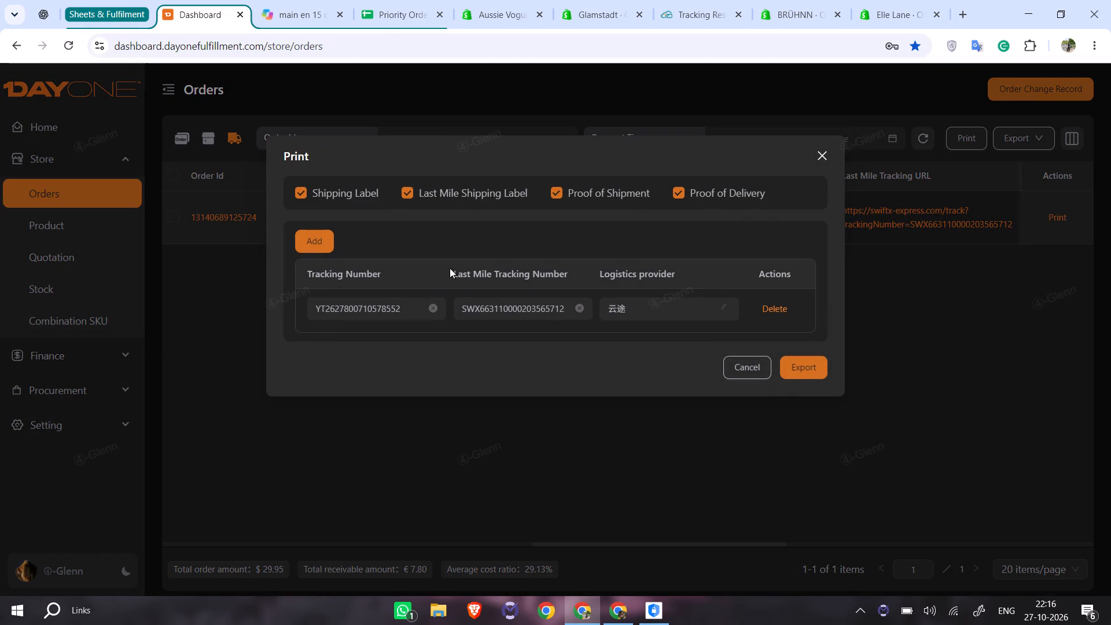
left_click(458, 198)
left_click(582, 199)
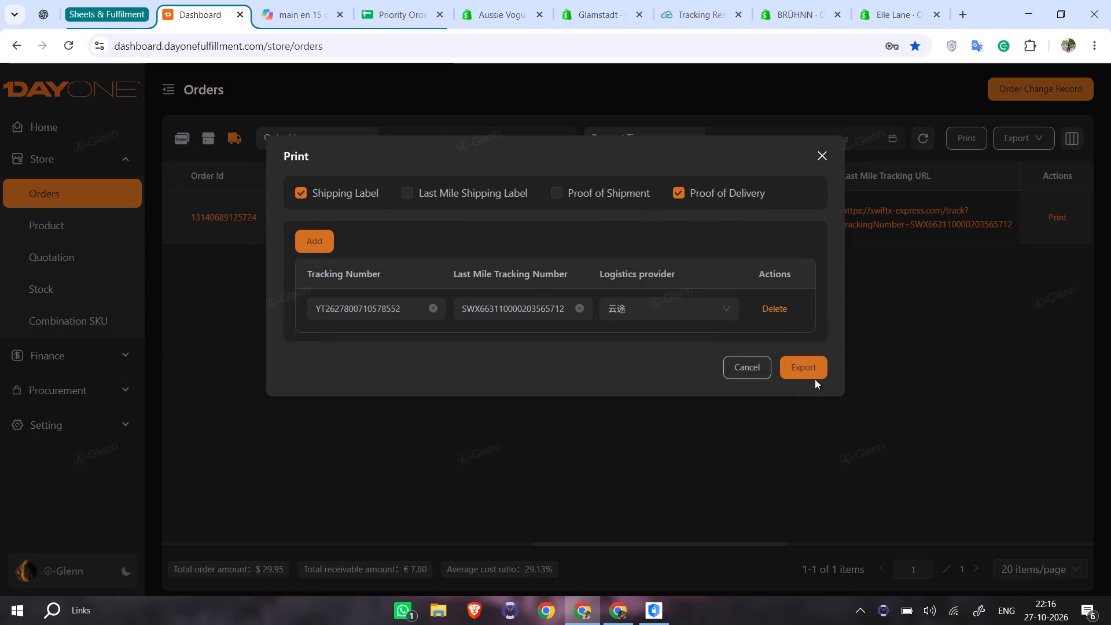
left_click(803, 362)
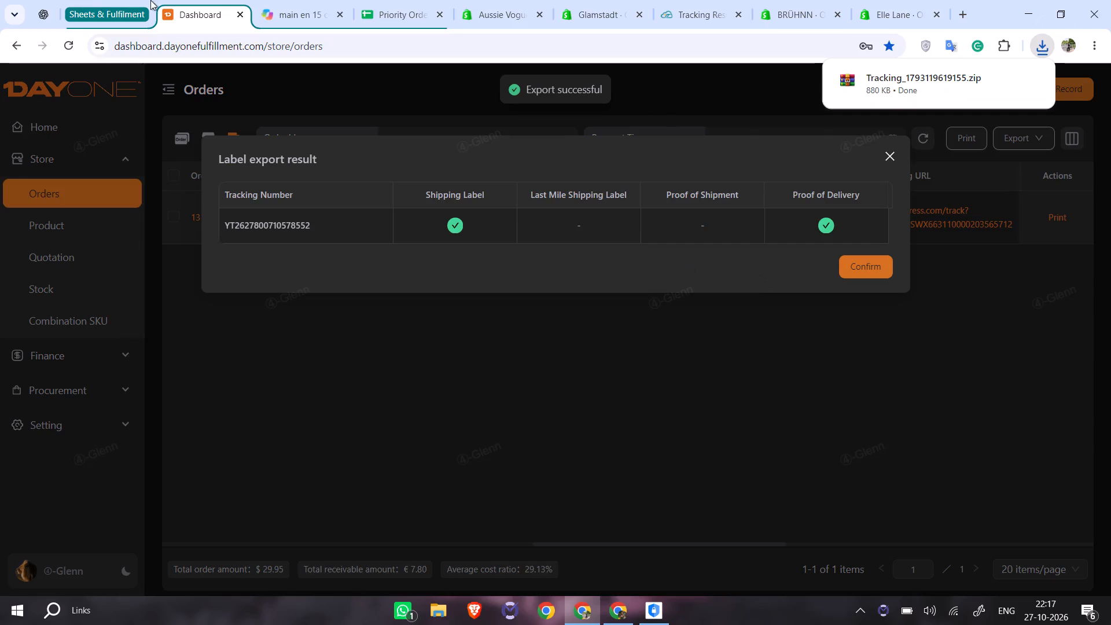
Open the Downloads folder that holds the exported archive Tracking_1793119619155.zip.
left_click(92, 0)
left_click(1044, 49)
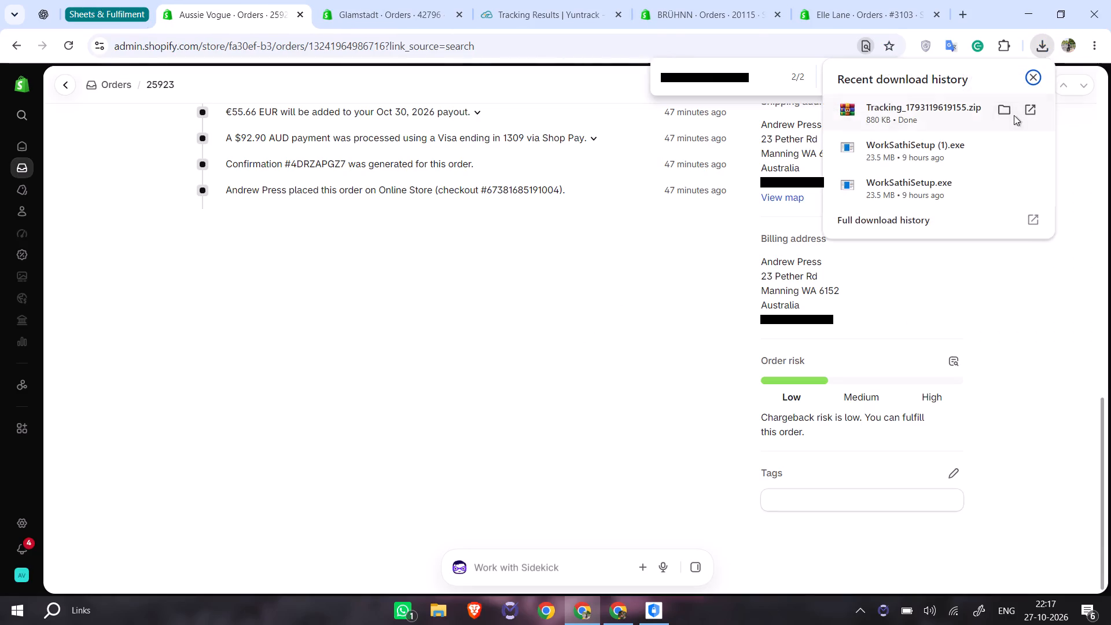
left_click(1010, 111)
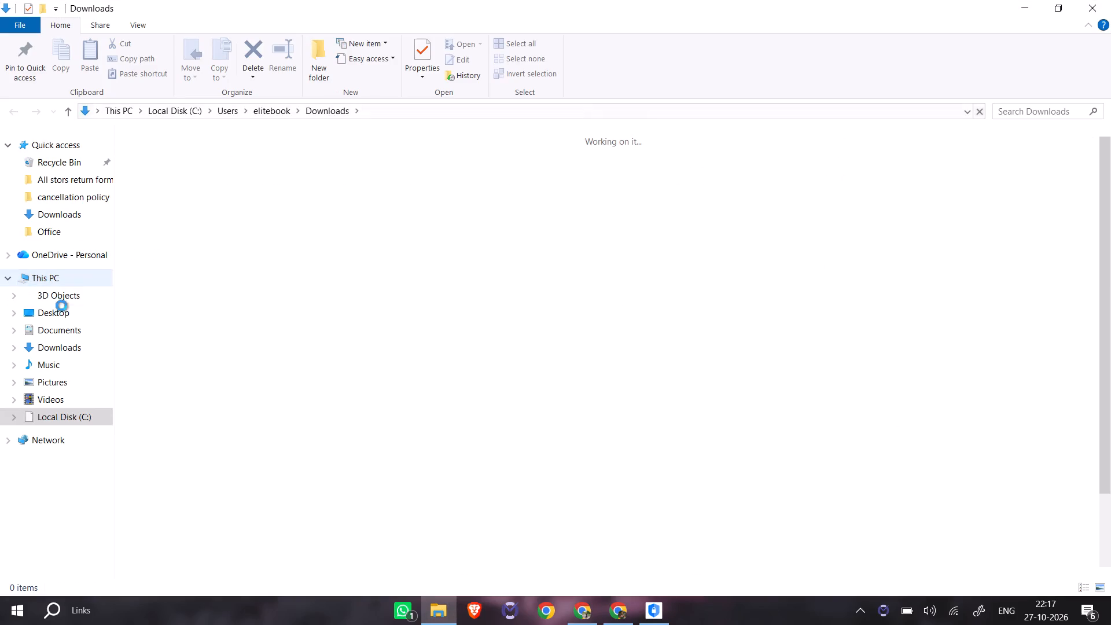
left_click(58, 310)
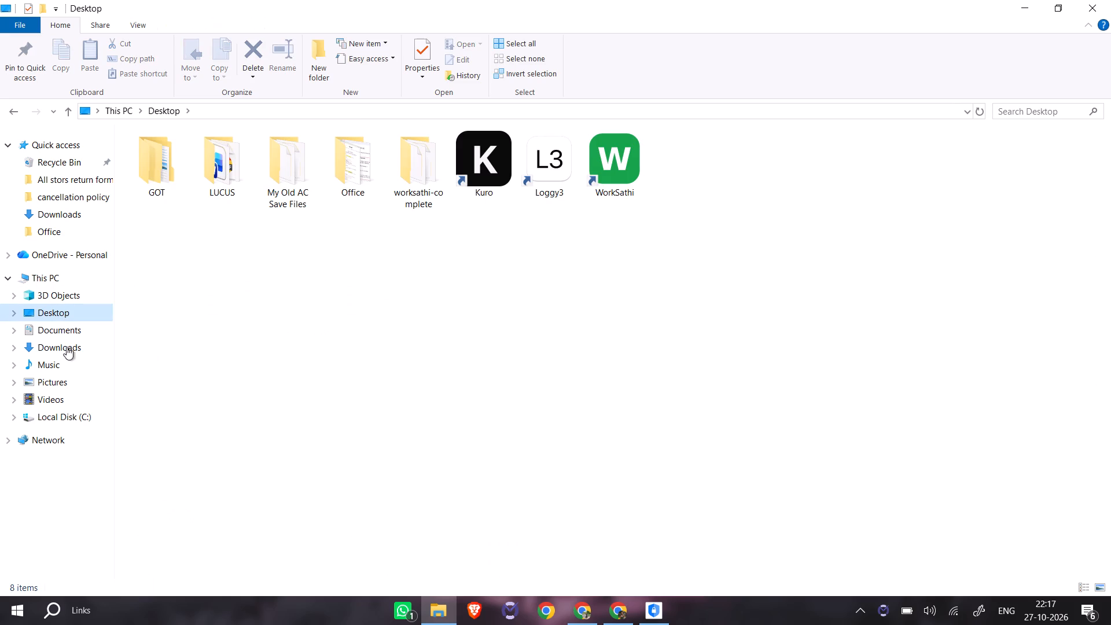
left_click(60, 344)
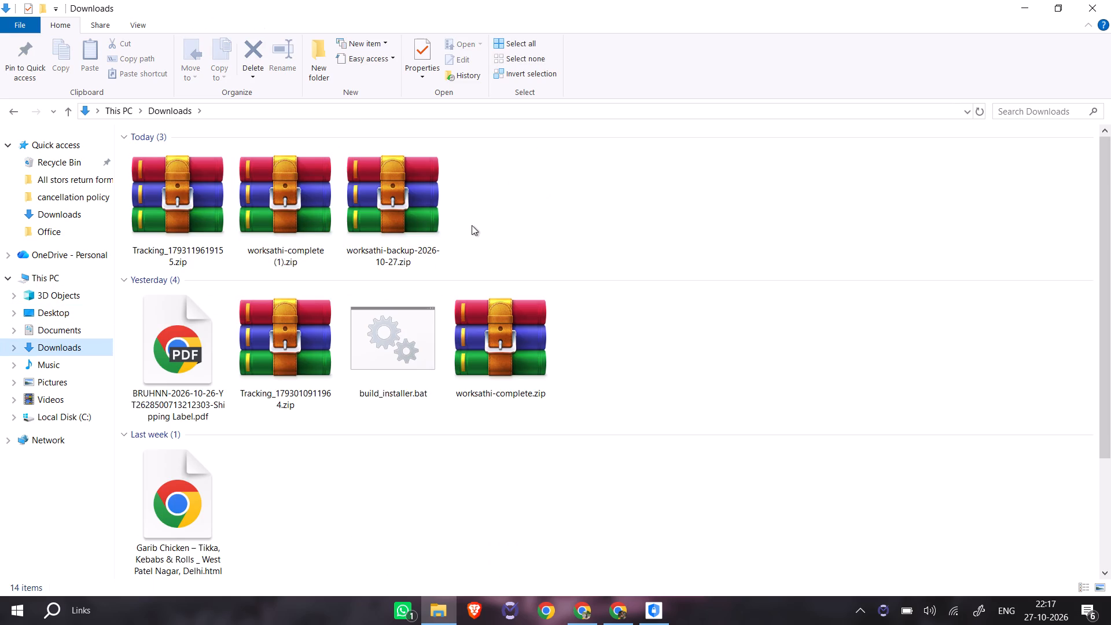
Move worksathi-complete (1).zip and worksathi-backup-2026-10-27.zip out of Downloads into the Videos folder.
left_click_drag(506, 222, 504, 222)
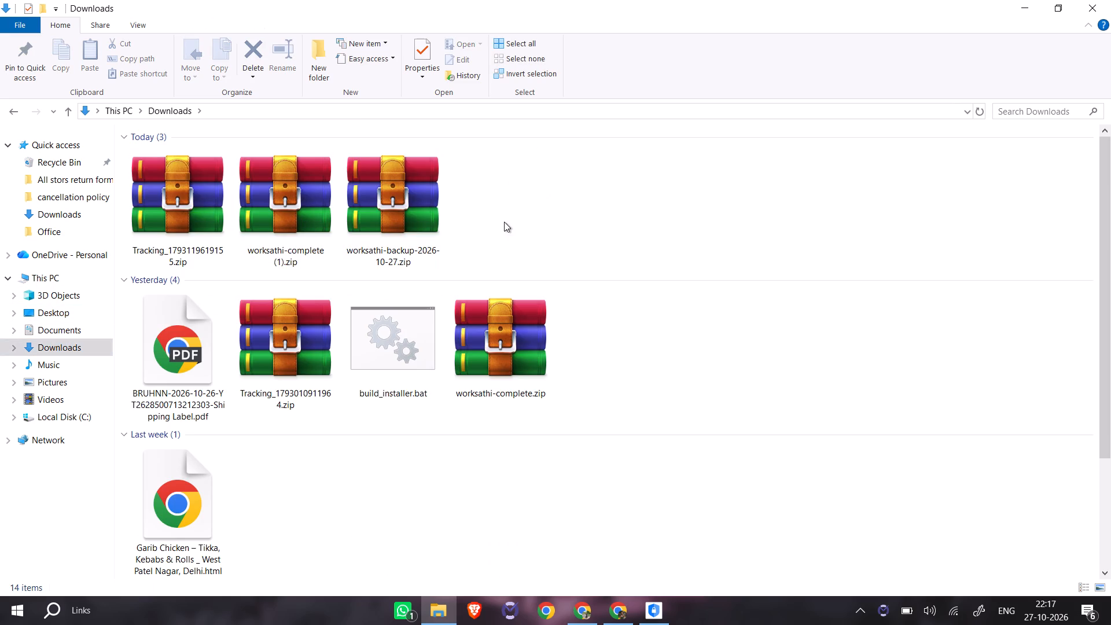
left_click_drag(504, 222, 287, 219)
left_click_drag(421, 219, 38, 392)
Extract Tracking_1793119619155.zip directly into the Downloads folder.
right_click(201, 211)
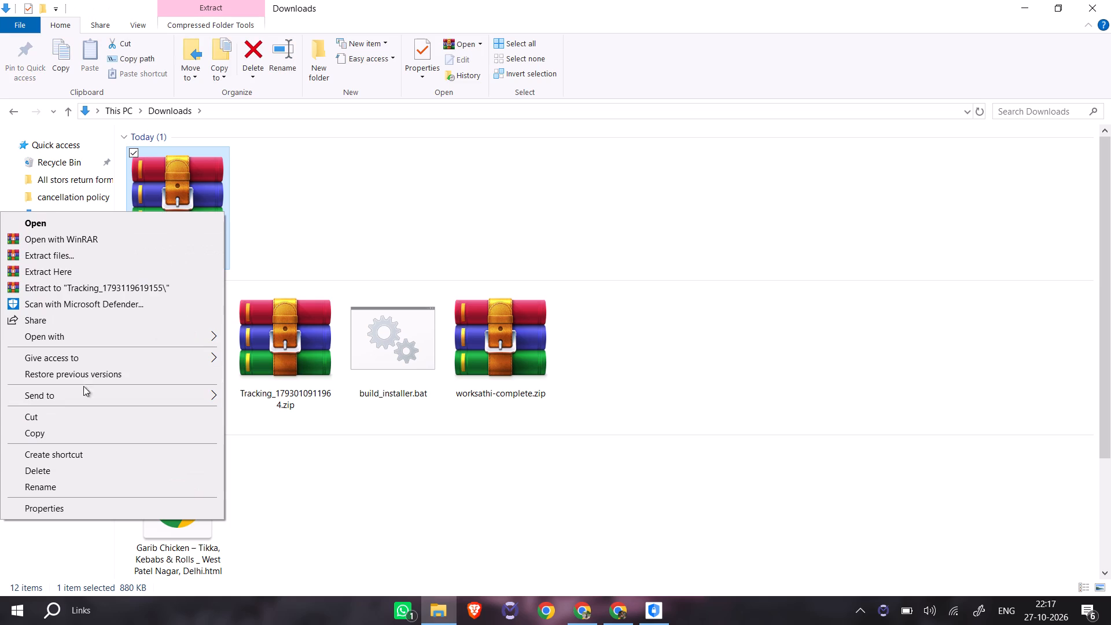
left_click(83, 271)
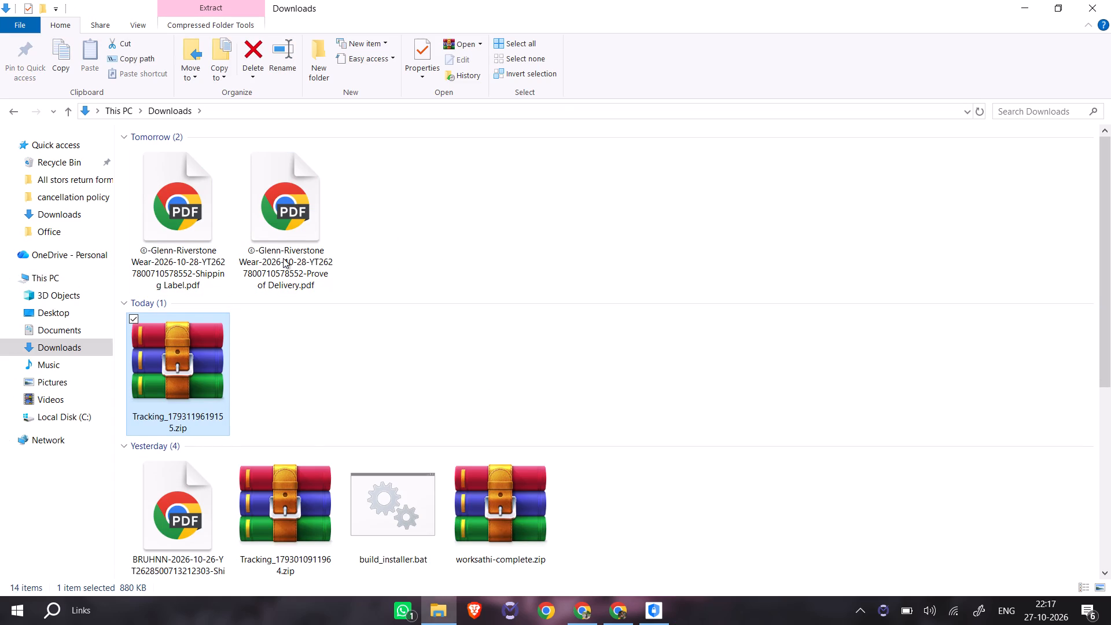
Rename the extracted Prove of Delivery PDF by removing its account prefix so the name starts with Riverstone Wear.
left_click(289, 244)
right_click(289, 244)
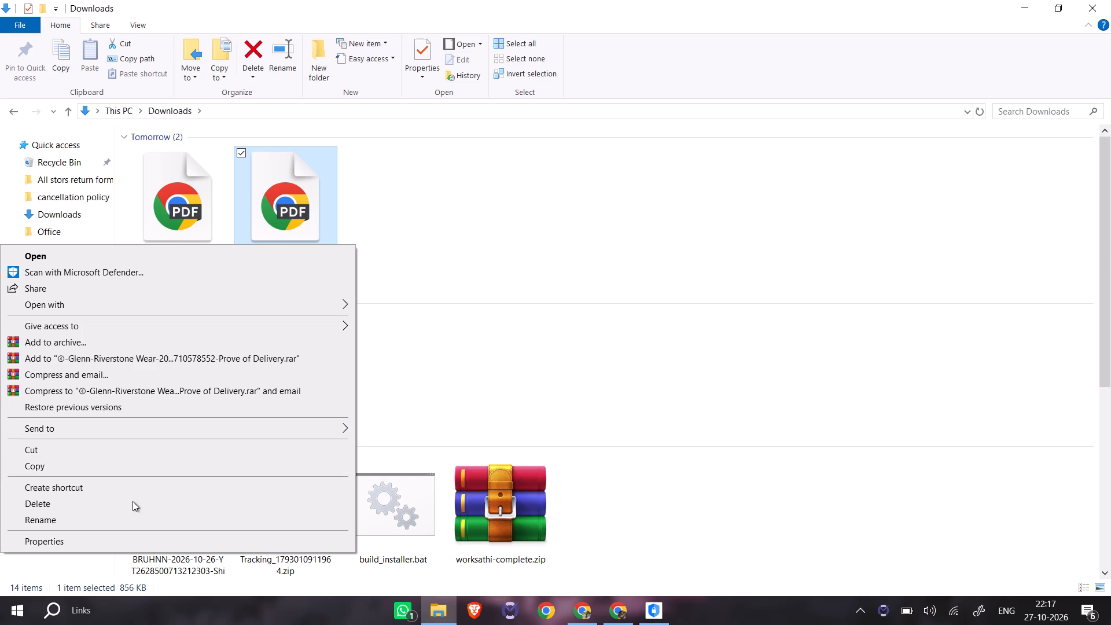
left_click(104, 517)
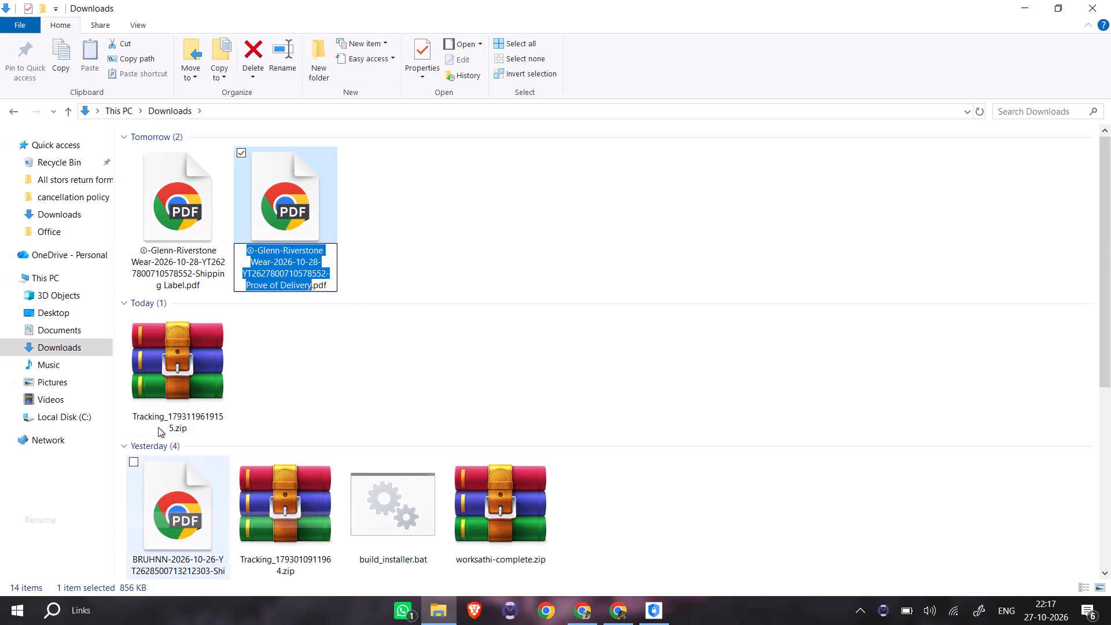
left_click_drag(284, 256, 268, 253)
left_click(283, 253)
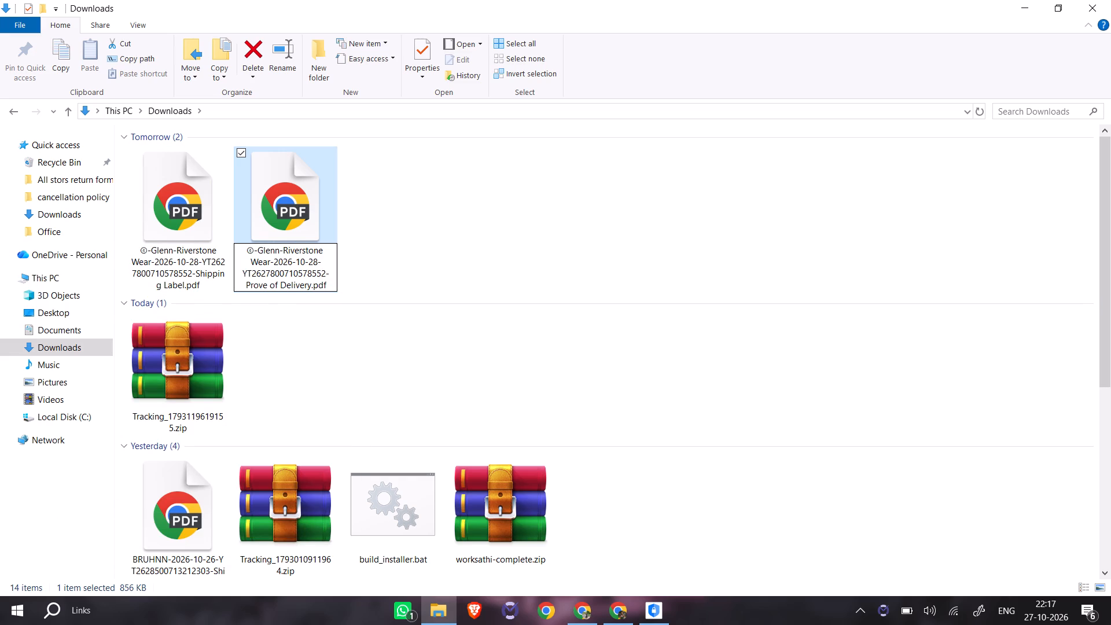
left_click_drag(281, 250, 241, 249)
key("BackSpace")
key("Tab")
Rename the extracted Shipping Label PDF by removing its account prefix so the name starts with Riverstone Wear.
left_click(159, 240)
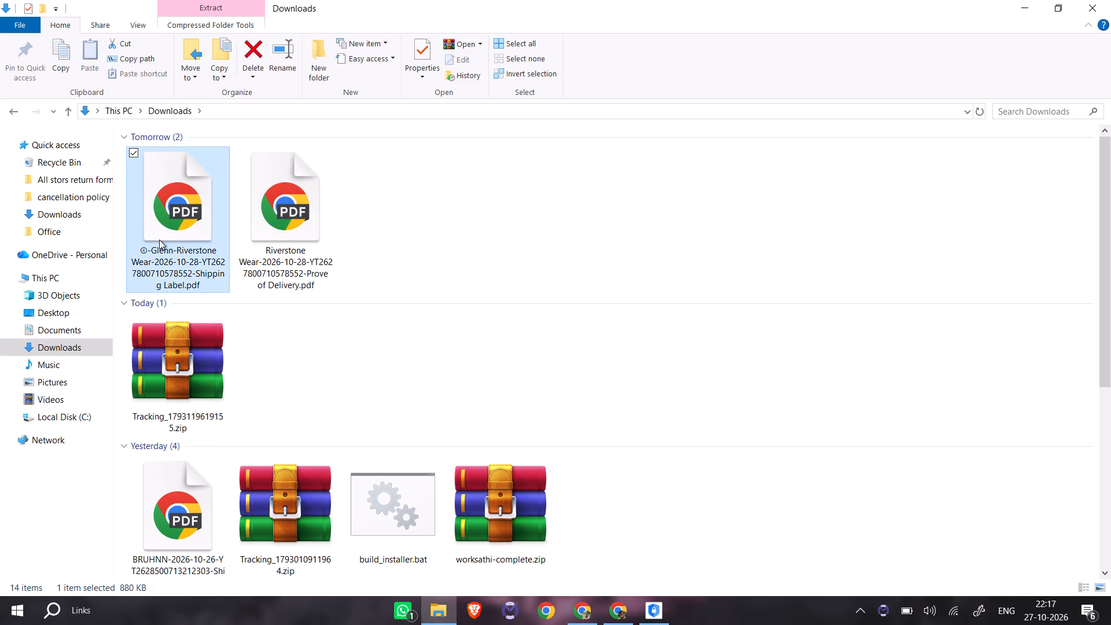
right_click(159, 240)
left_click(75, 514)
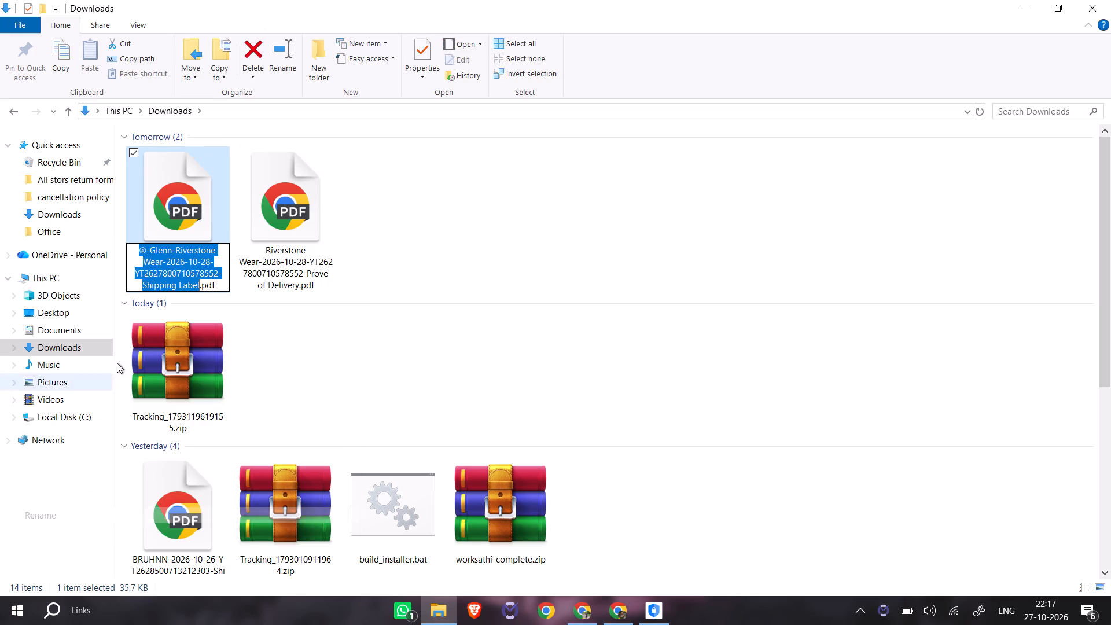
left_click_drag(174, 253, 129, 244)
key("BackSpace")
left_click(455, 274)
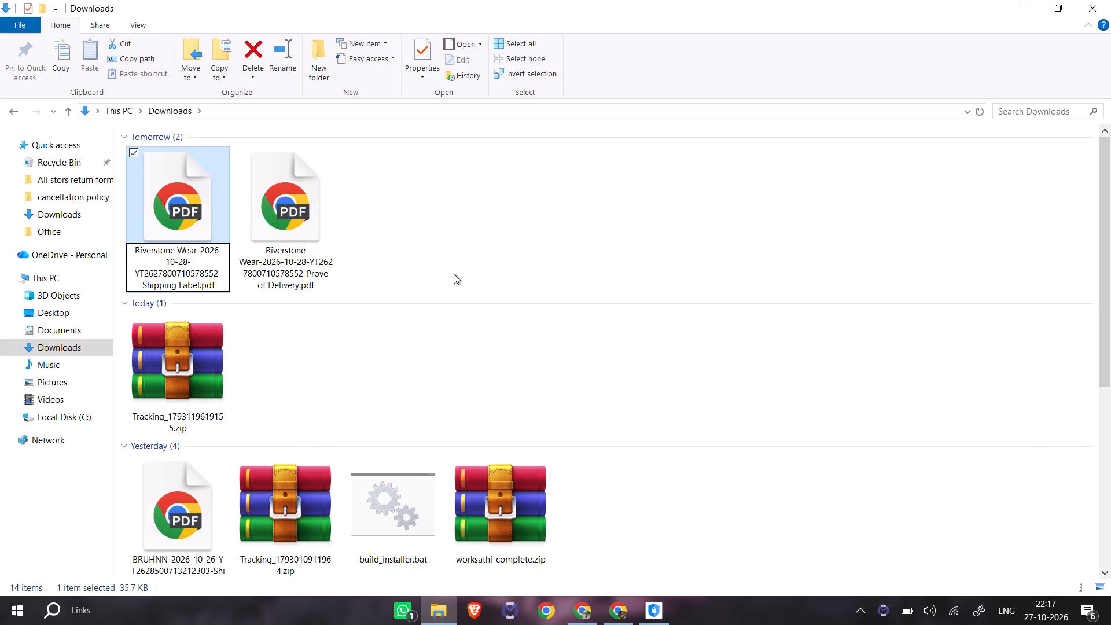
Open the Prove of Delivery PDF and print only page 2, the English version, with Microsoft Print to PDF.
double_click(286, 229)
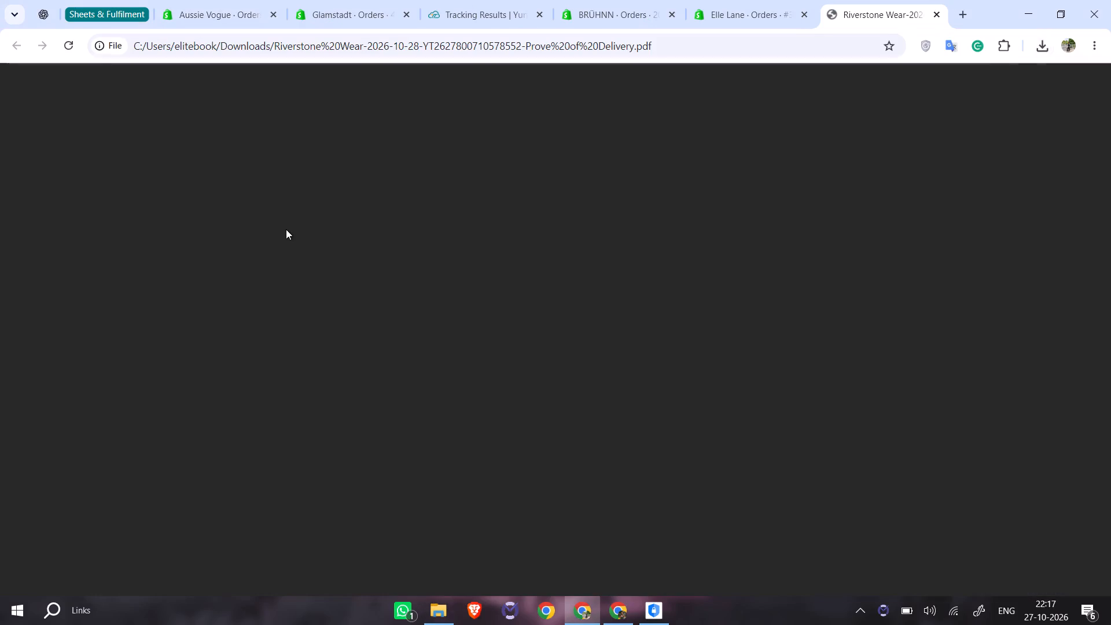
scroll(627, 298, "down", 2)
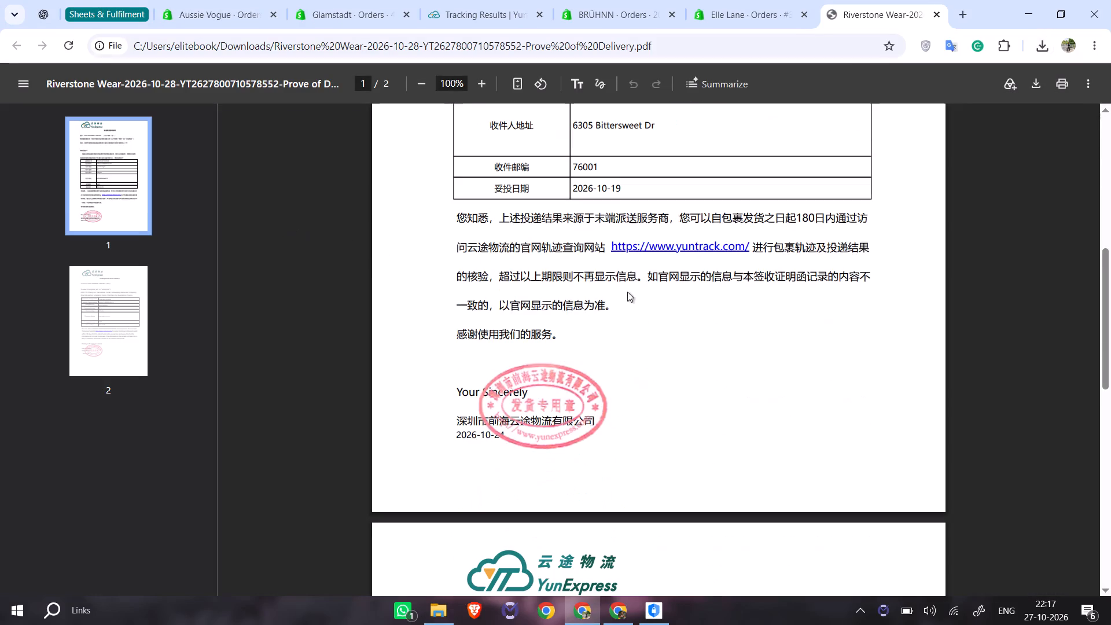
left_click(1064, 94)
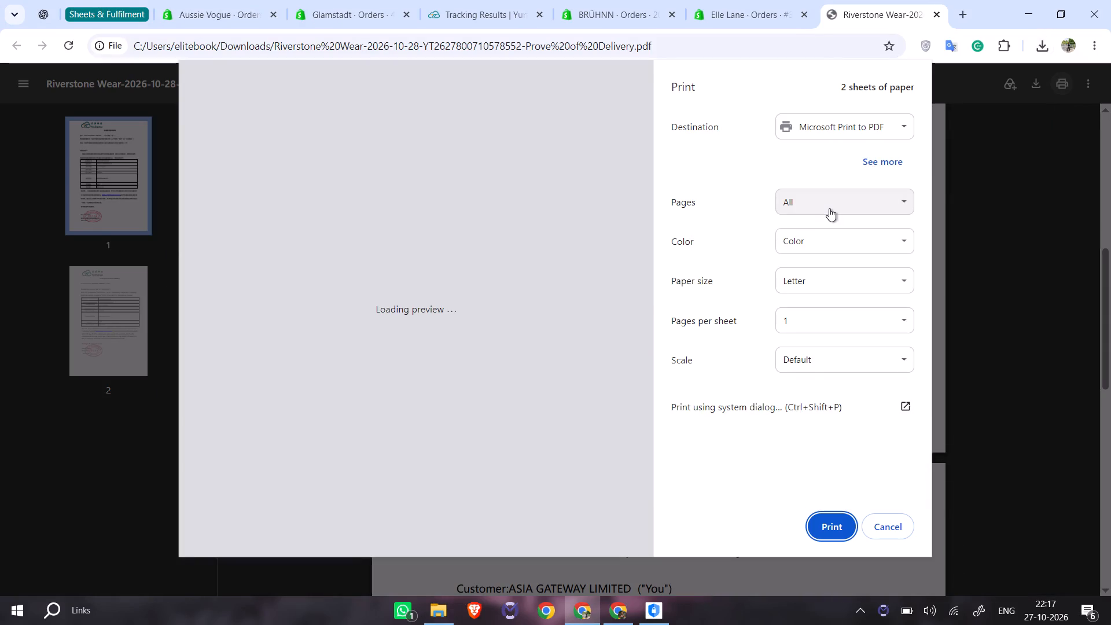
left_click(829, 208)
left_click(827, 274)
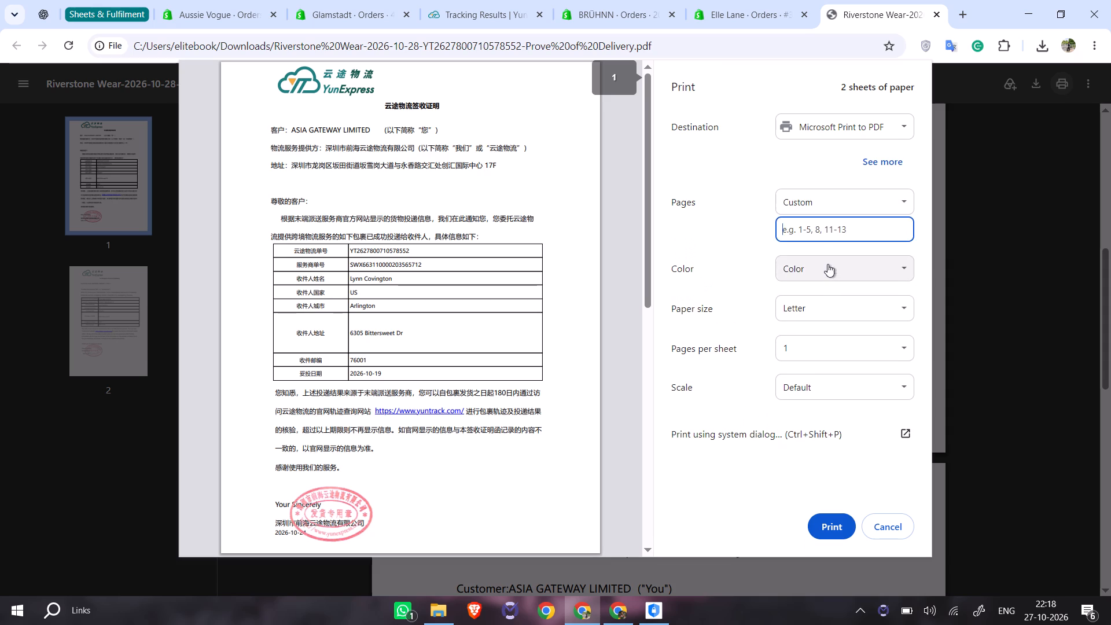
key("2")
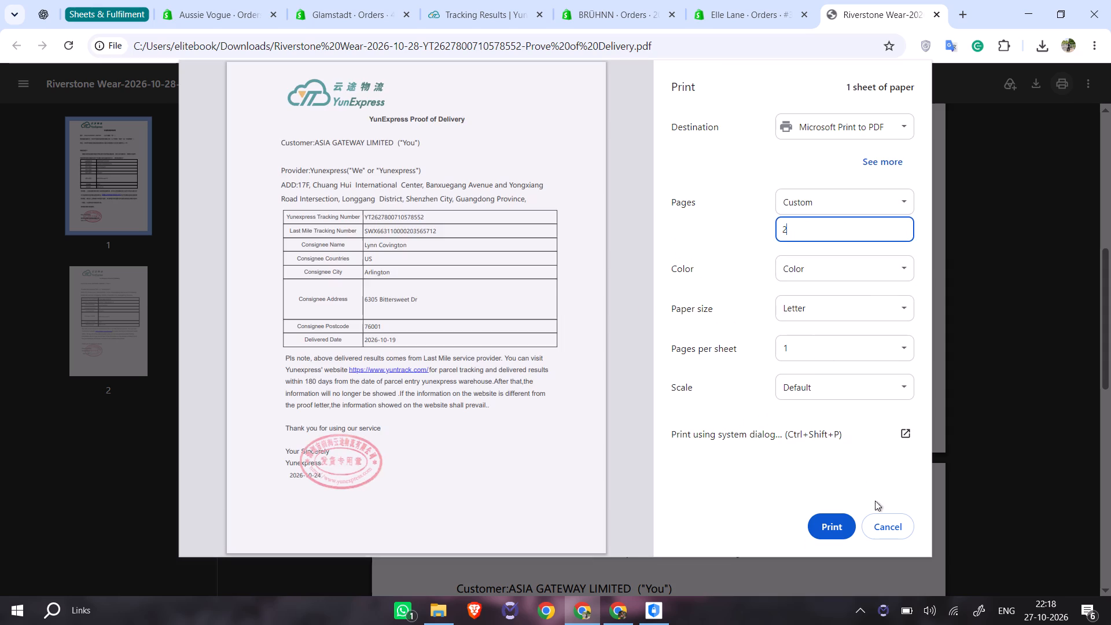
left_click(845, 531)
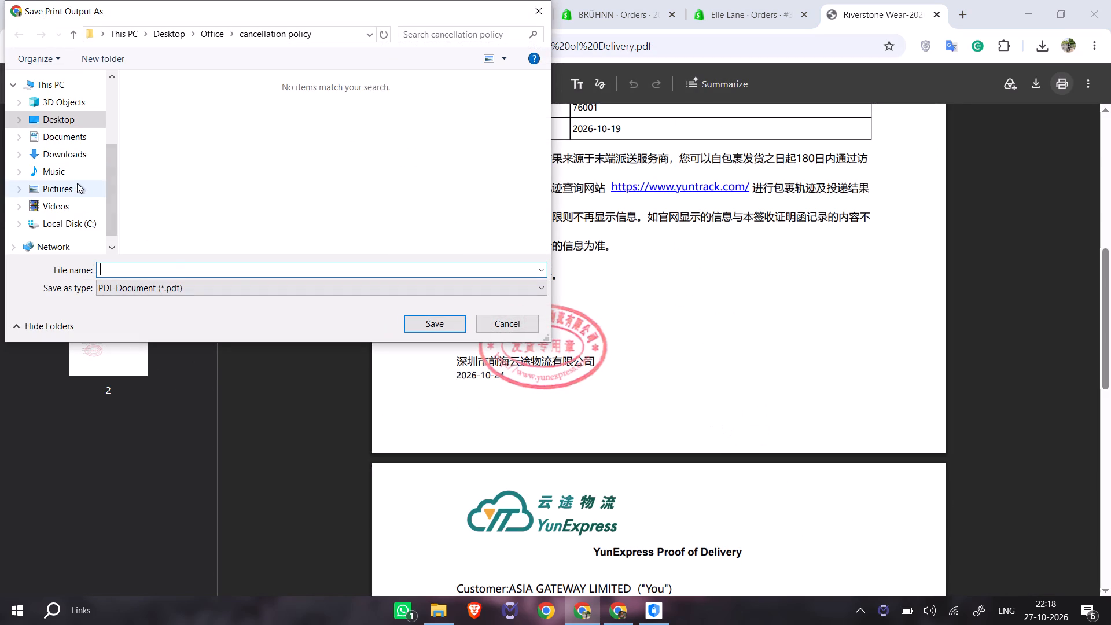
left_click(72, 154)
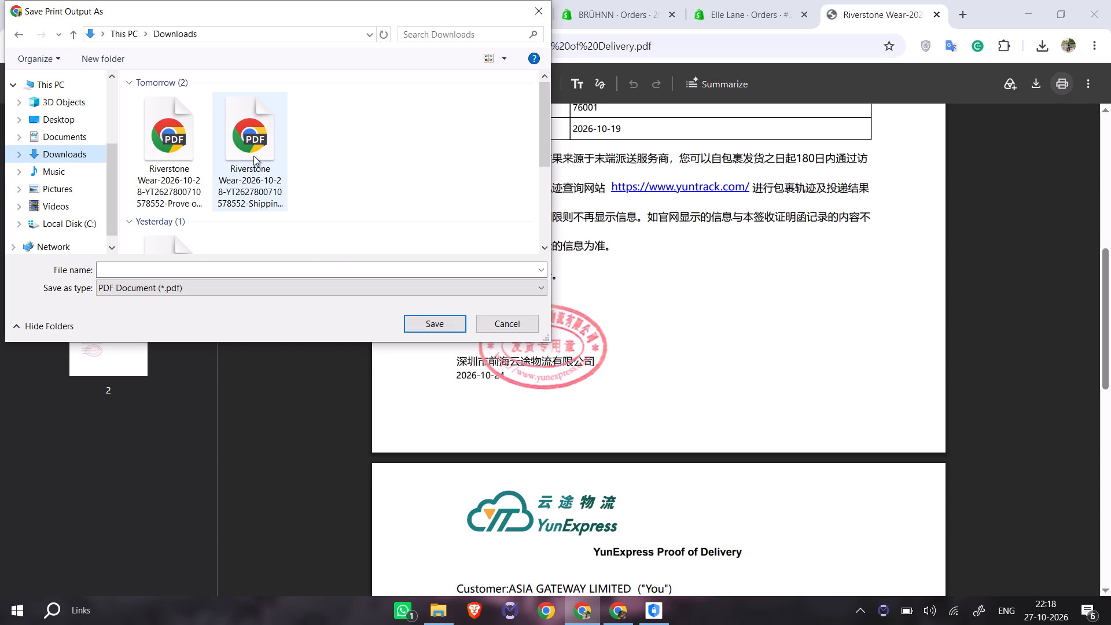
left_click(253, 156)
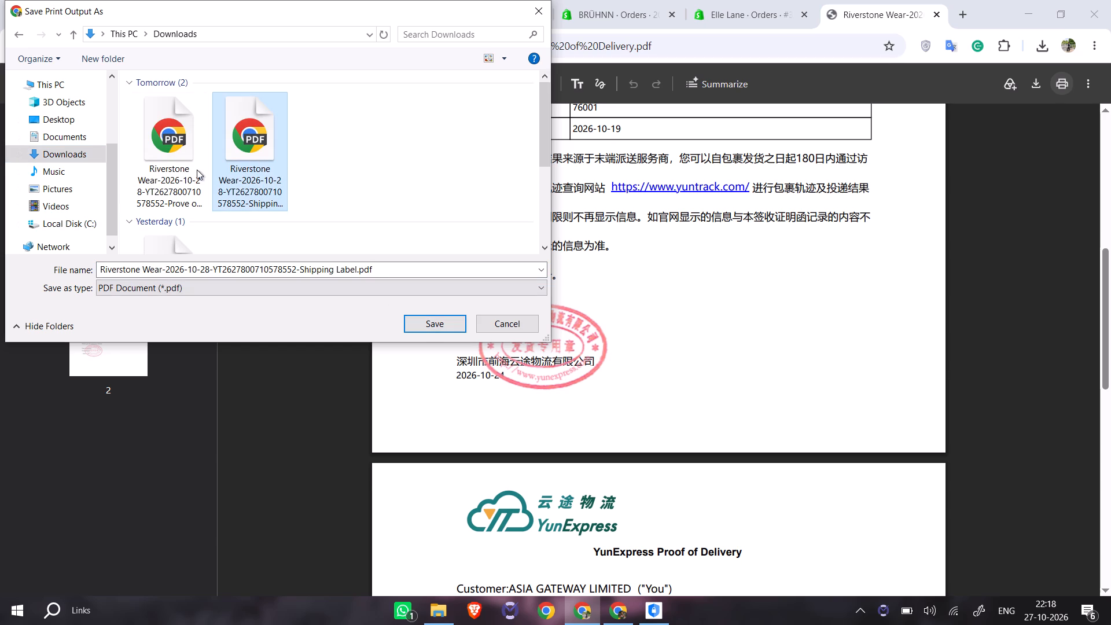
left_click(193, 165)
left_click(426, 319)
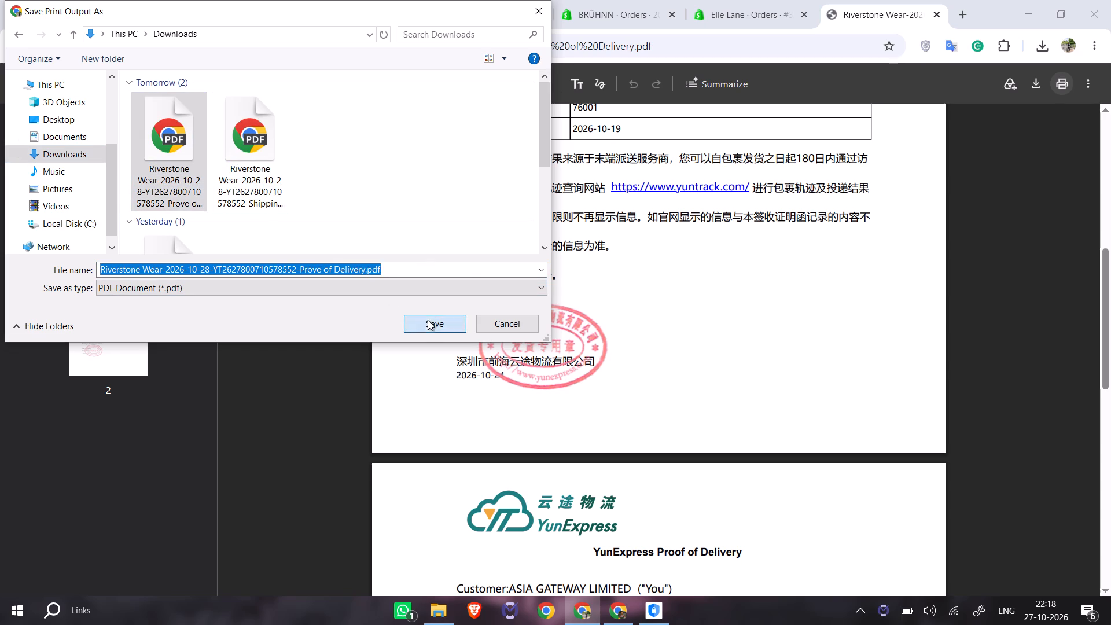
left_click(662, 305)
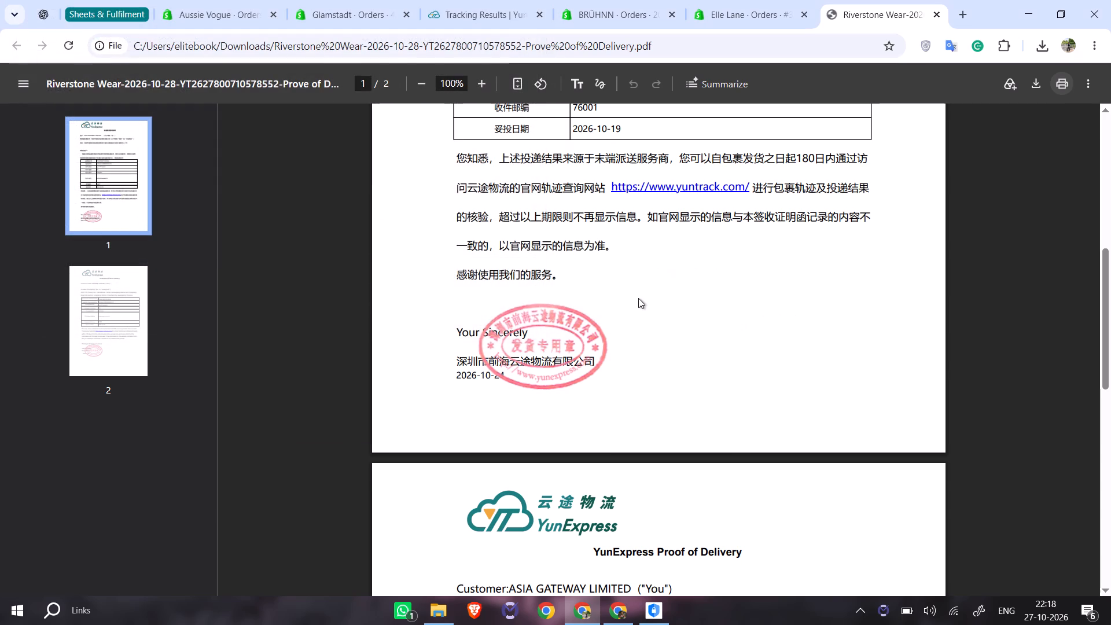
Check the newly saved Prove of Delivery and the Shipping Label PDFs, and close all the opened PDF views.
key("alt+Tab")
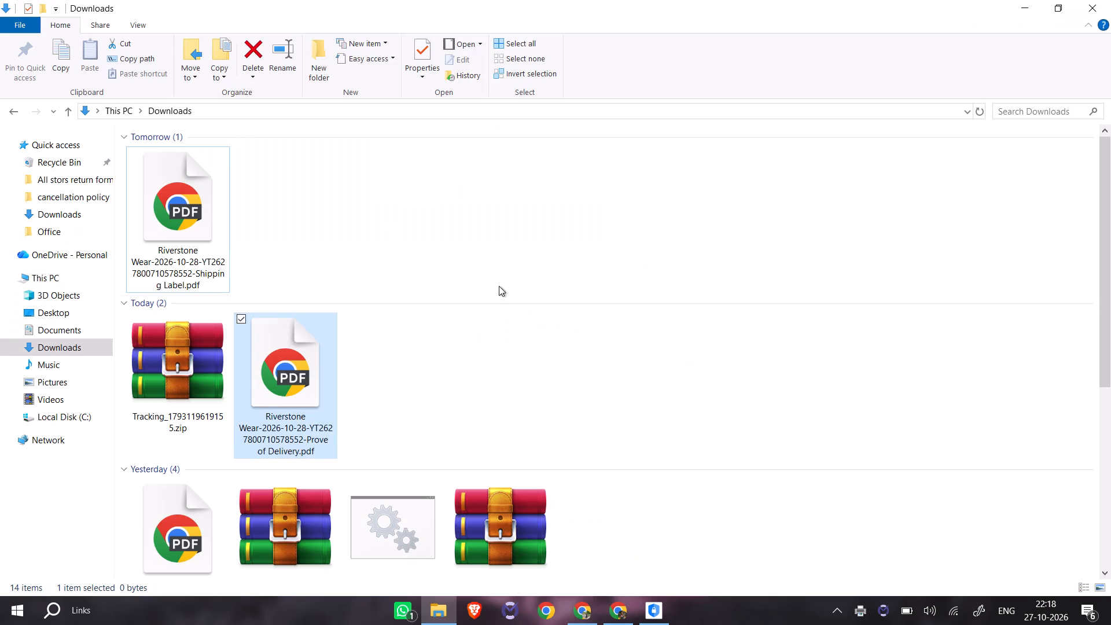
double_click(317, 378)
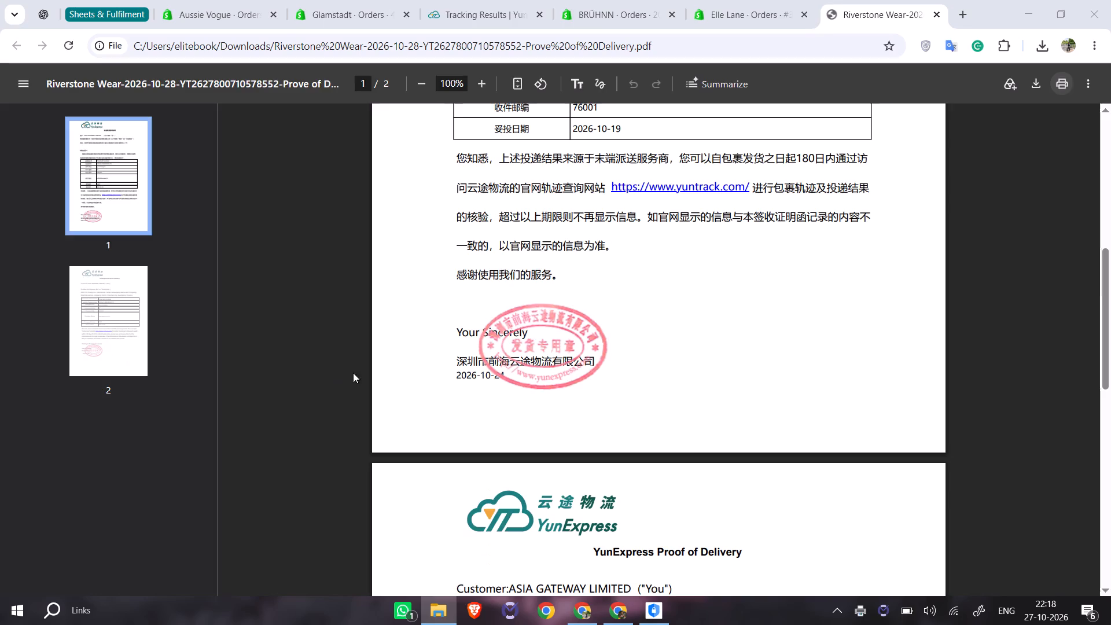
key("alt+Tab")
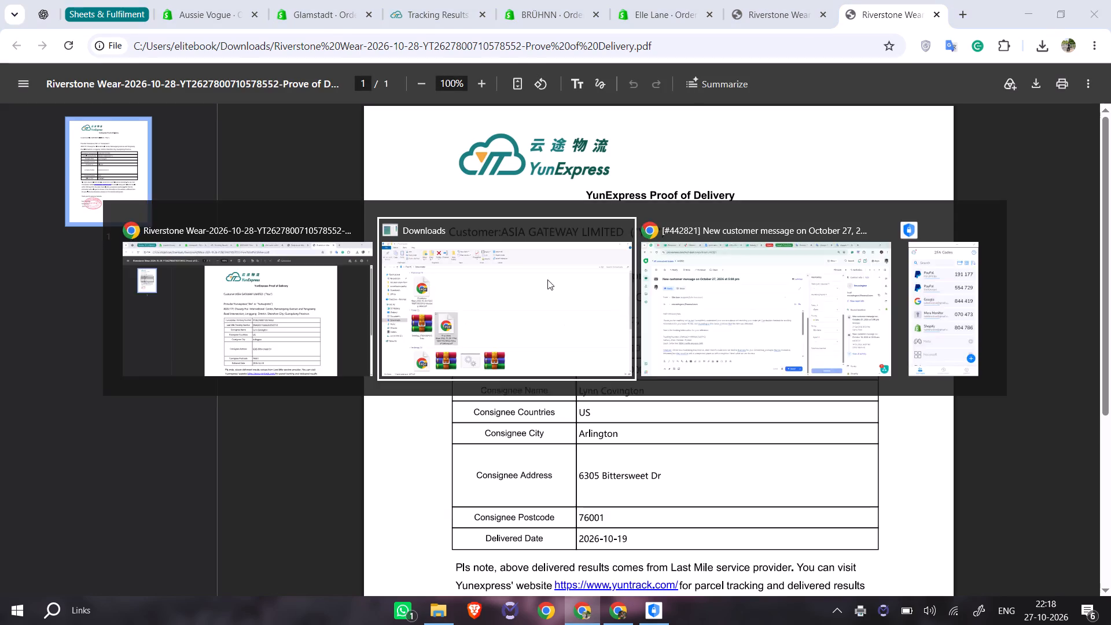
double_click(219, 213)
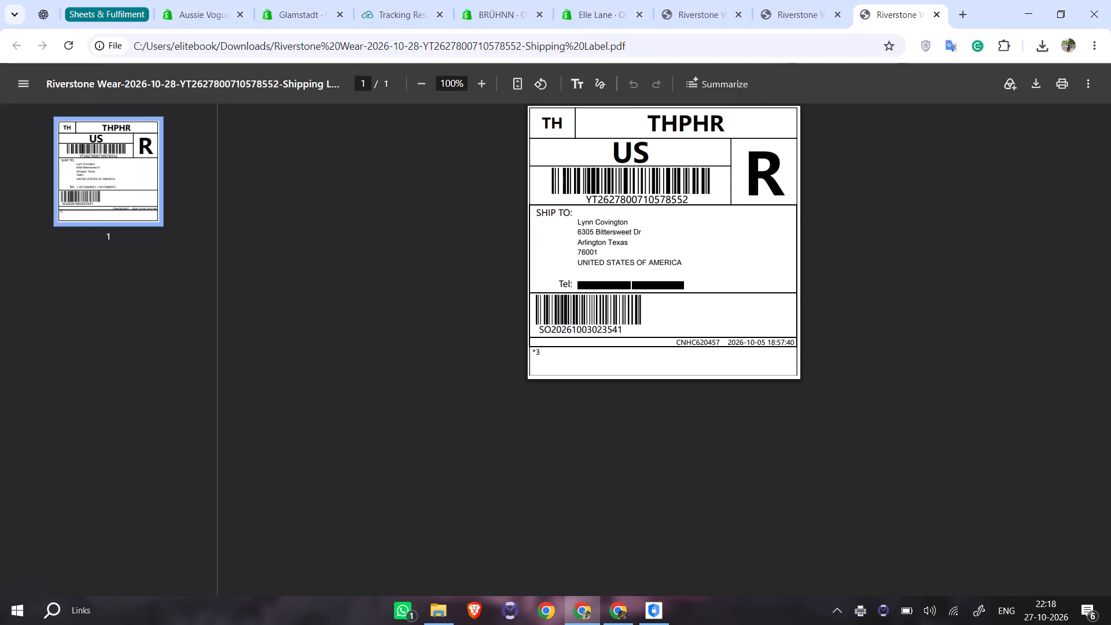
left_click(836, 16)
left_click(836, 16)
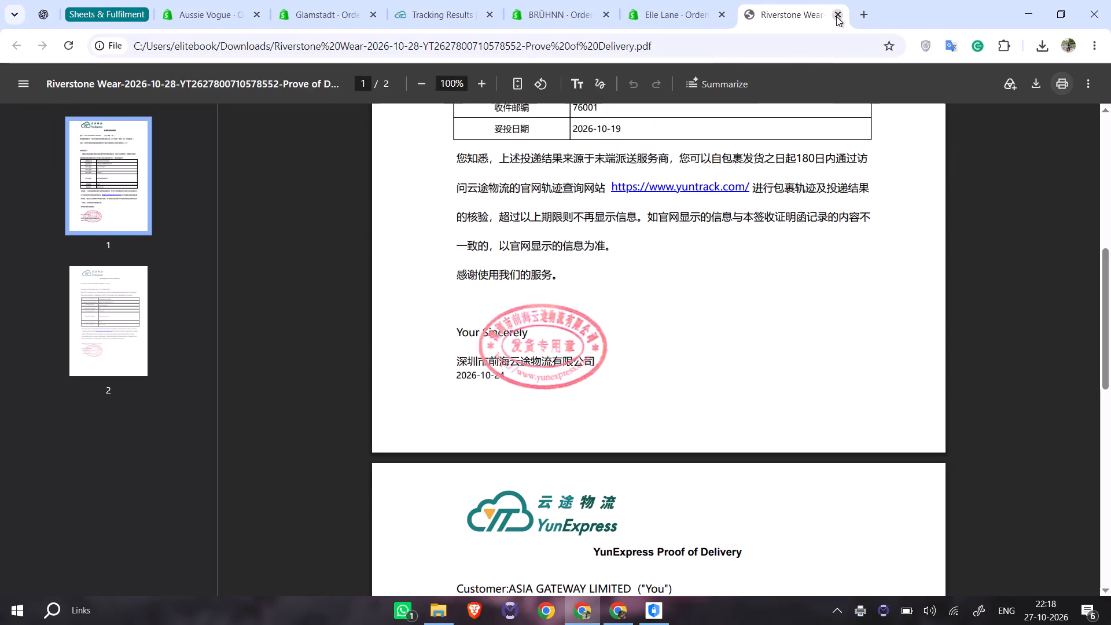
left_click(836, 16)
key("alt+Tab")
key("alt+Tab")
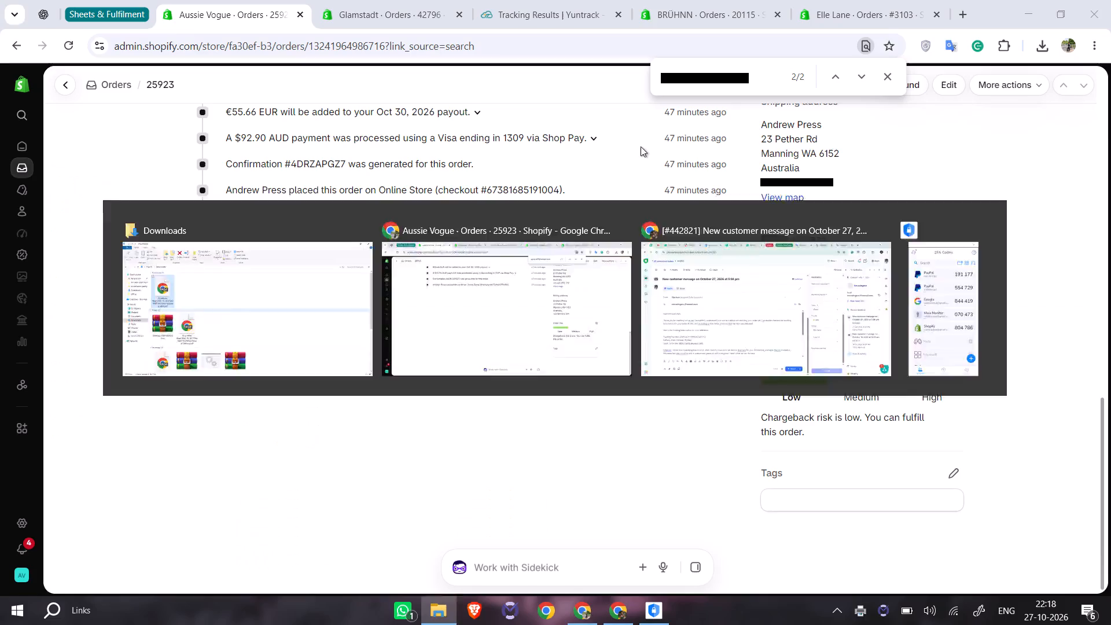
key("alt+Tab")
key("alt+Tab")
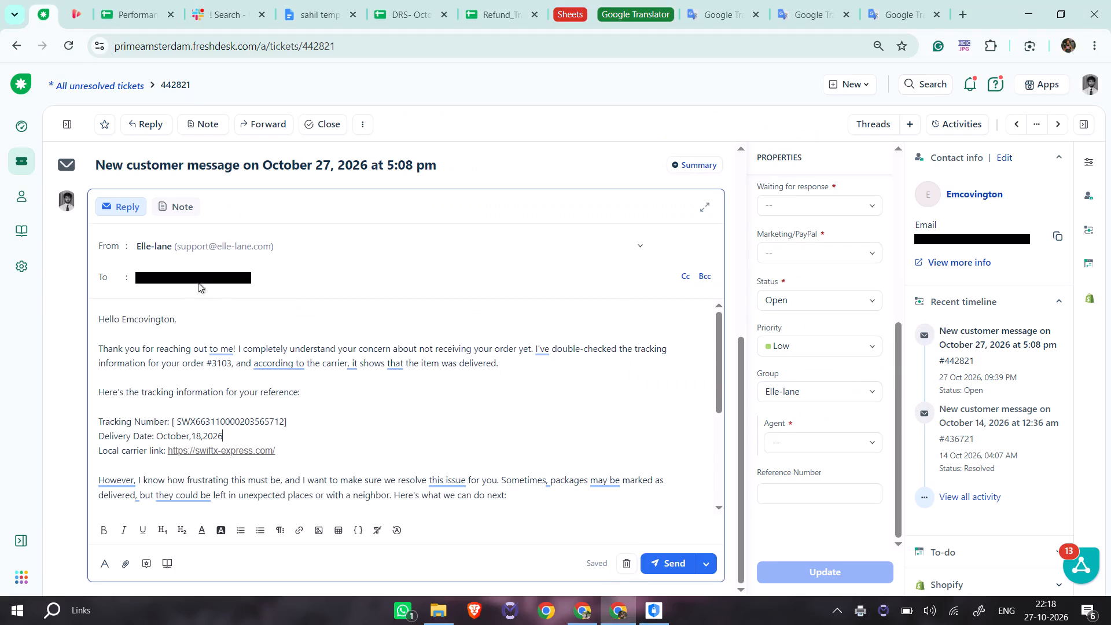
scroll(285, 405, "down", 4)
scroll(288, 394, "up", 1)
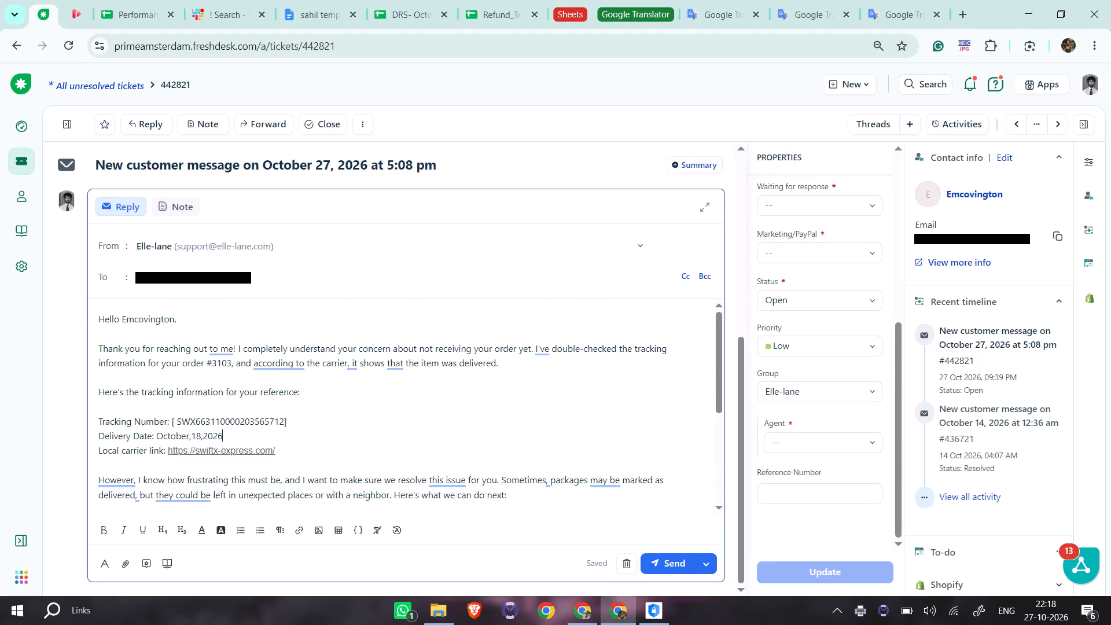
left_click_drag(287, 450, 93, 413)
key("ctrl+b")
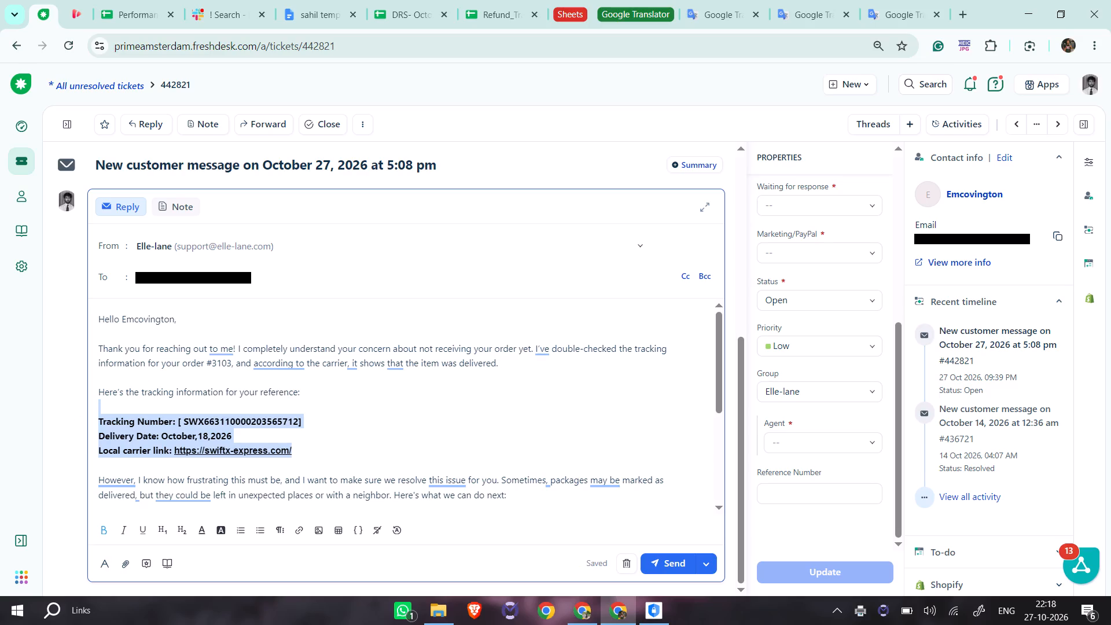
Replace the Aussie Vouge sign-off in the reply with the ticket's group name, Elle-lane.
scroll(237, 411, "down", 7)
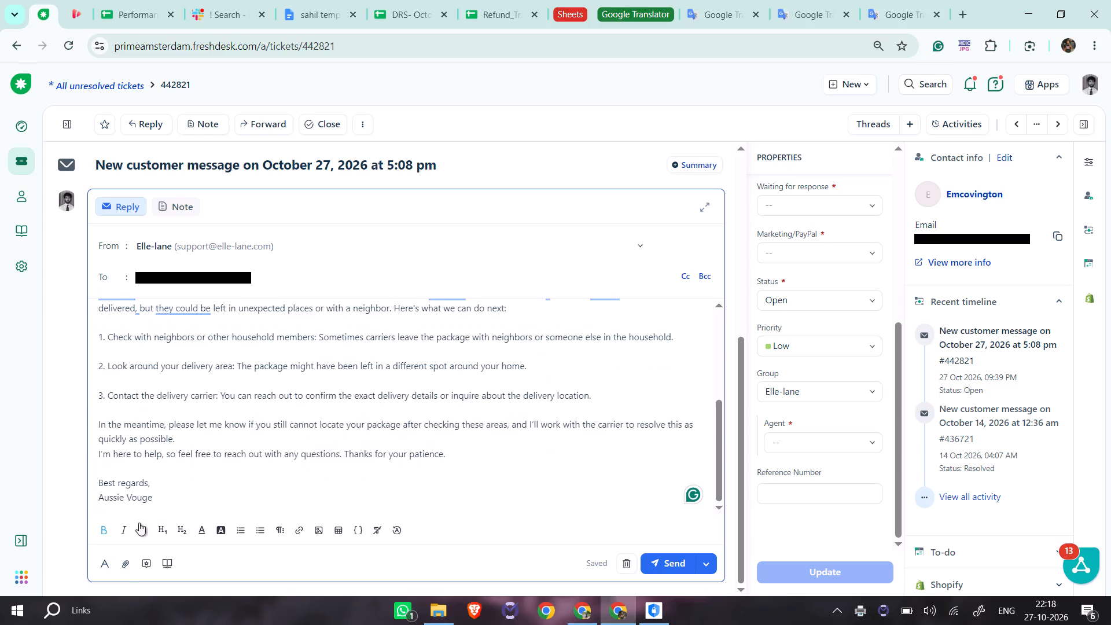
left_click(792, 392)
key("ctrl+c")
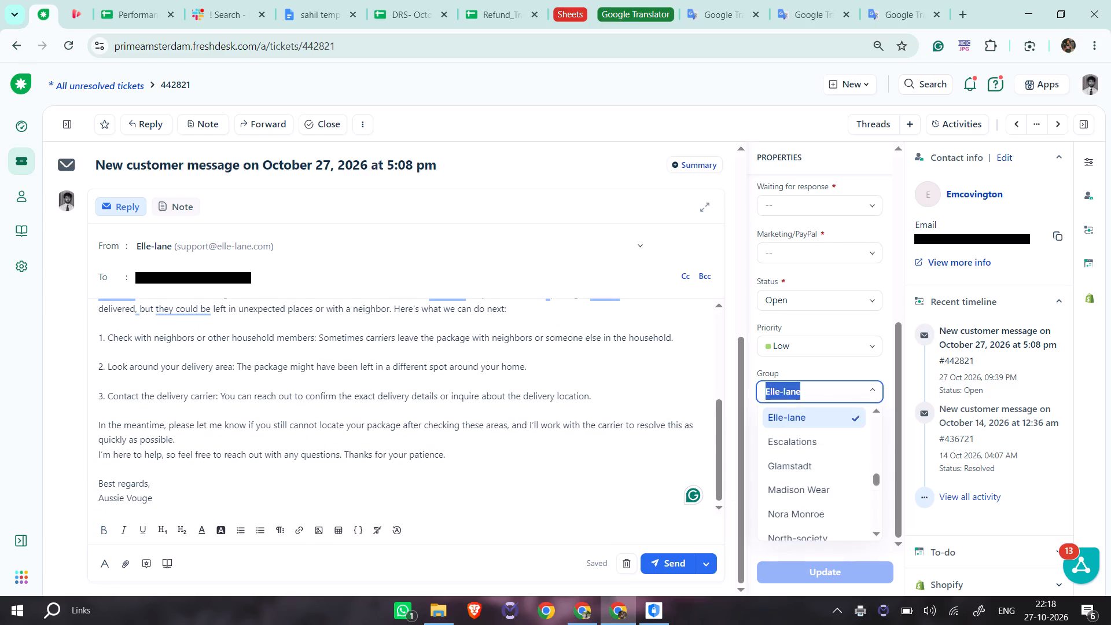
key("ctrl+c")
triple_click(102, 497)
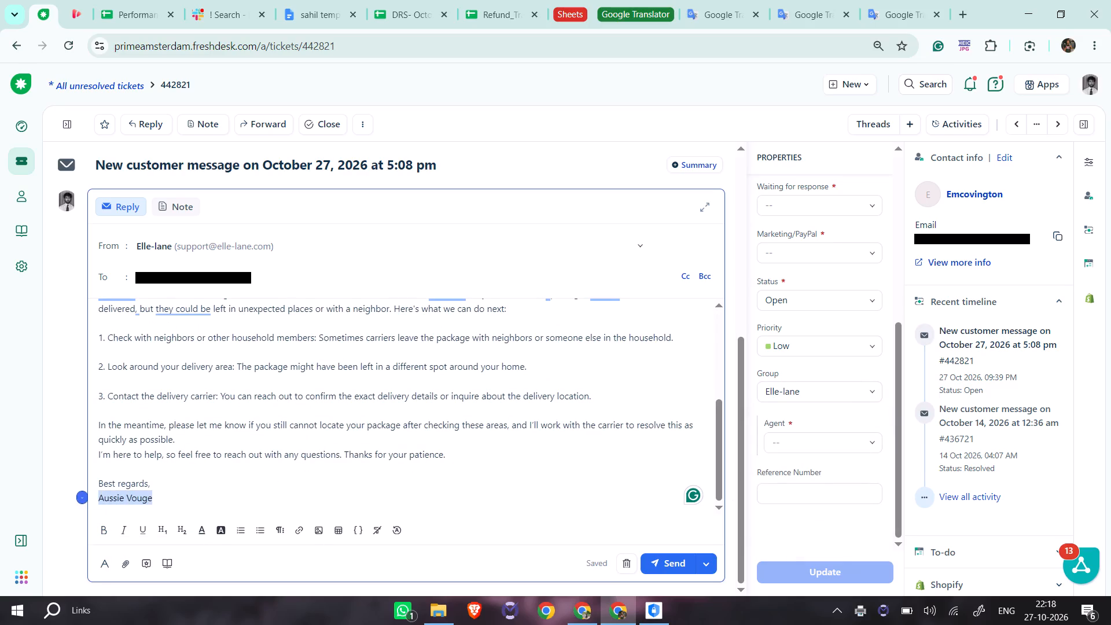
key("ctrl+shift+v")
Attach the Riverstone Wear Shipping Label and Prove of Delivery PDFs from Downloads to the reply.
left_click(131, 564)
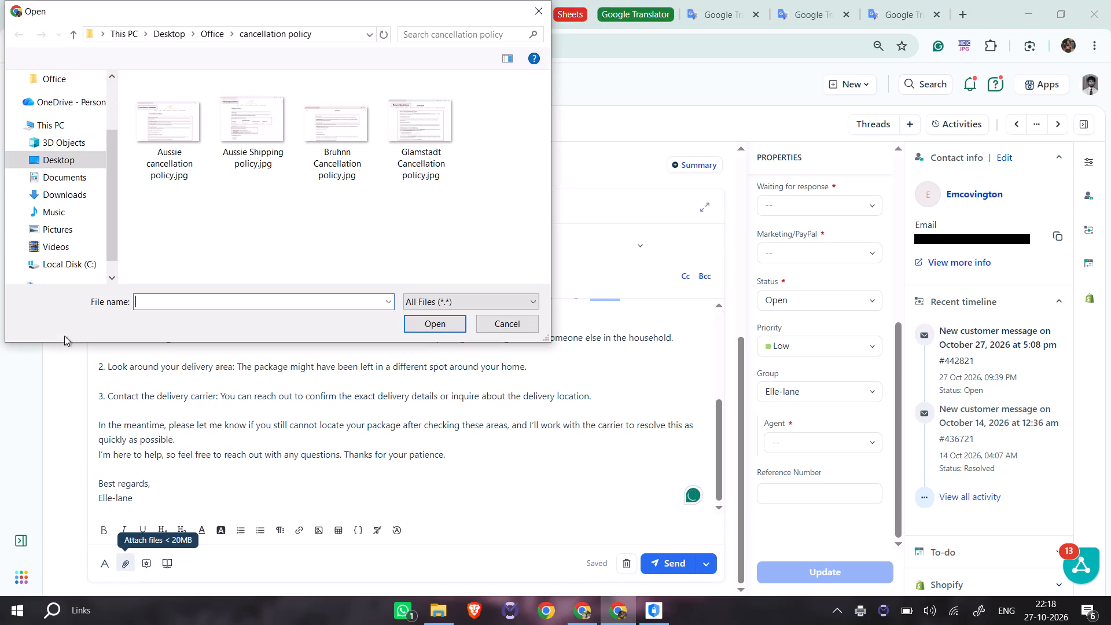
left_click(60, 196)
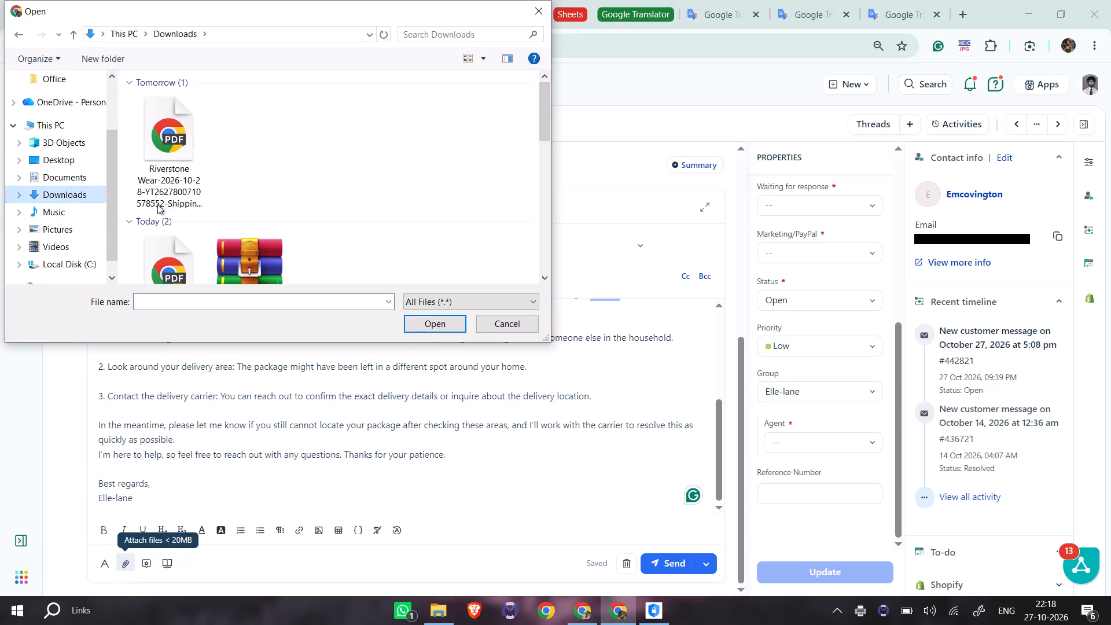
left_click(196, 195, "ctrl")
left_click(172, 259, "ctrl")
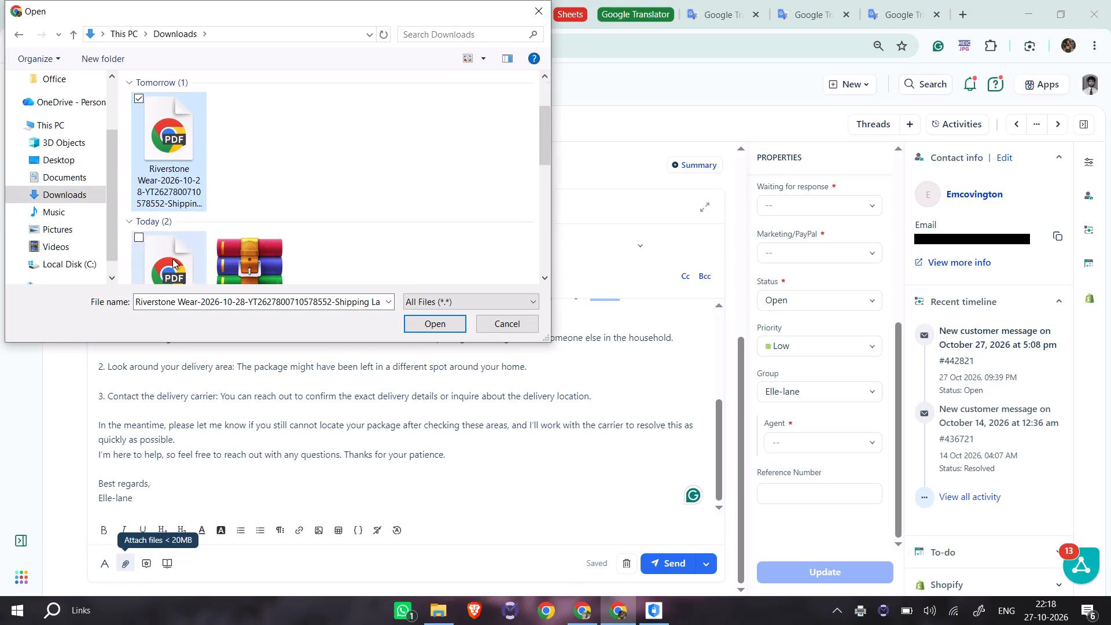
left_click(414, 328)
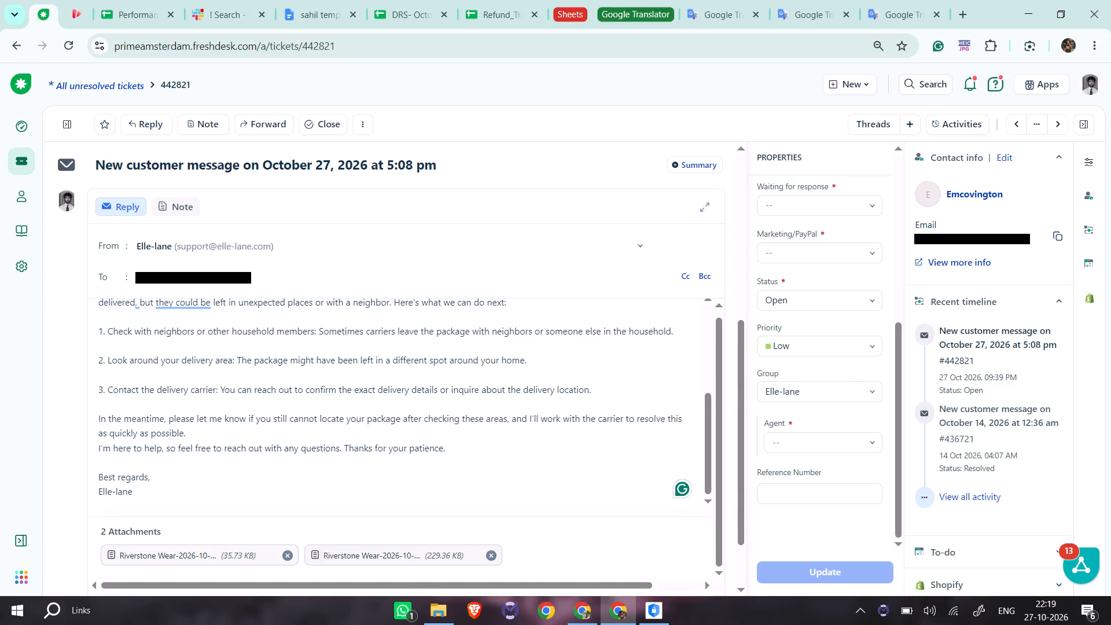
key("ctrl+Return")
left_click(539, 369)
key("ctrl+Return")
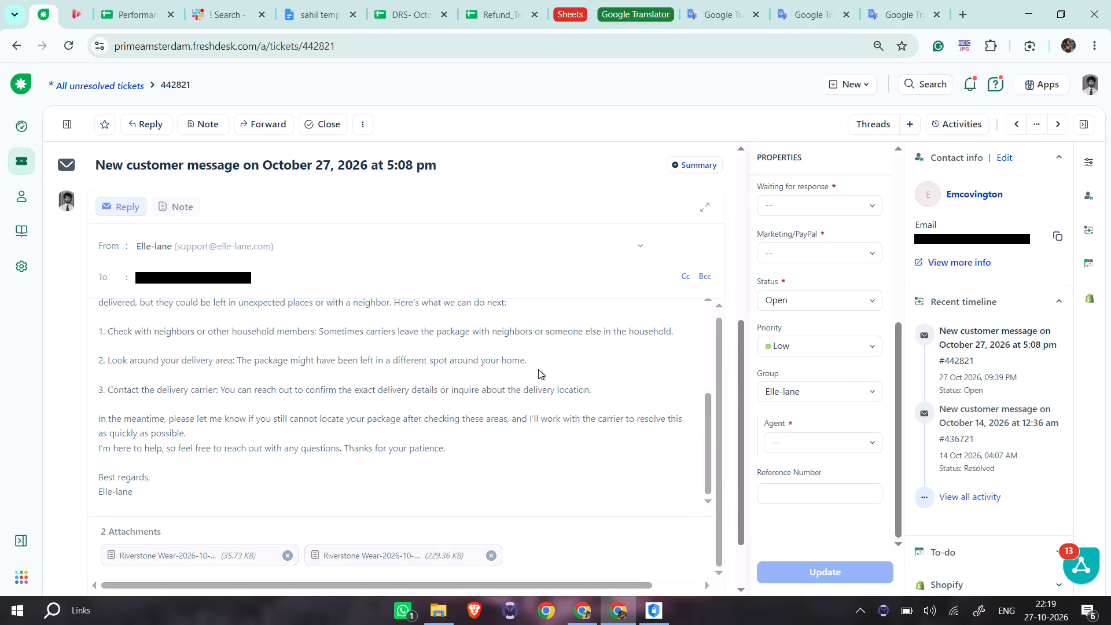
key("alt+Tab")
scroll(626, 312, "down", 2)
key("alt+Tab")
scroll(792, 309, "up", 2)
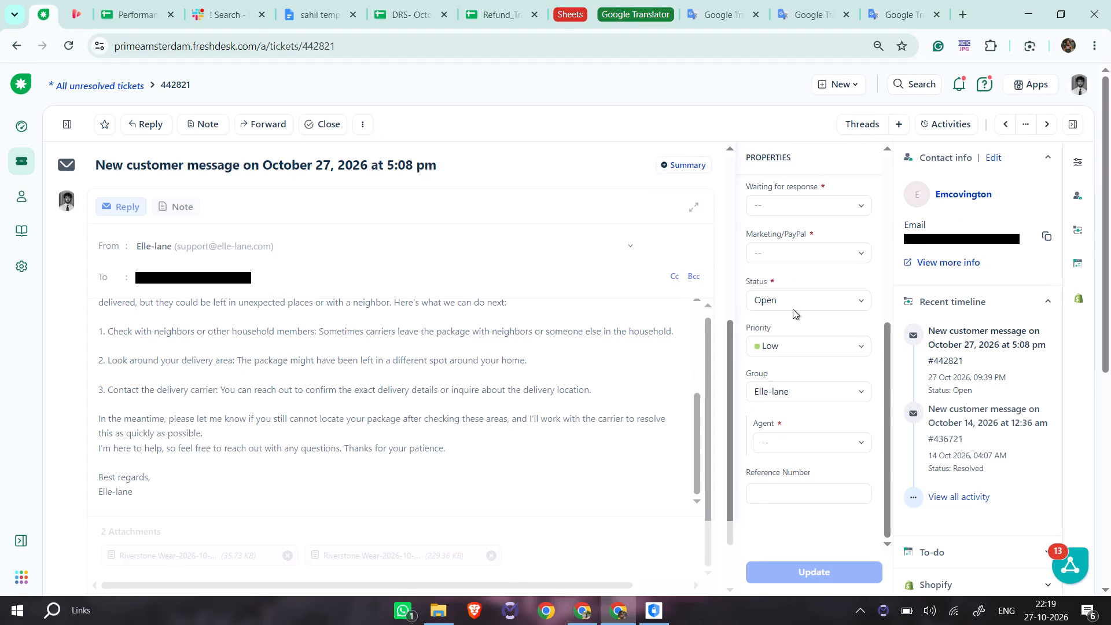
Set Type to Order Status, Payment Method to CC, Shipping Address Validation to Verified & Correct, Waiting for response to N/A and Marketing/PayPal to No.
scroll(793, 309, "up", 2)
left_click(811, 333)
key("Tab")
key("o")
key("Tab")
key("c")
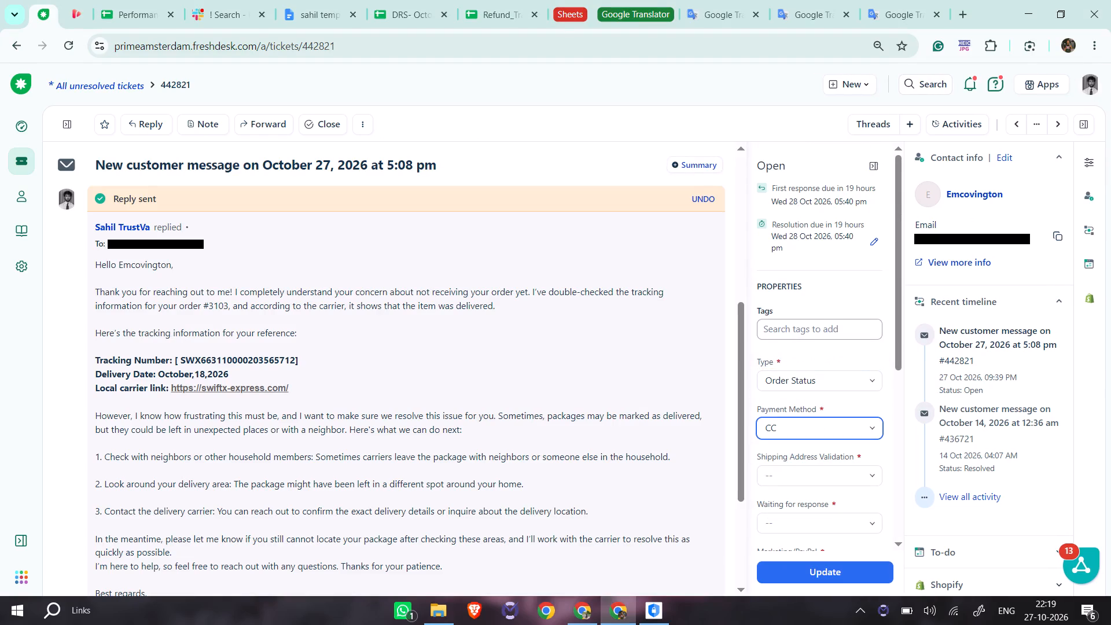
key("Tab")
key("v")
key("Tab")
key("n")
key("Tab")
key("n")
Set the ticket's status to Resolved, assign it to the agent who sent the reply, and update the ticket.
key("Tab")
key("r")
key("Tab")
key("Tab")
key("Tab")
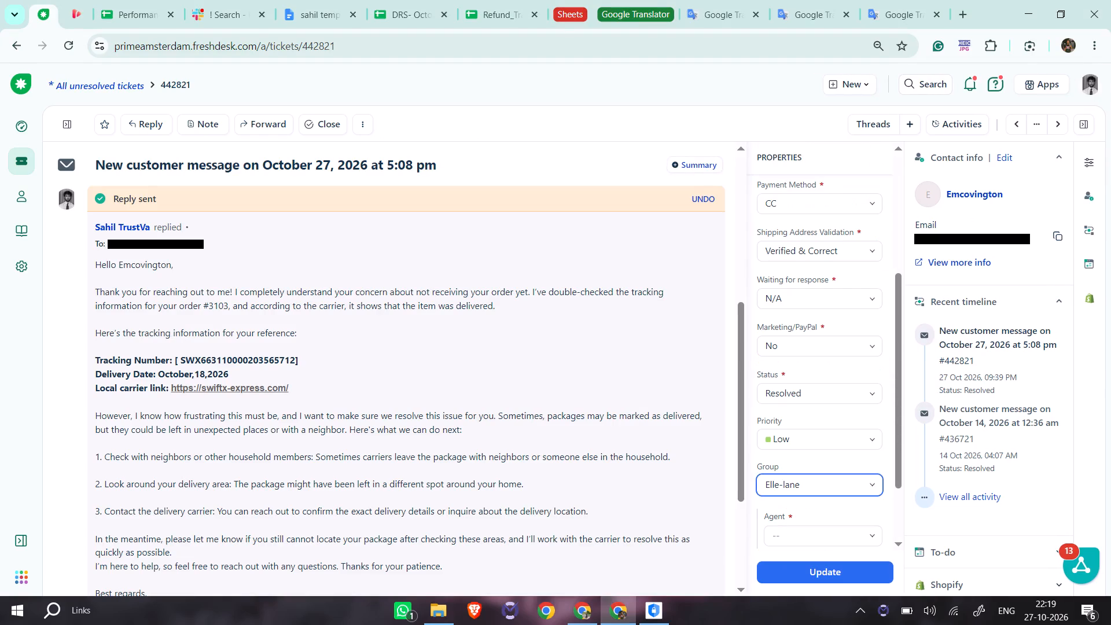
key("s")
key("Tab")
key("Tab")
key("Return")
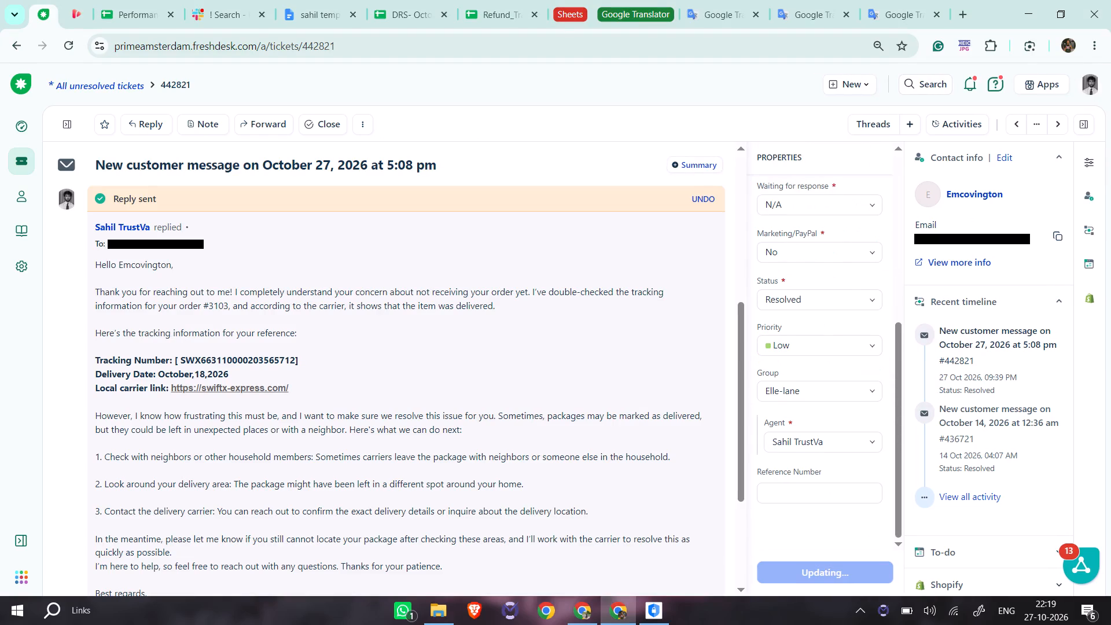
Log ticket number 442821 in the next empty cell under SAHIL in the DRS- October 2026 sheet.
double_click(176, 76)
key("ctrl+c")
key("ctrl+c")
key("ctrl+6")
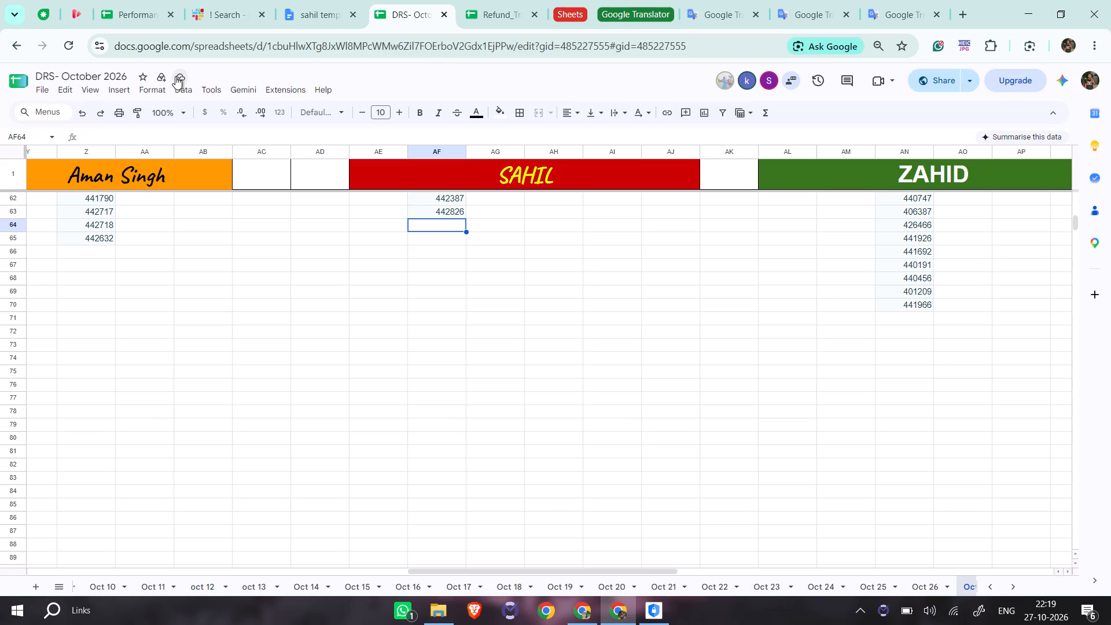
key("ctrl+v")
key("Down")
Go back to Freshdesk, move on to ticket #442820 and read its message and quoted order confirmation.
key("ctrl+1")
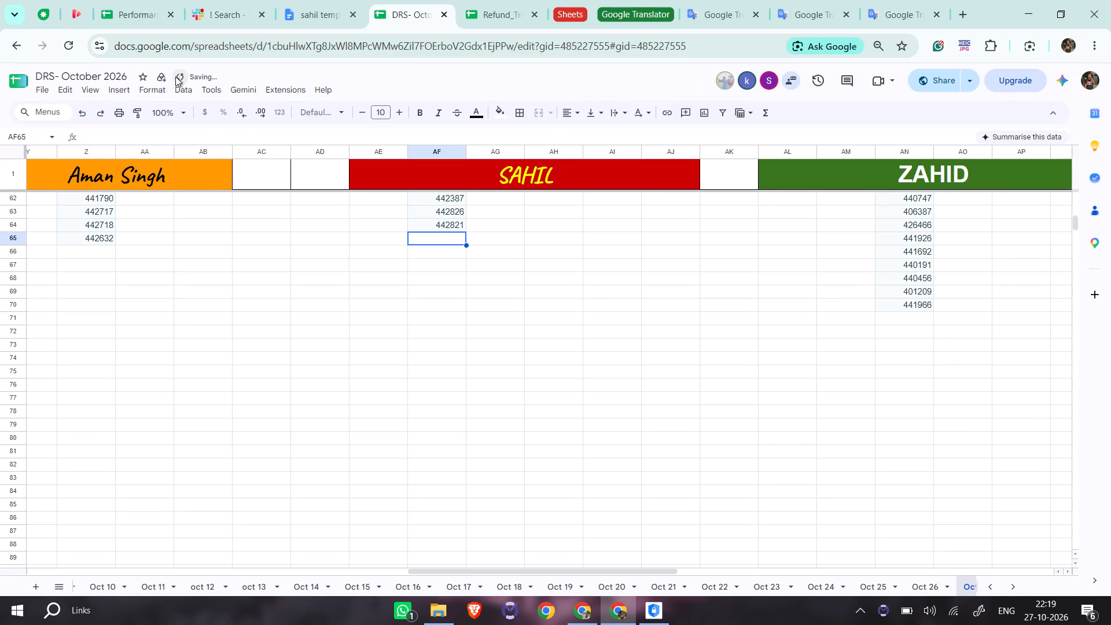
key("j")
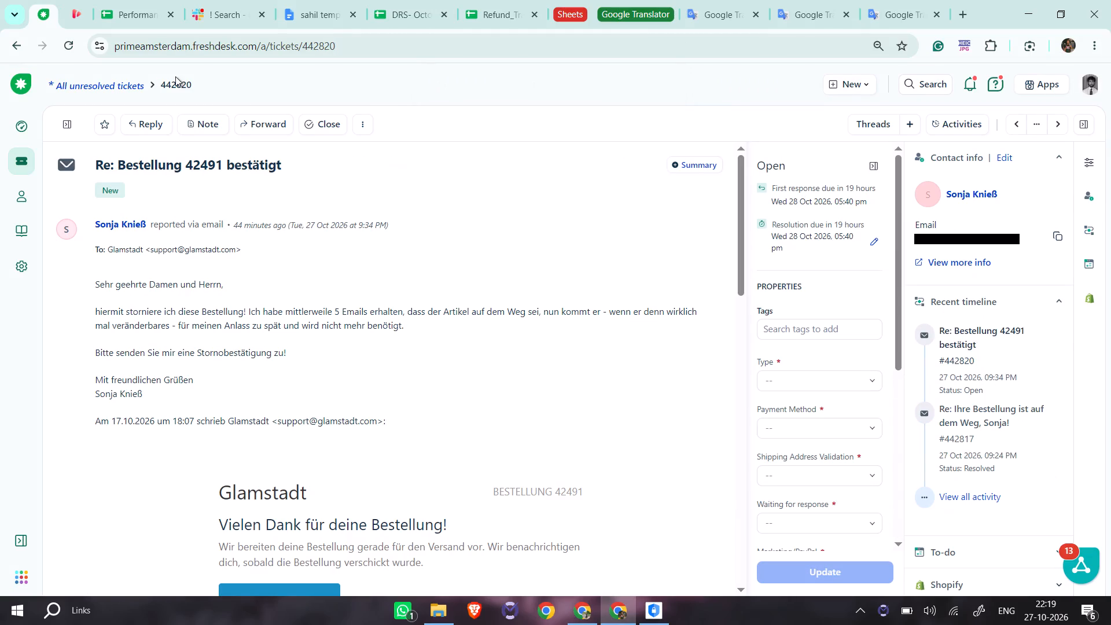
scroll(342, 174, "down", 7)
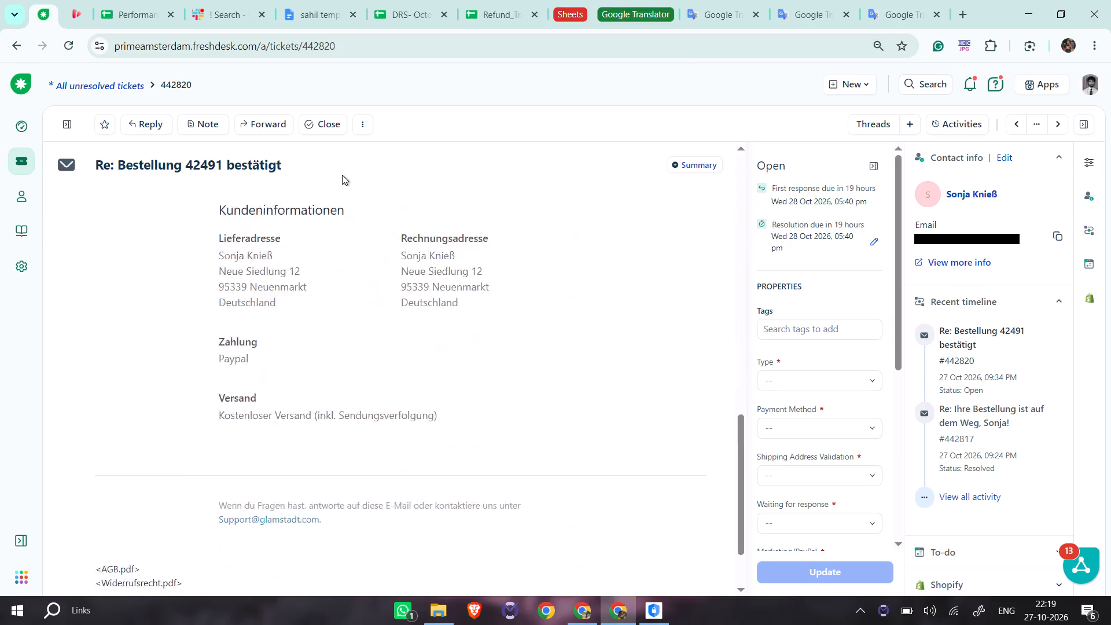
scroll(342, 175, "down", 2)
scroll(565, 536, "left", 1)
scroll(694, 433, "up", 2)
scroll(874, 420, "down", 1)
left_click(1054, 229)
triple_click(1060, 240)
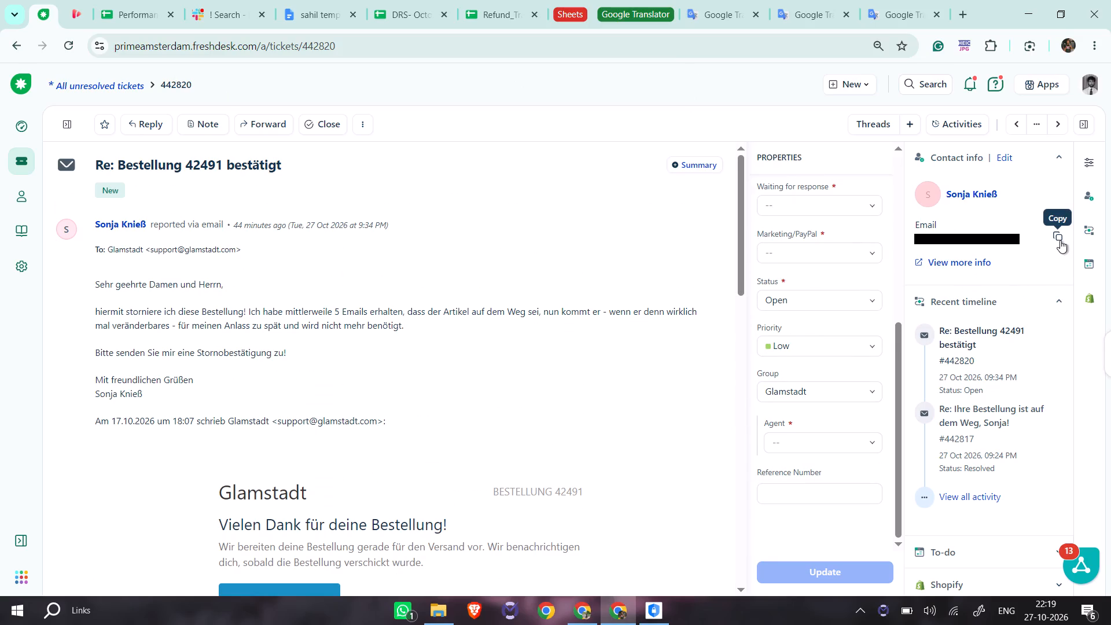
double_click(1060, 240)
key("alt+Tab")
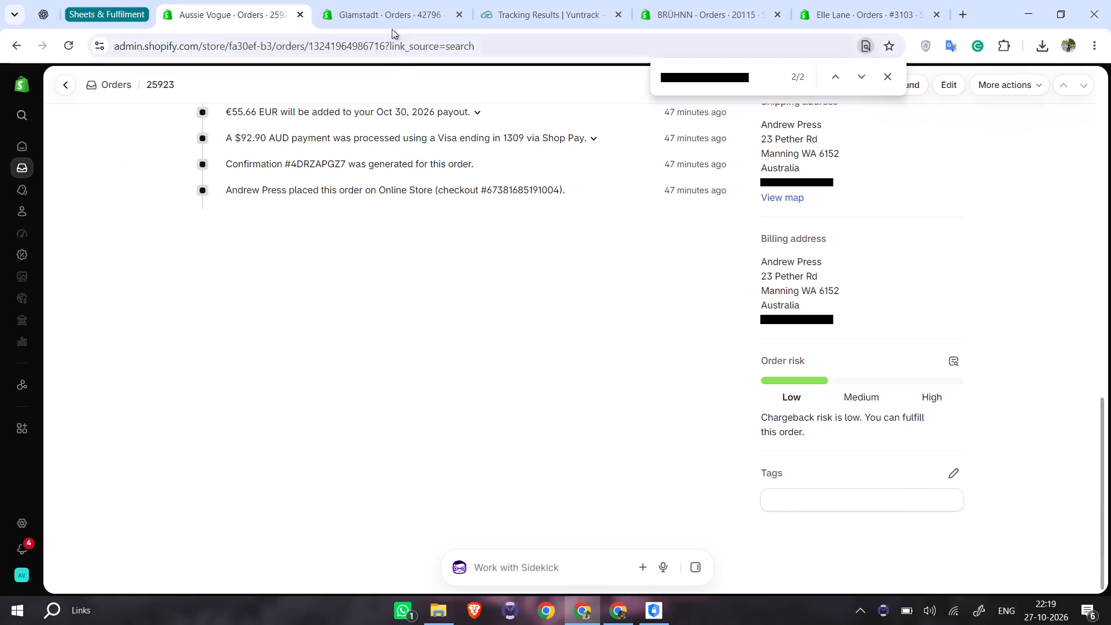
left_click(392, 12)
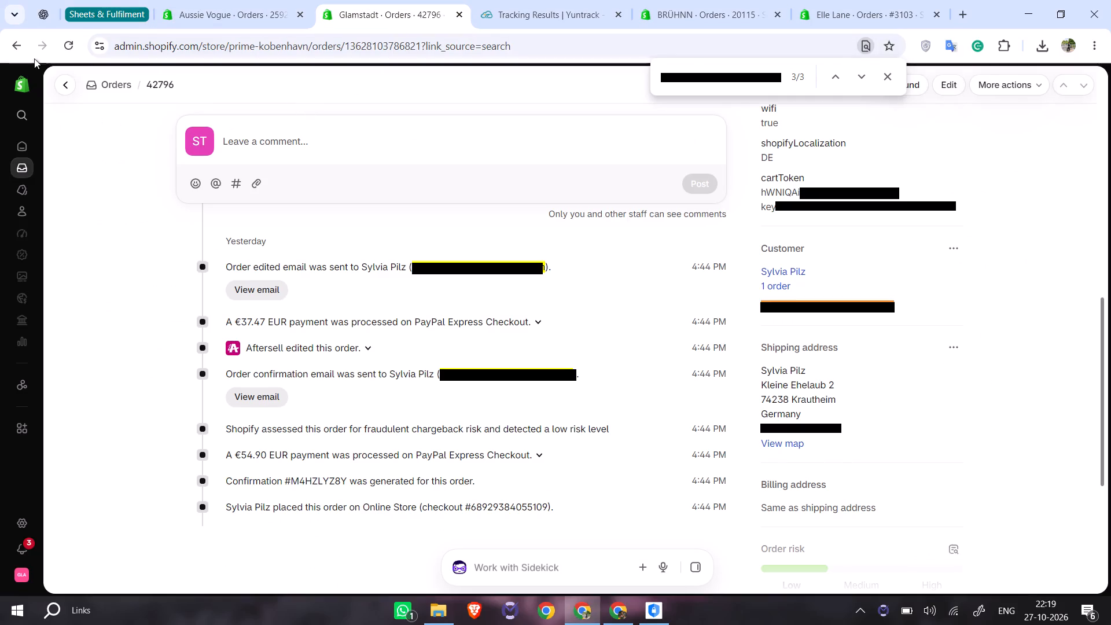
left_click(20, 123)
key("ctrl+v")
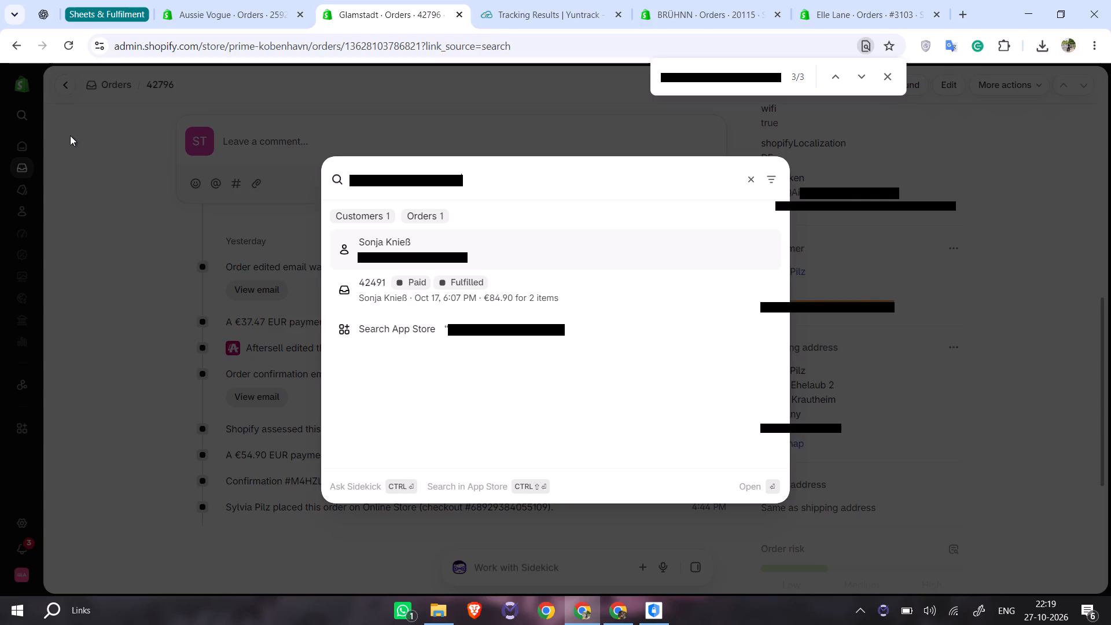
left_click(400, 294)
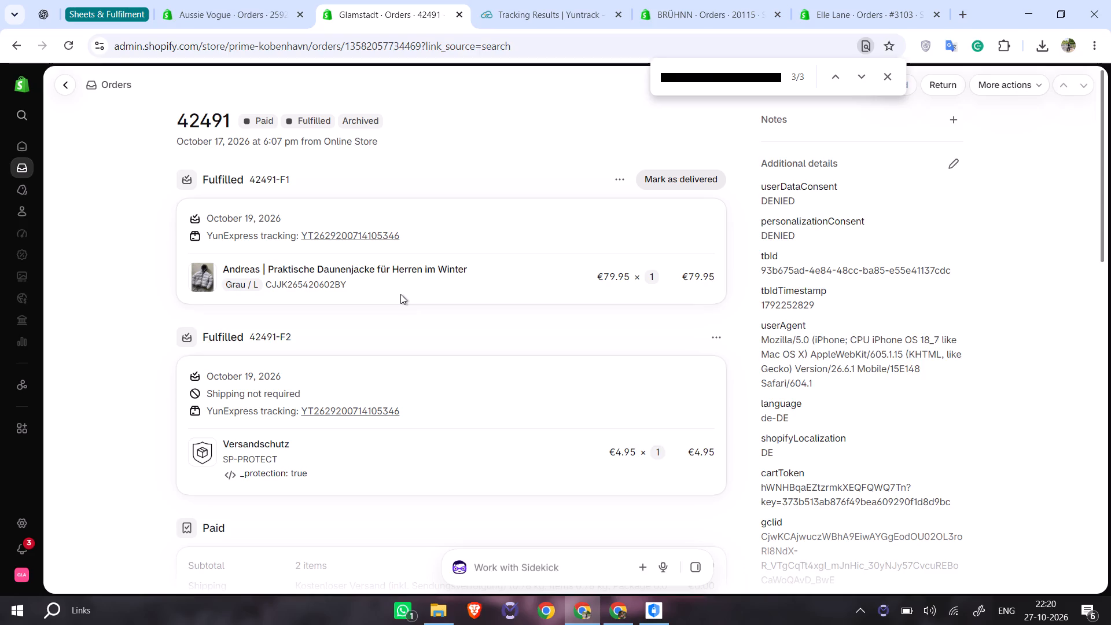
key("ctrl+f")
key("ctrl+v")
key("ctrl+v")
key("ctrl+f")
key("ctrl+v")
key("ctrl+f")
key("ctrl+v")
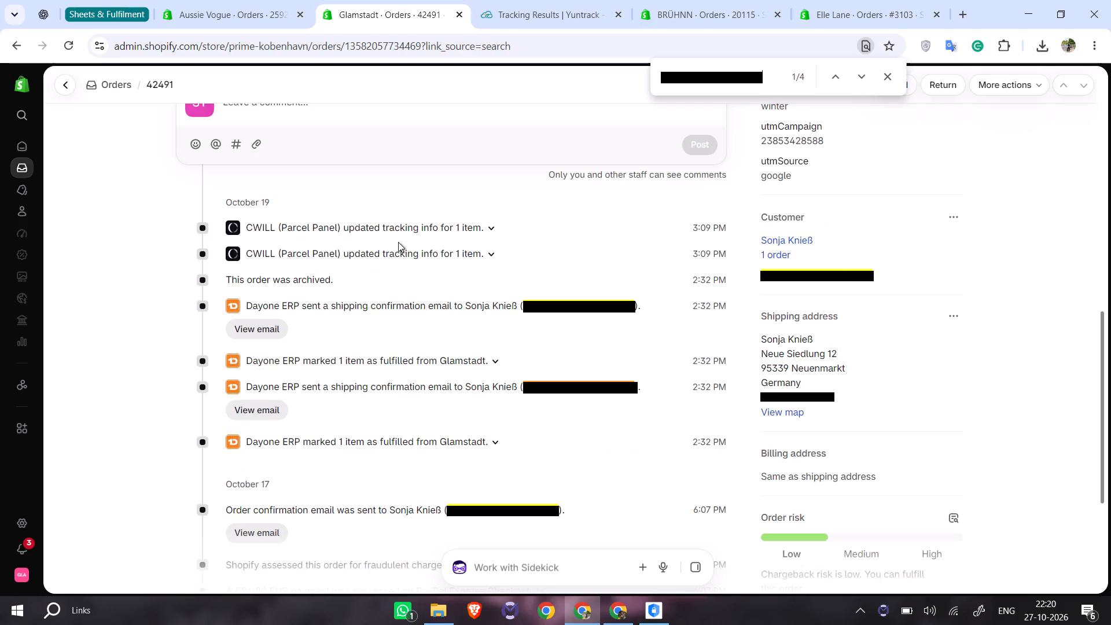
key("alt+Tab")
left_click(24, 155)
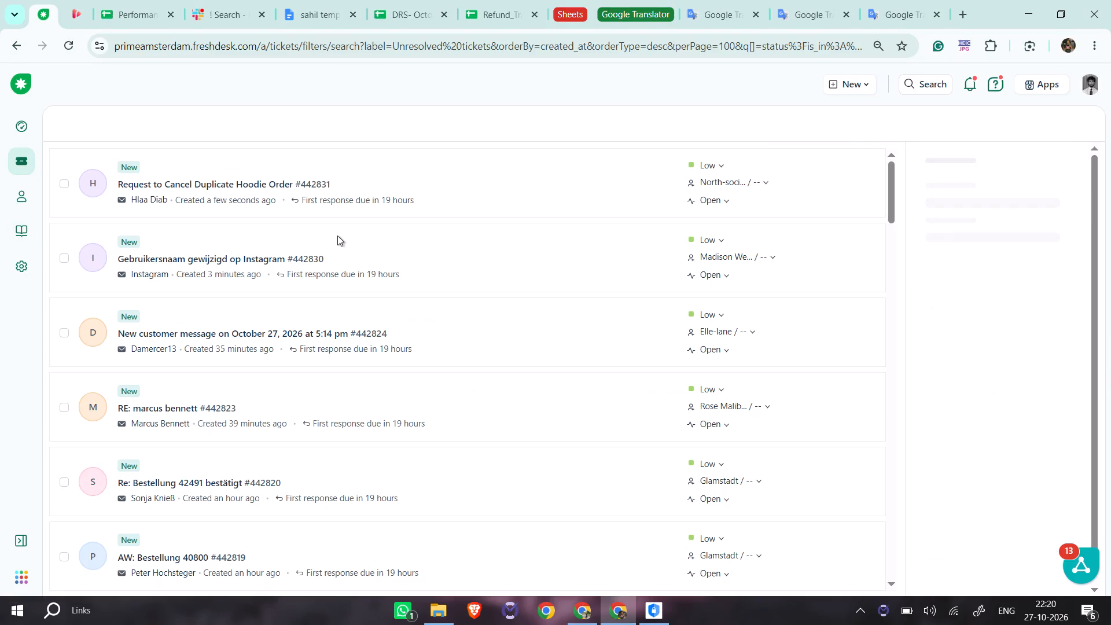
left_click(316, 183)
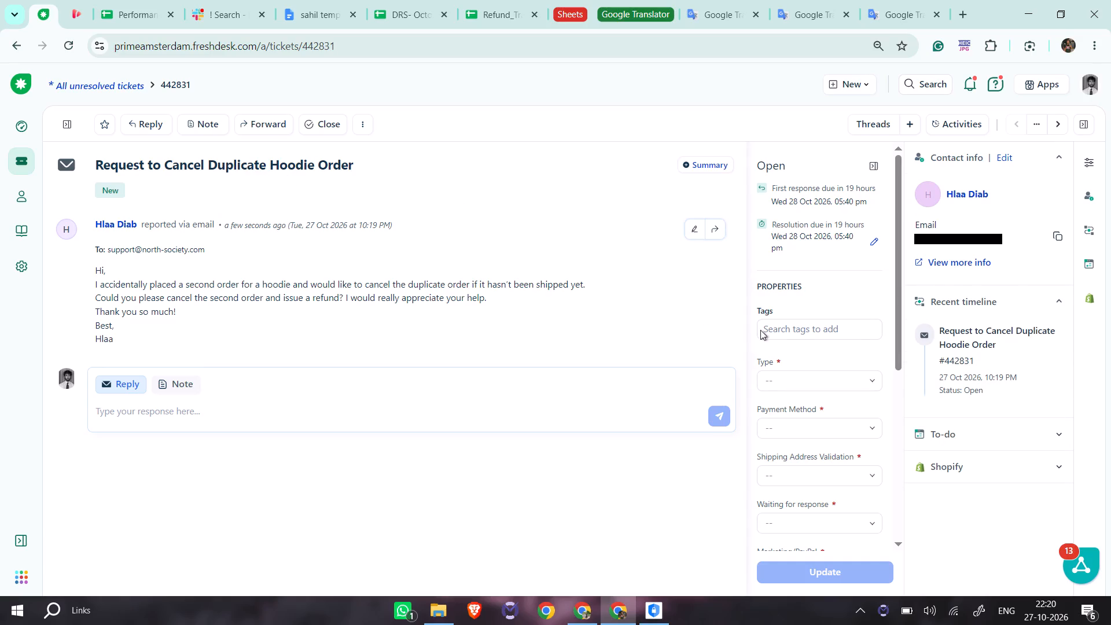
scroll(786, 342, "down", 3)
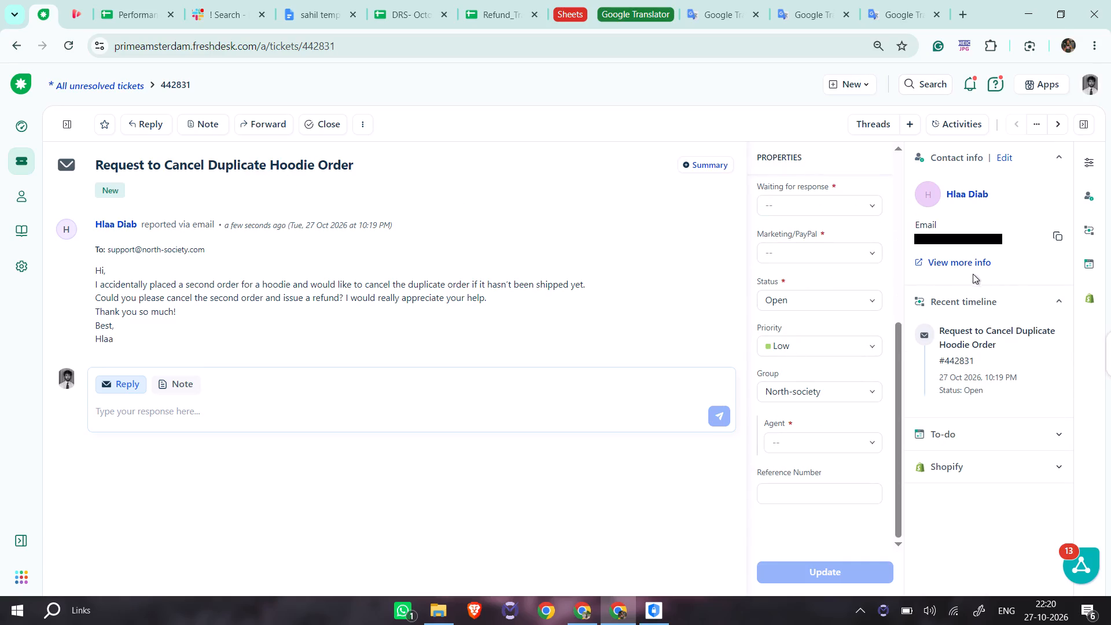
triple_click(1055, 236)
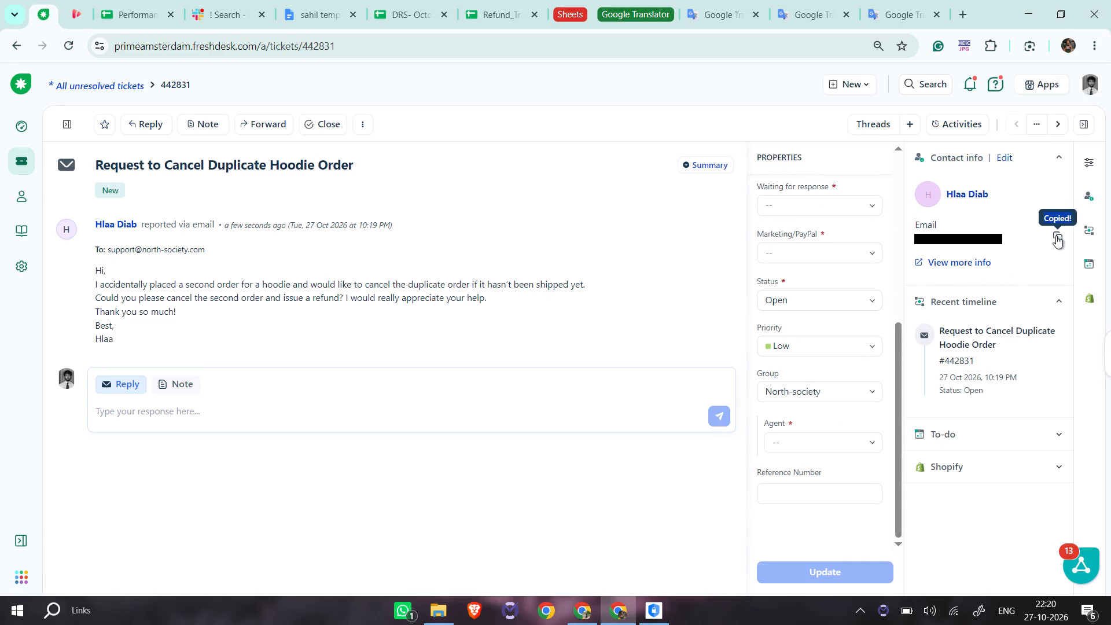
double_click(1056, 236)
key("alt+Tab")
left_click(869, 5)
left_click(645, 55)
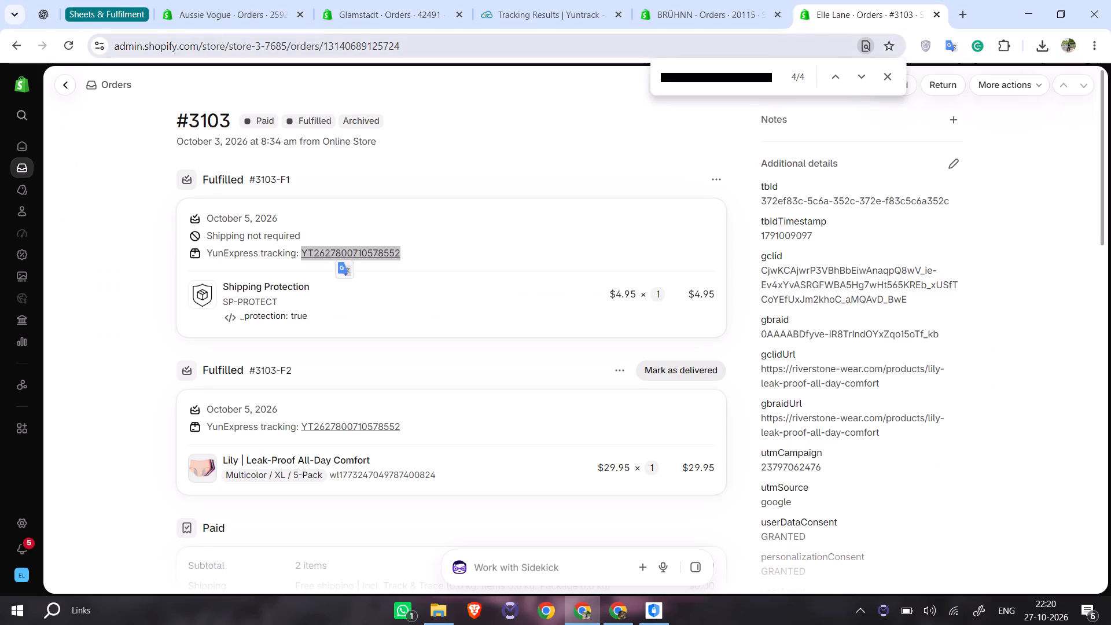
left_click(646, 51)
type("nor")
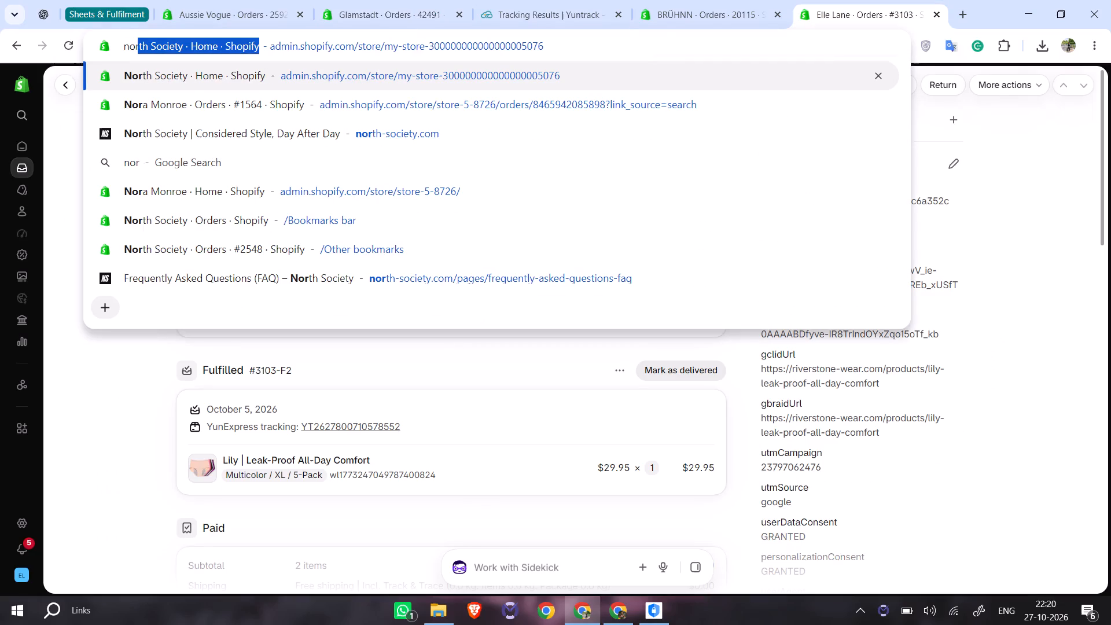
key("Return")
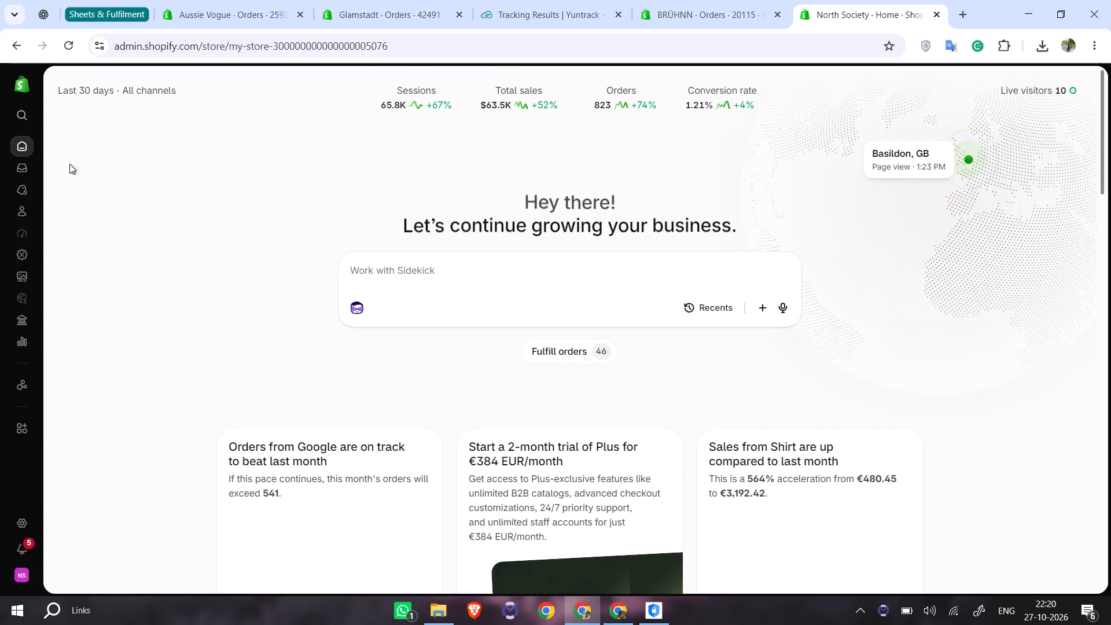
left_click(22, 120)
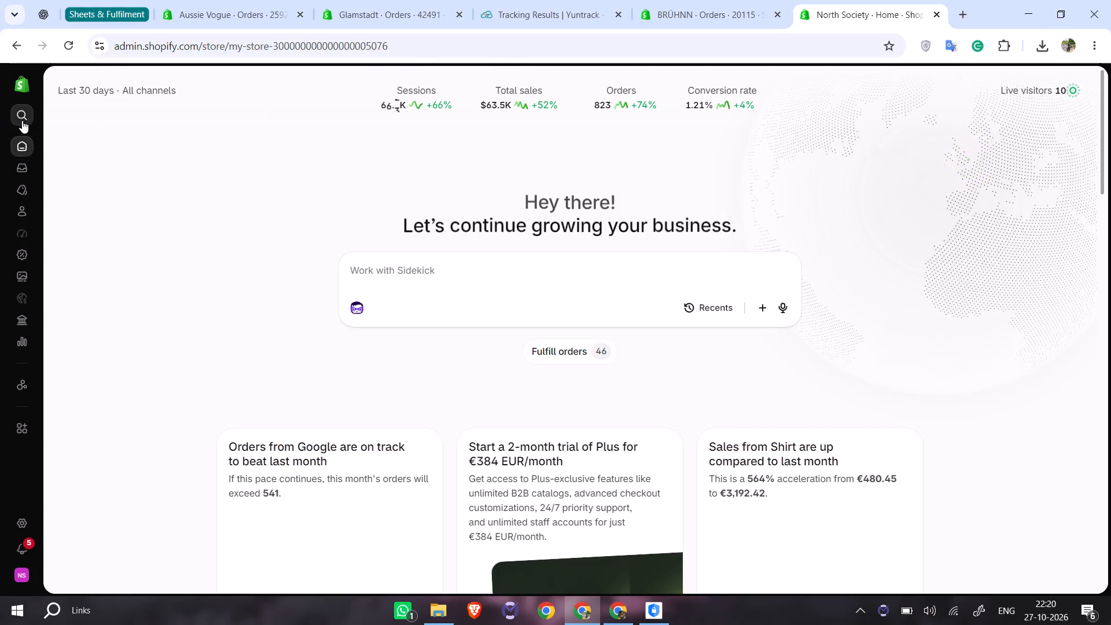
left_click(22, 120)
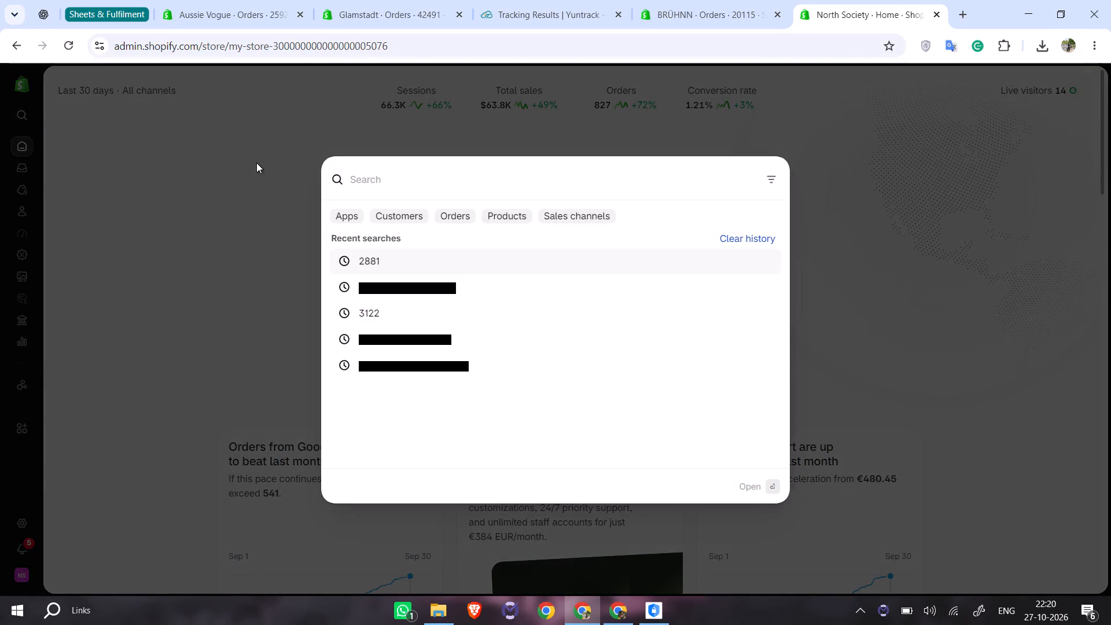
key("ctrl+v")
left_click(428, 182)
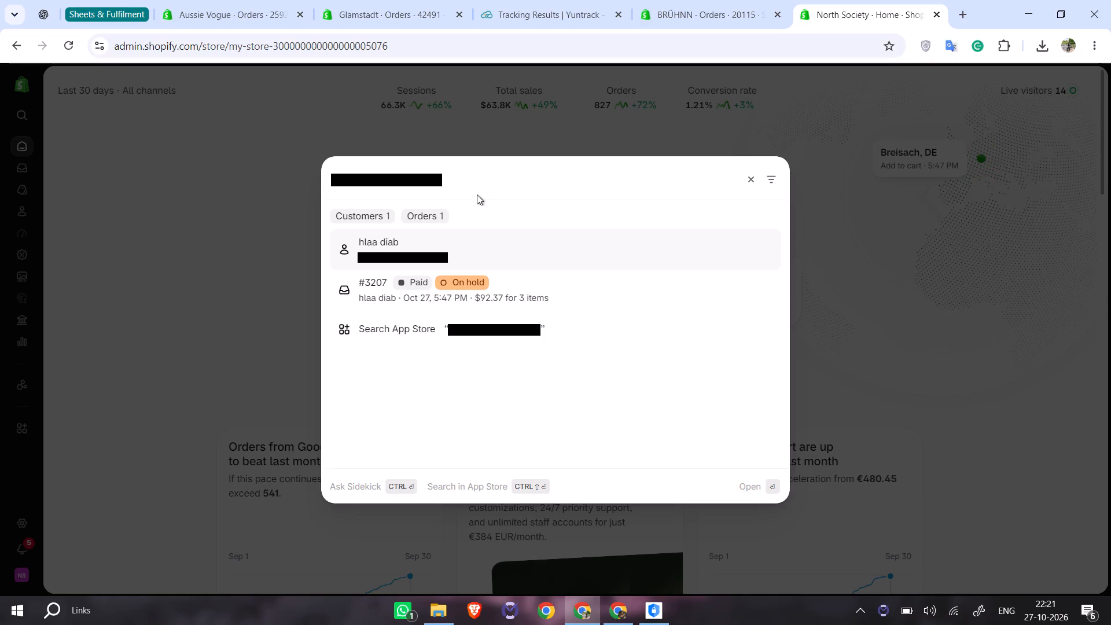
left_click(528, 298)
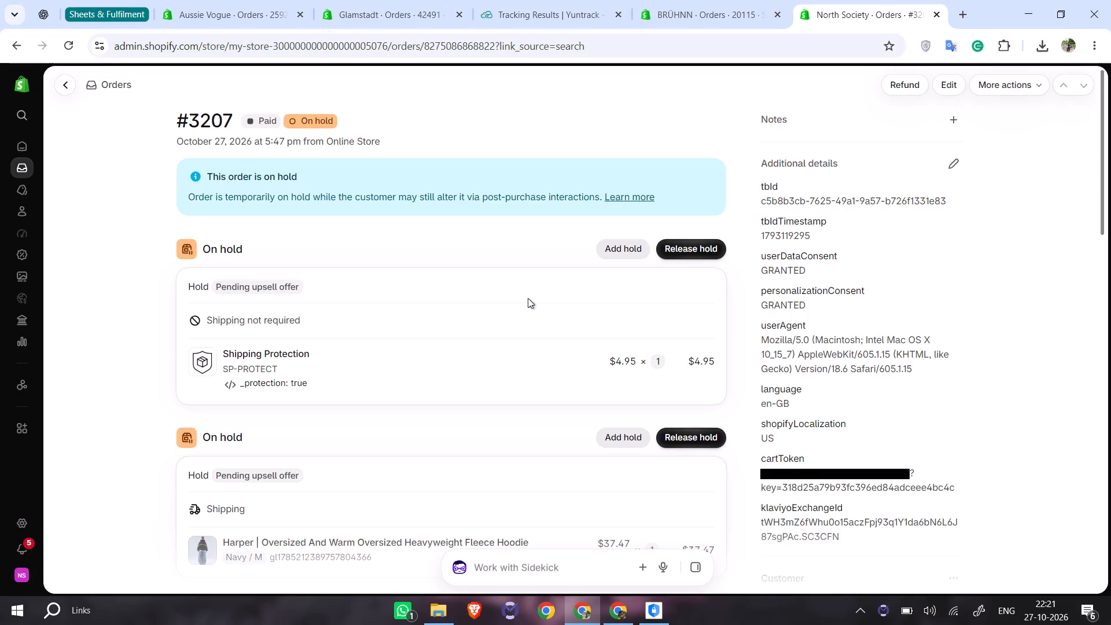
scroll(431, 193, "down", 5)
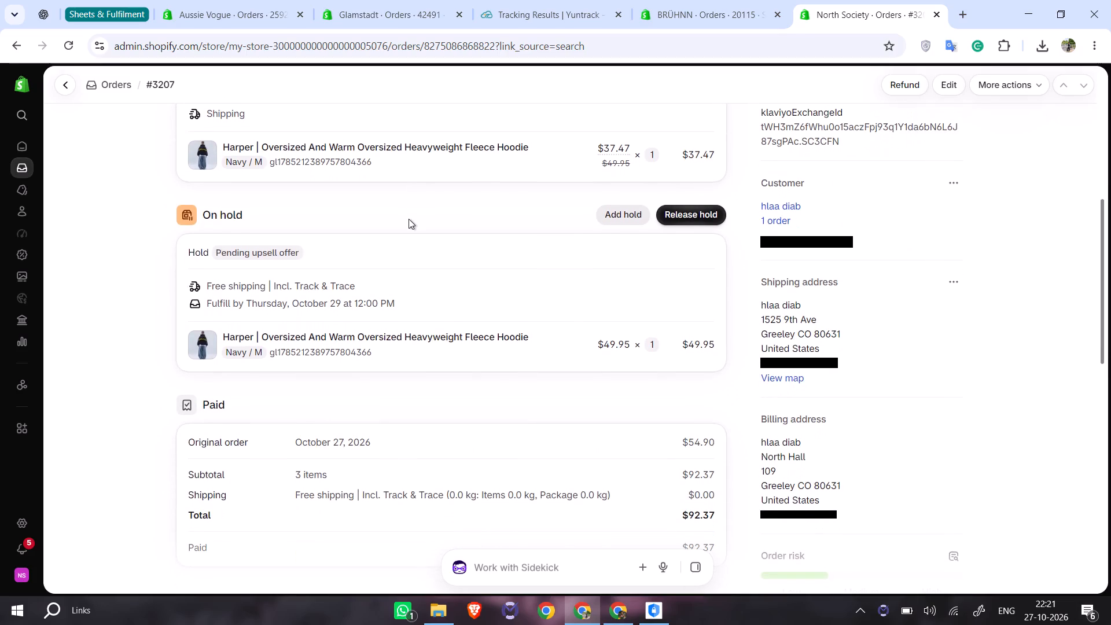
left_click(409, 219)
key("alt+Tab")
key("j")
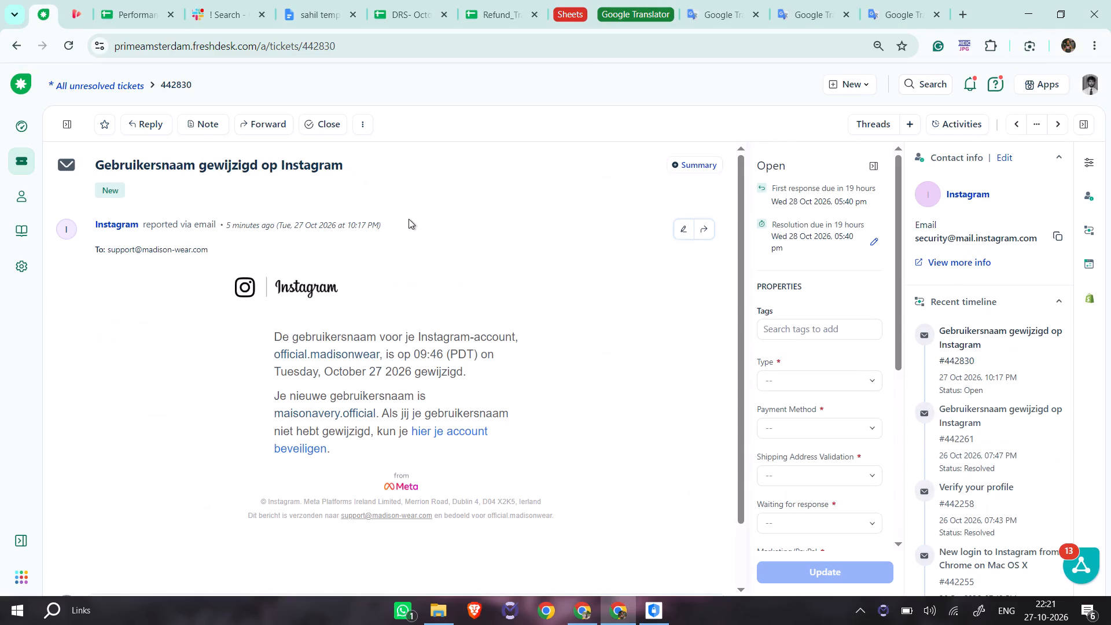
left_click(372, 185)
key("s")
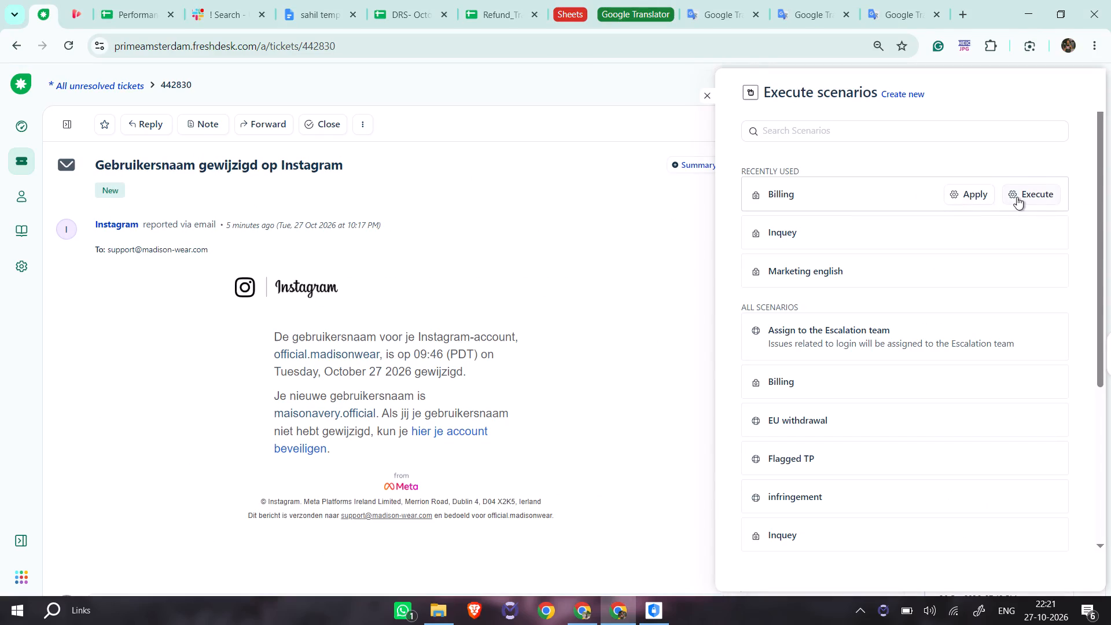
left_click(1017, 197)
left_click(653, 275)
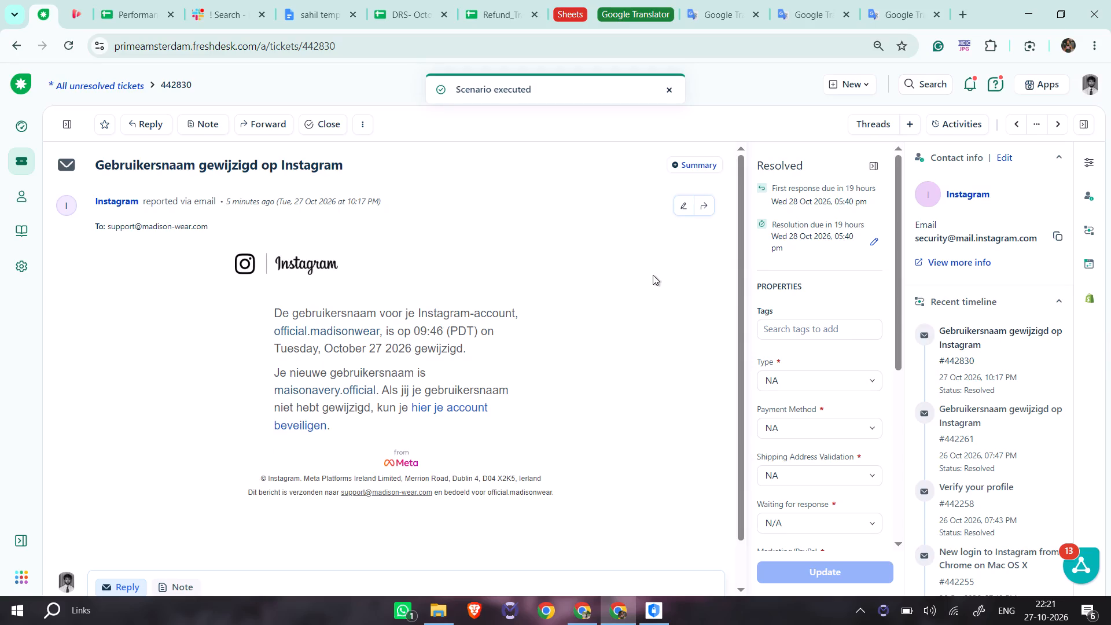
Move on through the unresolved tickets, reading the customer messages in #442824 and #442823.
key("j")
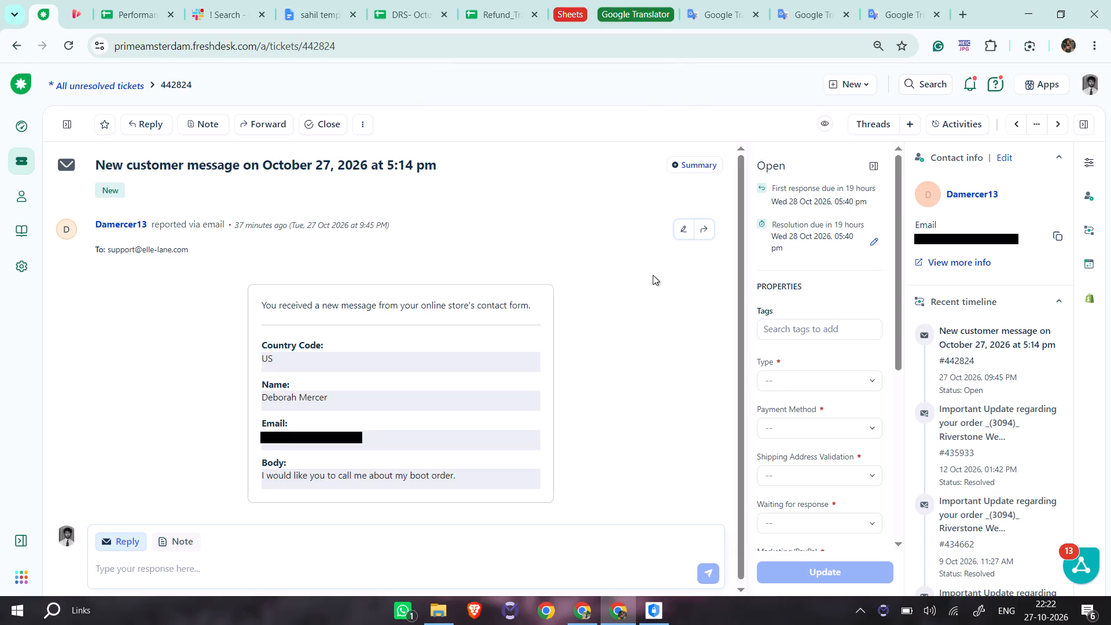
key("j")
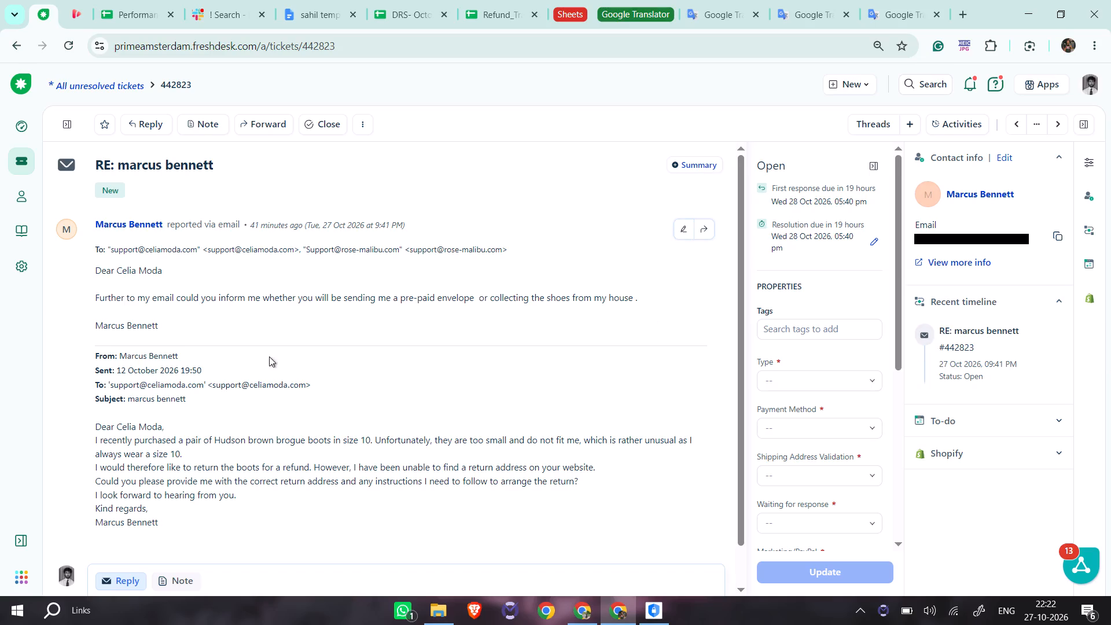
scroll(367, 364, "down", 6)
left_click(564, 352)
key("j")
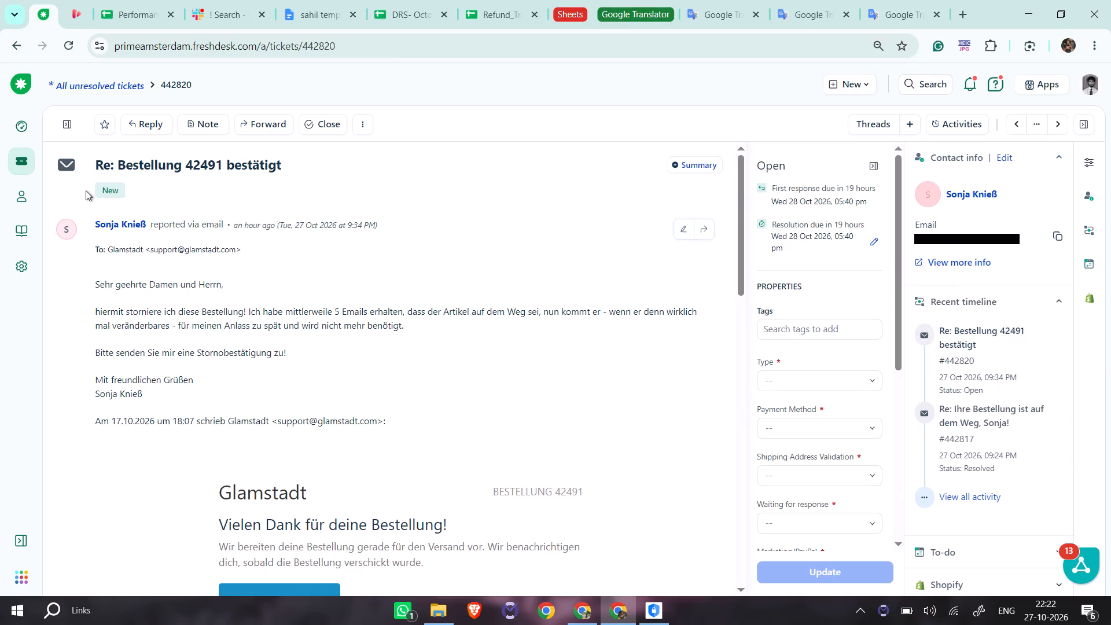
left_click(26, 138)
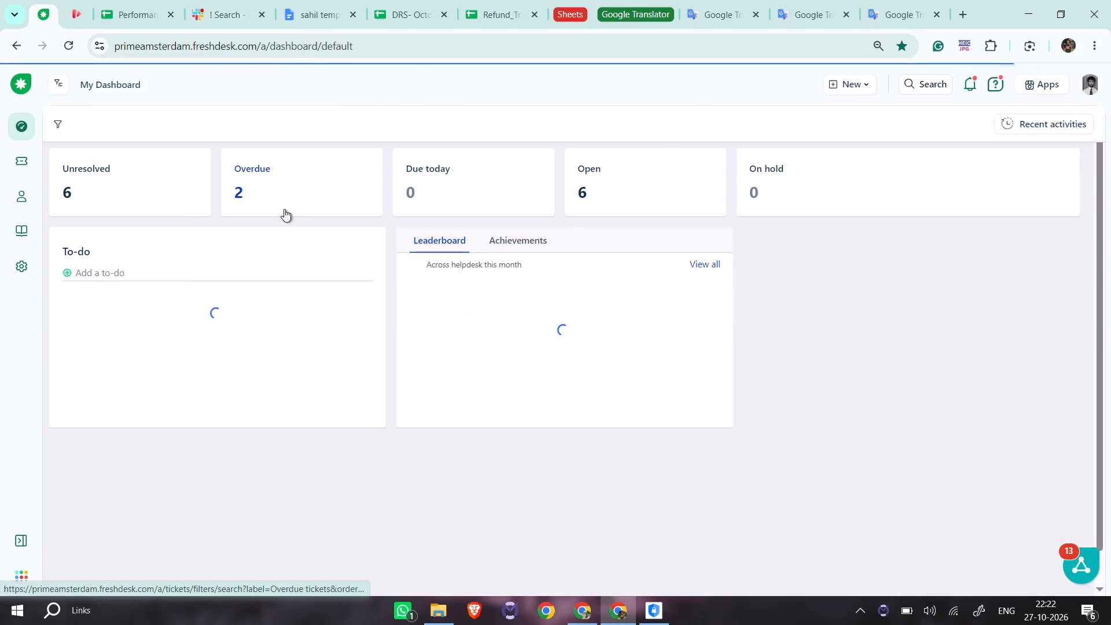
left_click(160, 193)
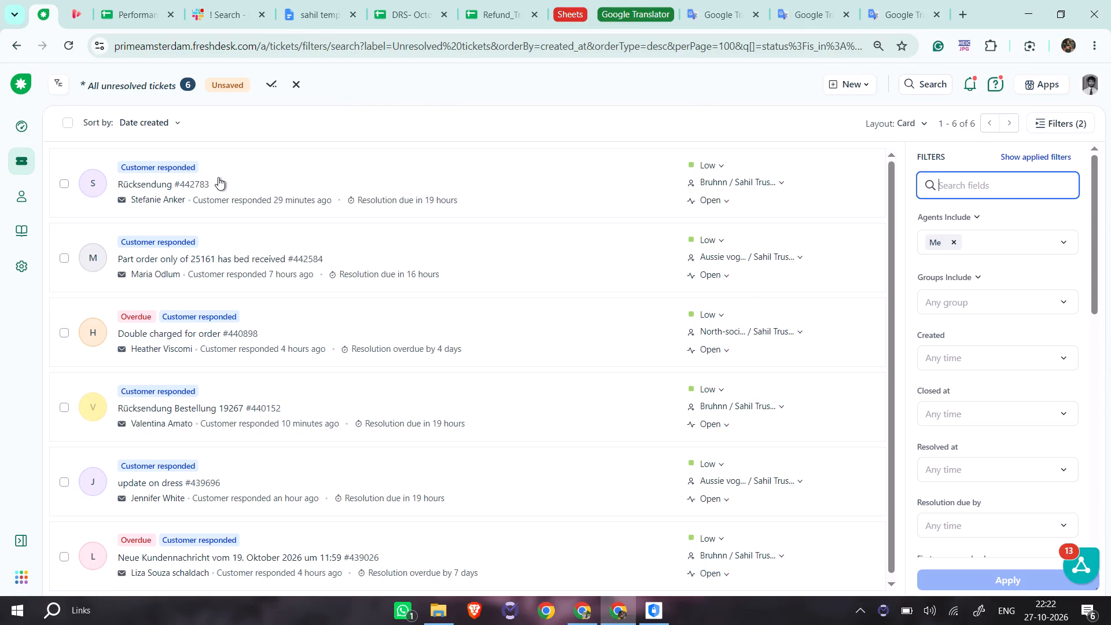
left_click(218, 177)
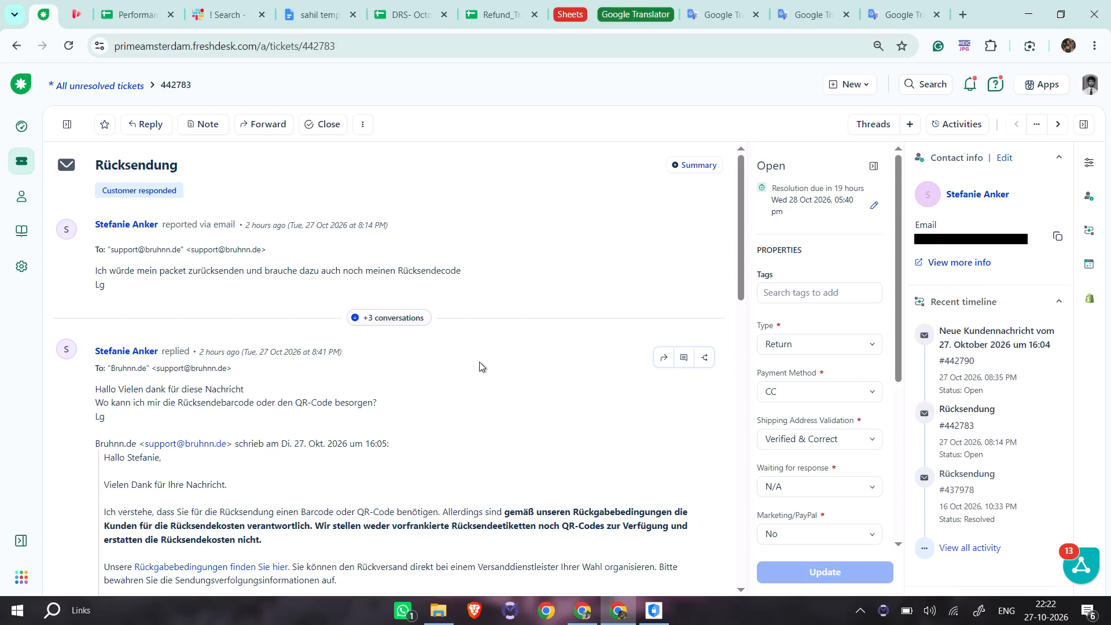
scroll(479, 362, "down", 3)
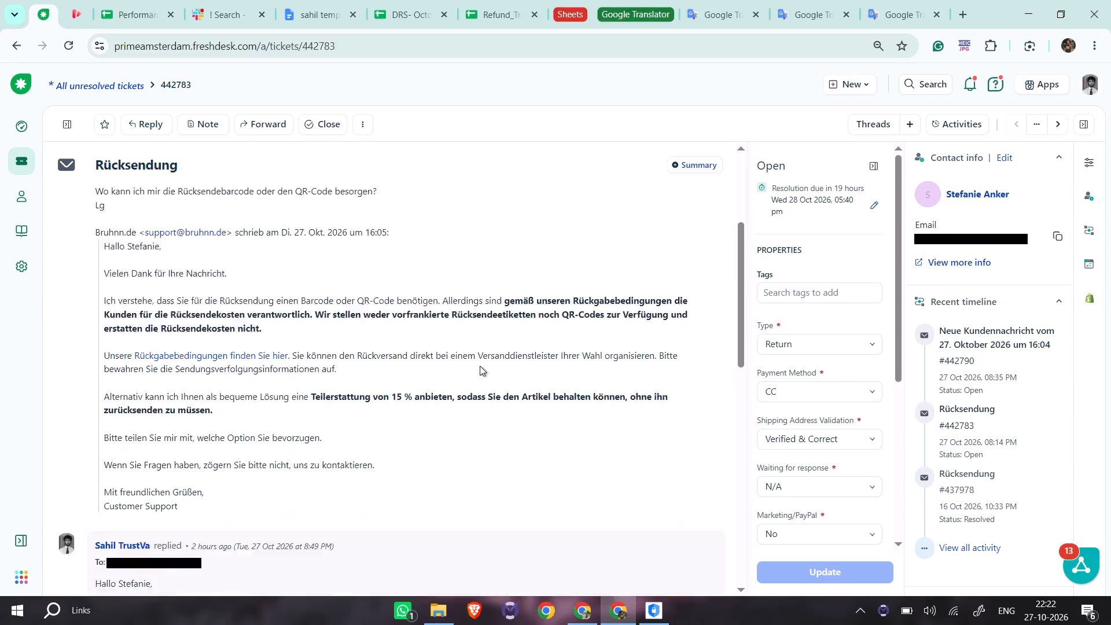
scroll(480, 366, "down", 5)
scroll(481, 366, "up", 4)
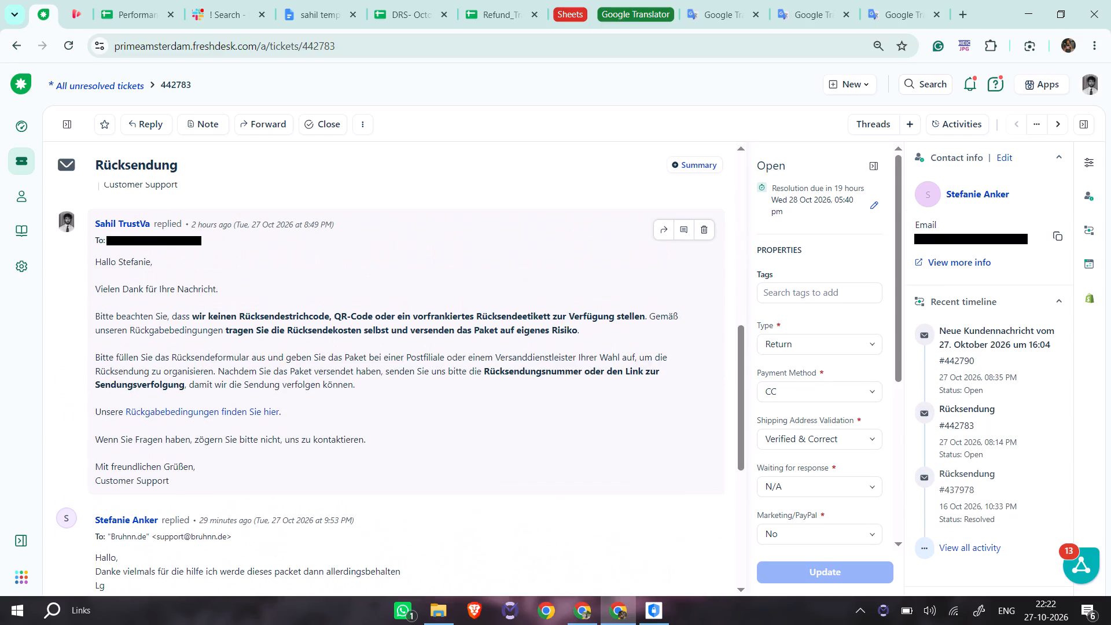
right_click(489, 311)
left_click(607, 520)
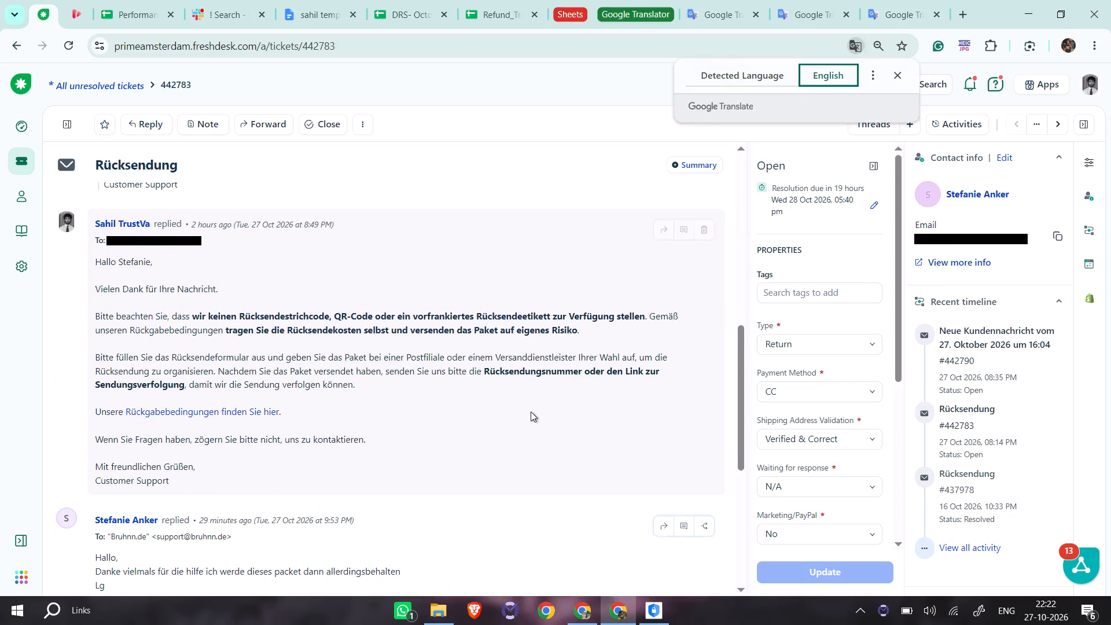
scroll(530, 408, "down", 3)
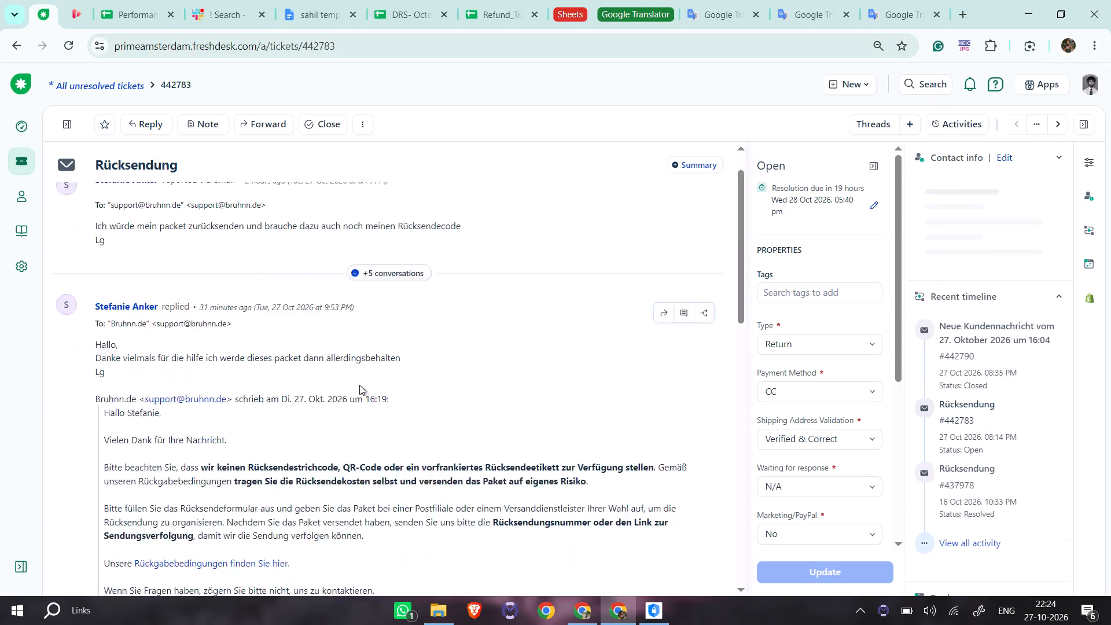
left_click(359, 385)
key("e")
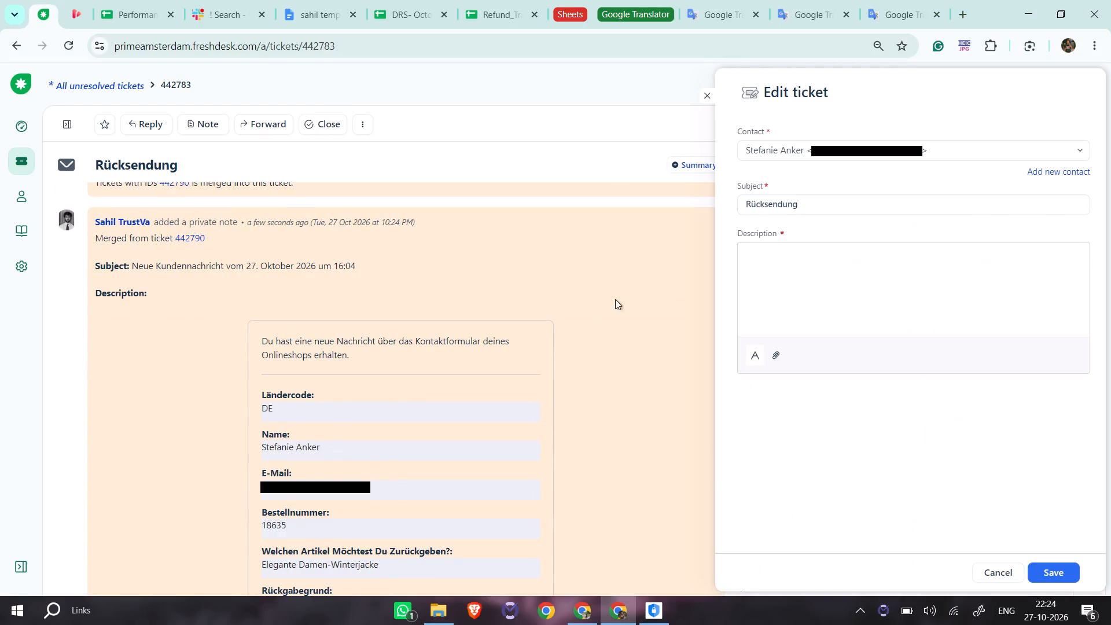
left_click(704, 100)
Start a reply on ticket #442783 and replace its default greeting with the copied German message about keeping the package.
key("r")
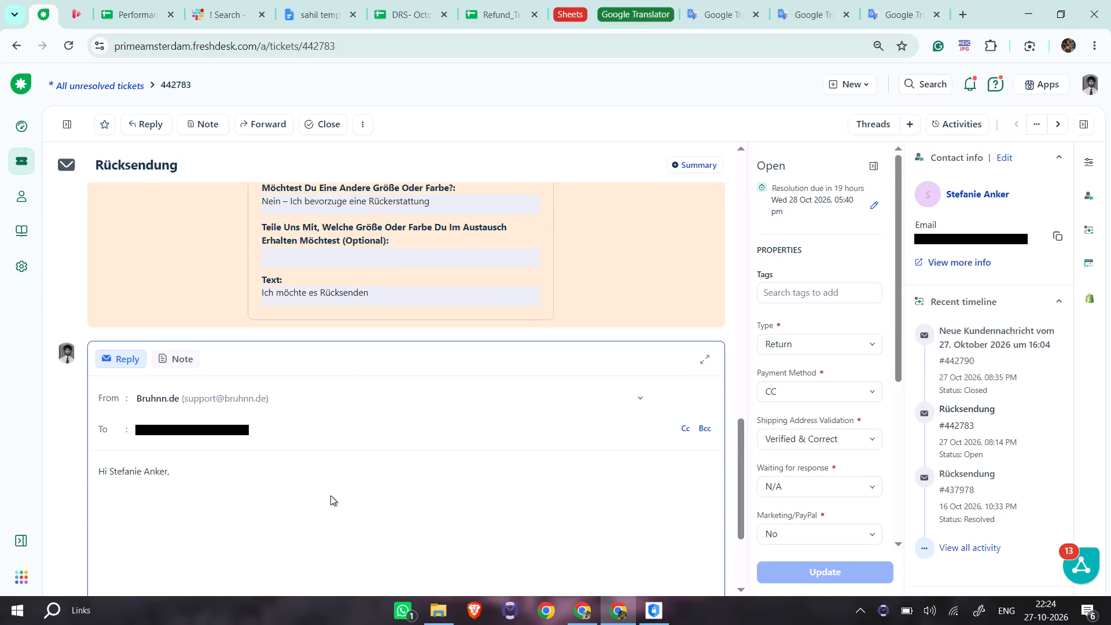
scroll(330, 495, "down", 5)
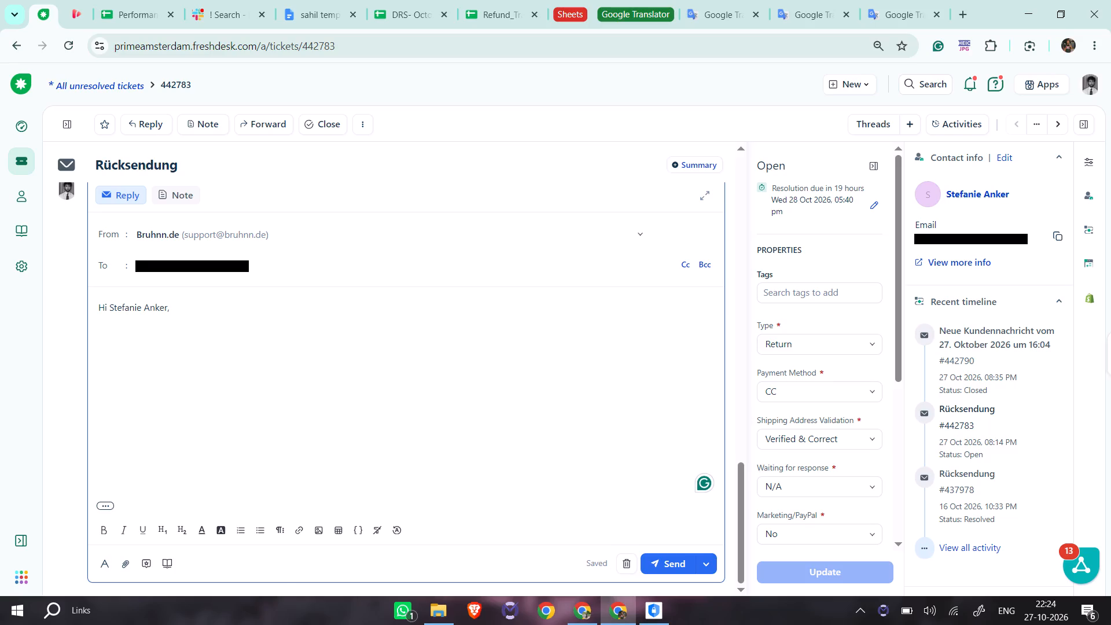
left_click(121, 507)
left_click(140, 442)
key("ctrl+a")
key("ctrl+a")
key("ctrl+a")
key("ctrl+a")
key("ctrl+a")
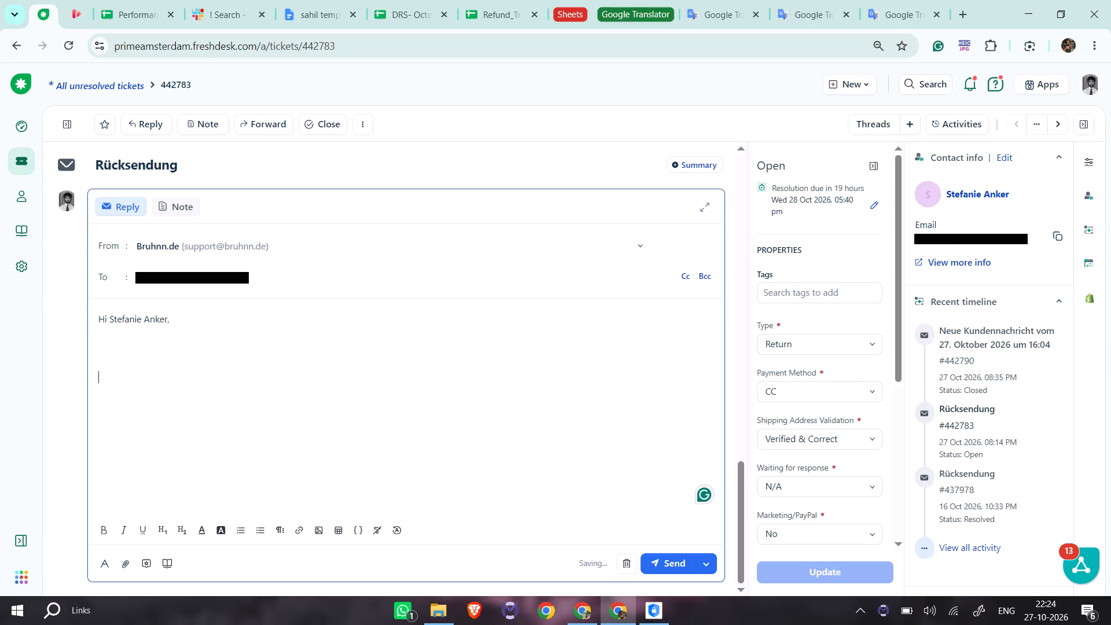
key("ctrl+BackSpace")
key("ctrl+v")
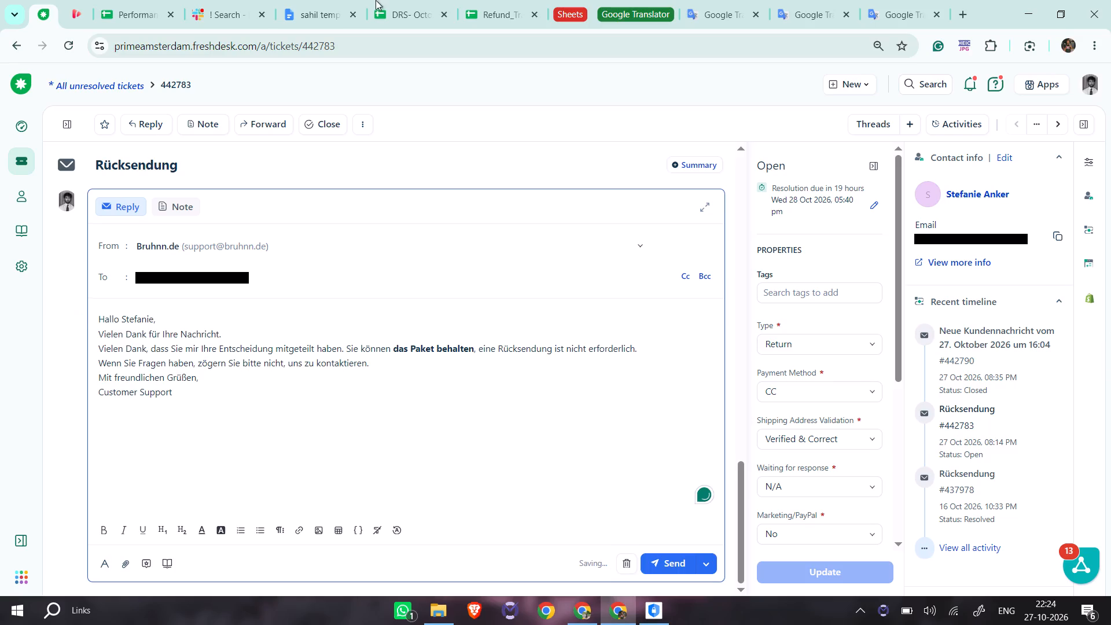
Separate the greeting, body paragraphs and closing of the German reply with blank lines and send the reply.
left_click(233, 306)
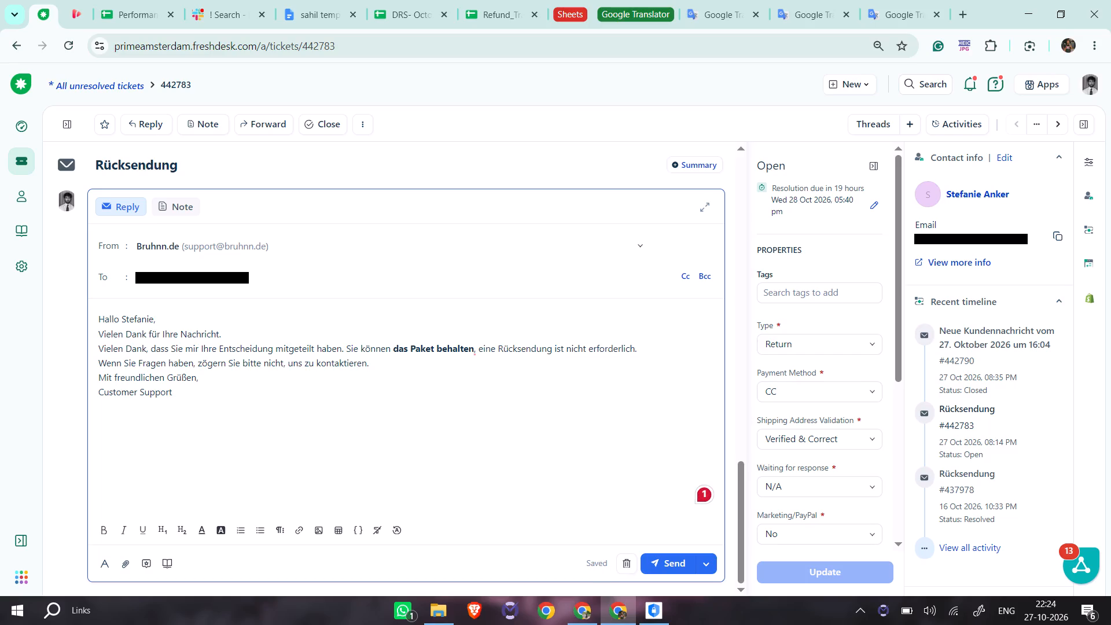
key("Return")
left_click(222, 346)
key("Return")
left_click(380, 390)
key("Return")
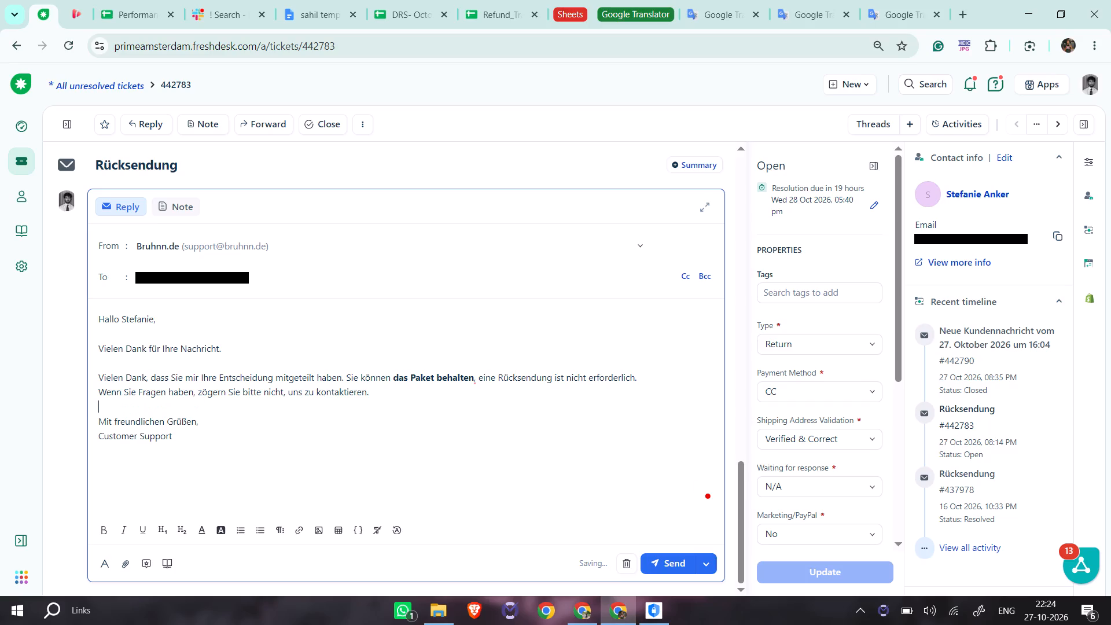
left_click(660, 382)
key("Return")
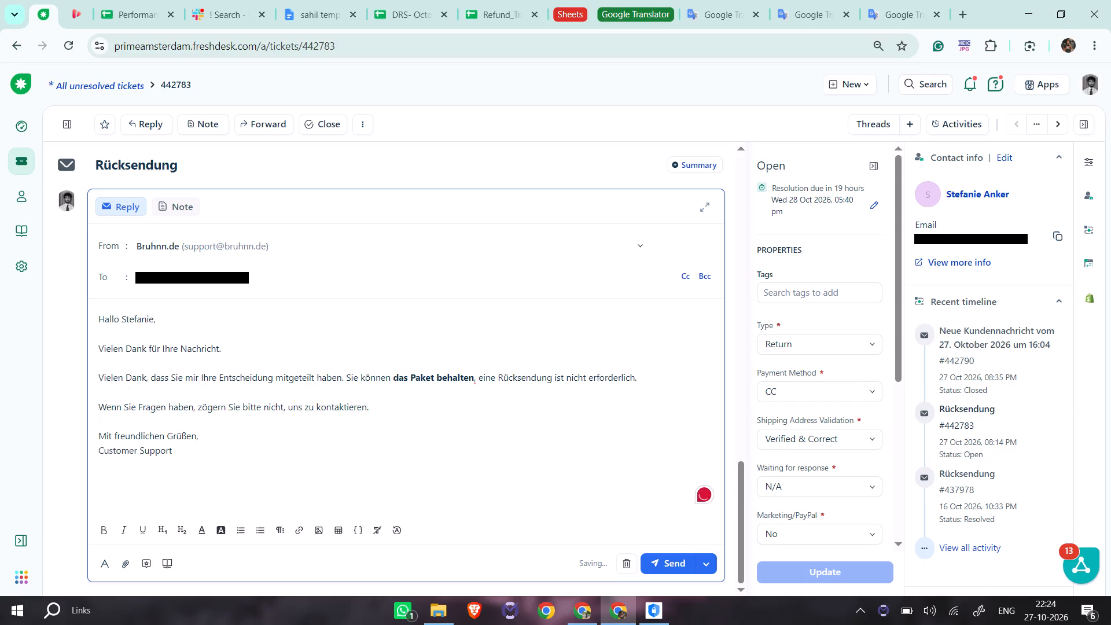
key("ctrl+Return")
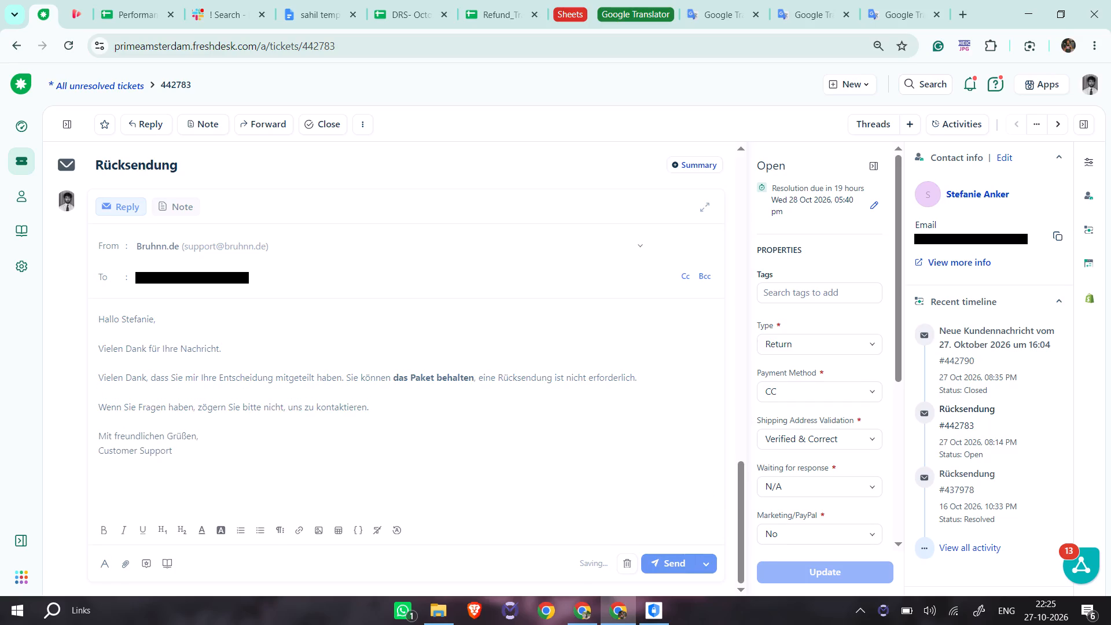
Set the status of ticket #442783 to Resolved and update its properties.
scroll(813, 354, "down", 2)
left_click(799, 299)
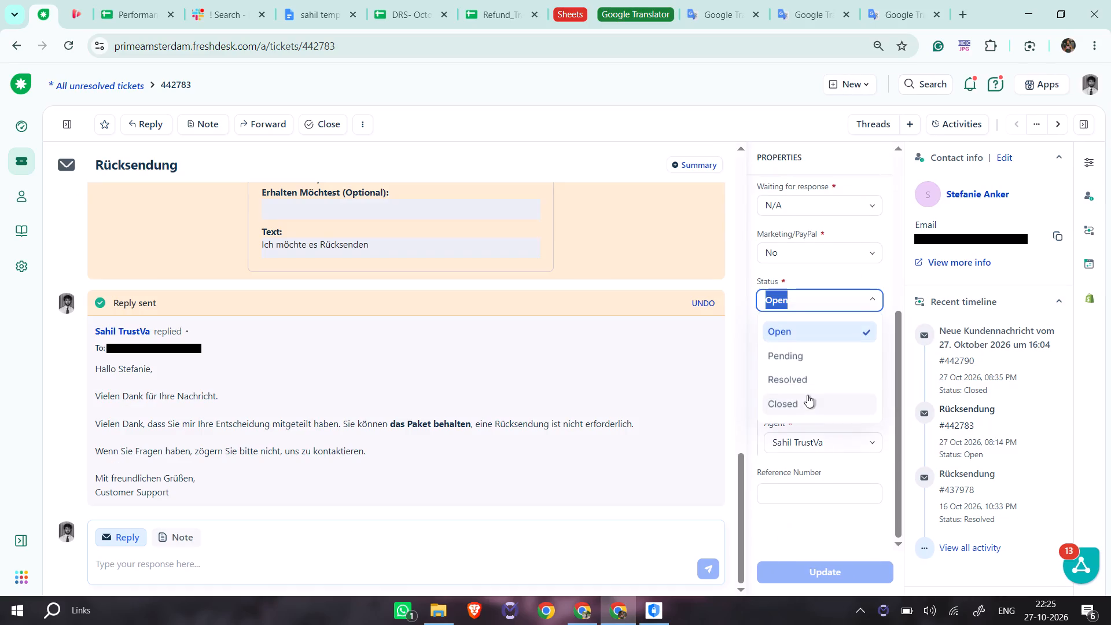
left_click(805, 384)
key("Tab")
key("Tab")
key("Tab")
left_click(825, 570)
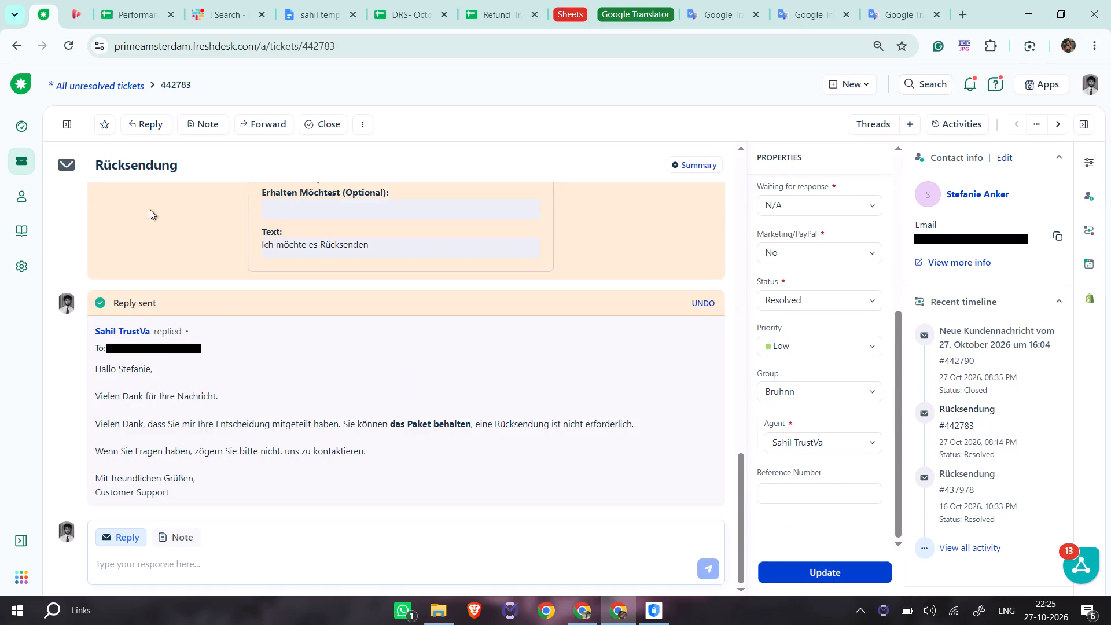
Copy ticket number 442783 and log it in cell AF65 under SAHIL in the DRS- October 2026 spreadsheet.
double_click(168, 84)
key("ctrl+c")
key("ctrl+c")
key("ctrl+6")
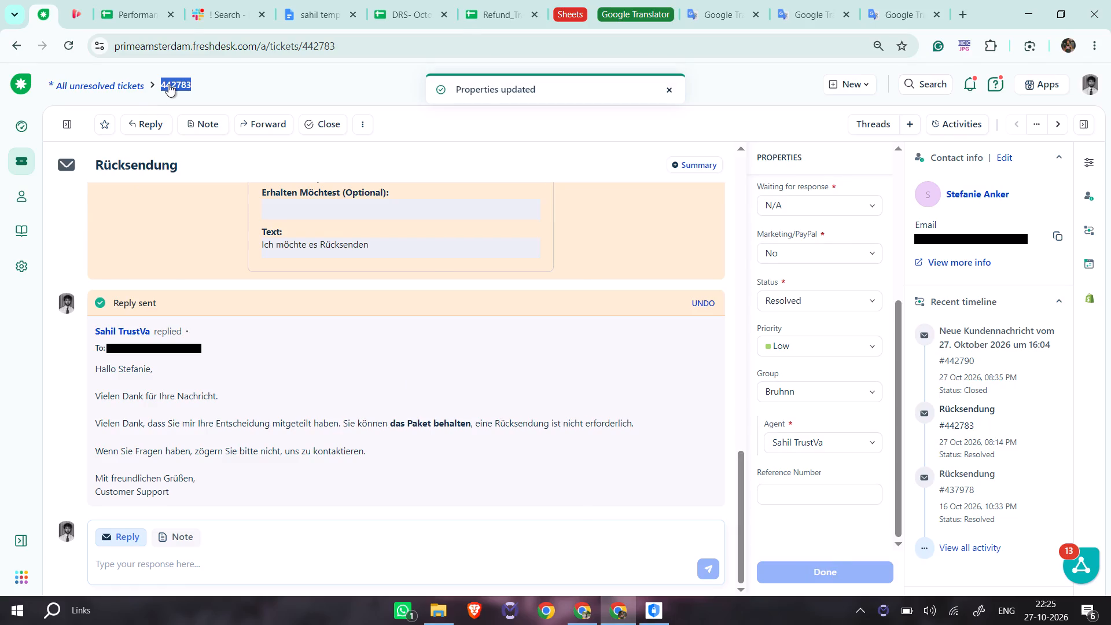
key("ctrl+v")
key("Down")
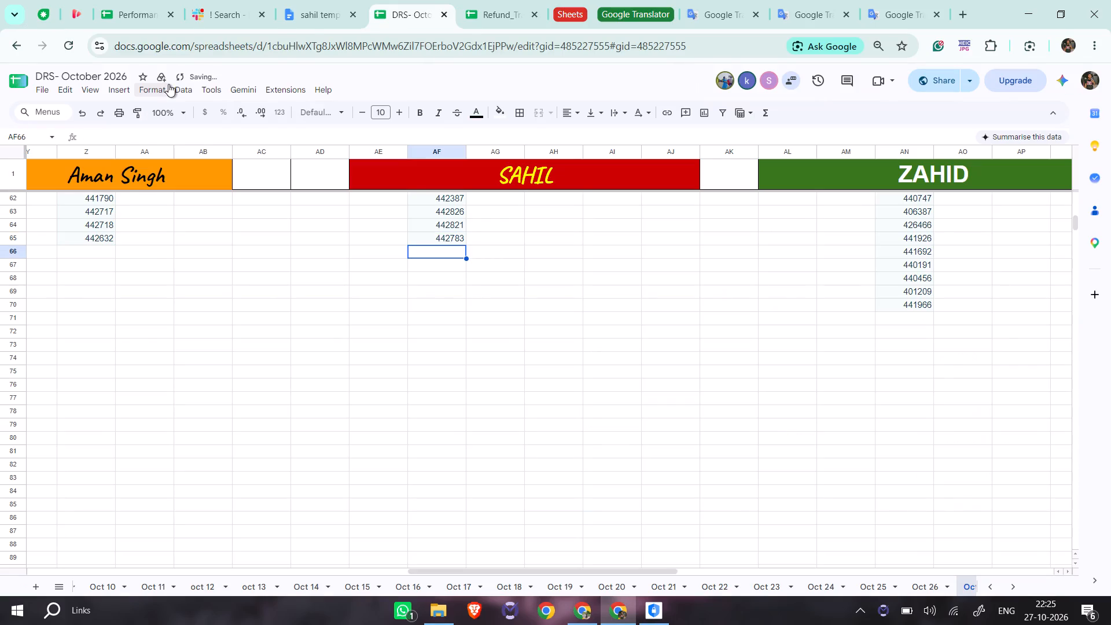
key("ctrl+1")
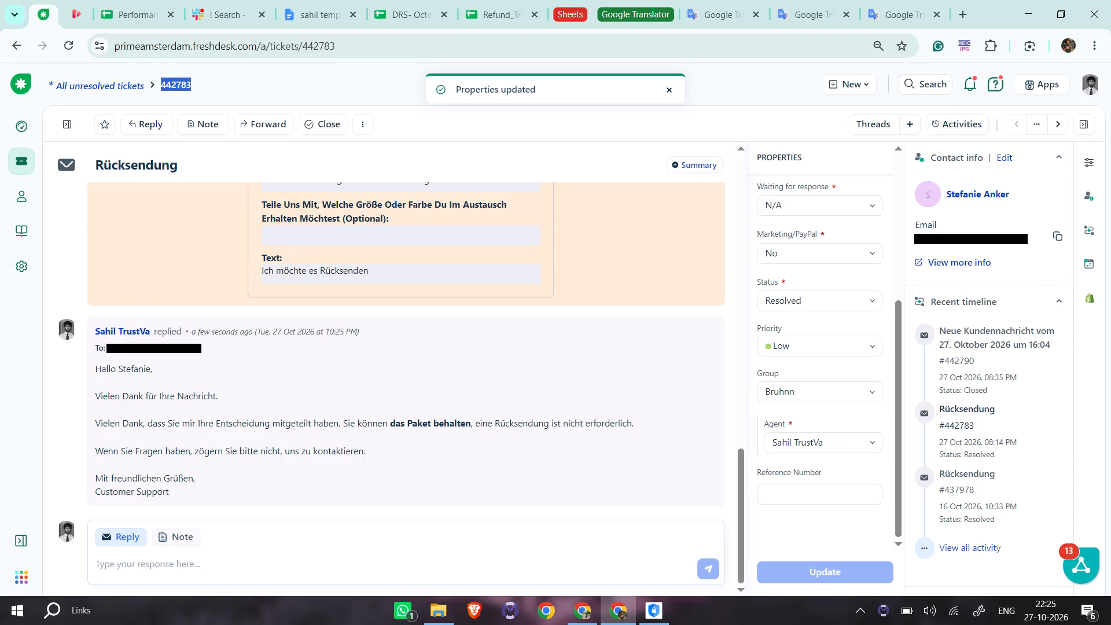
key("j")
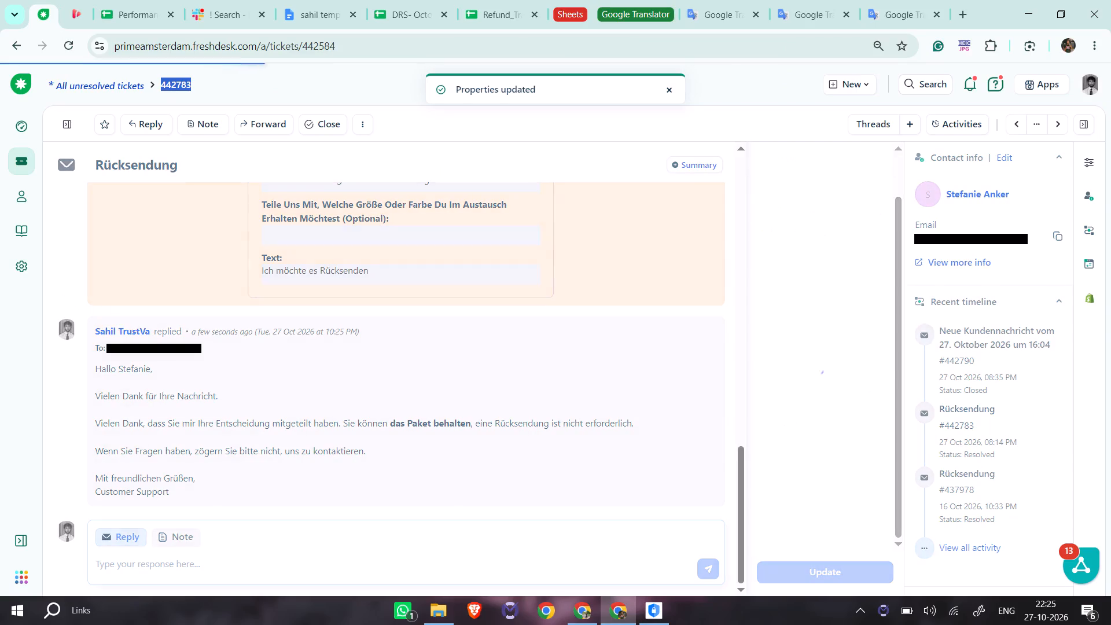
scroll(144, 84, "down", 7)
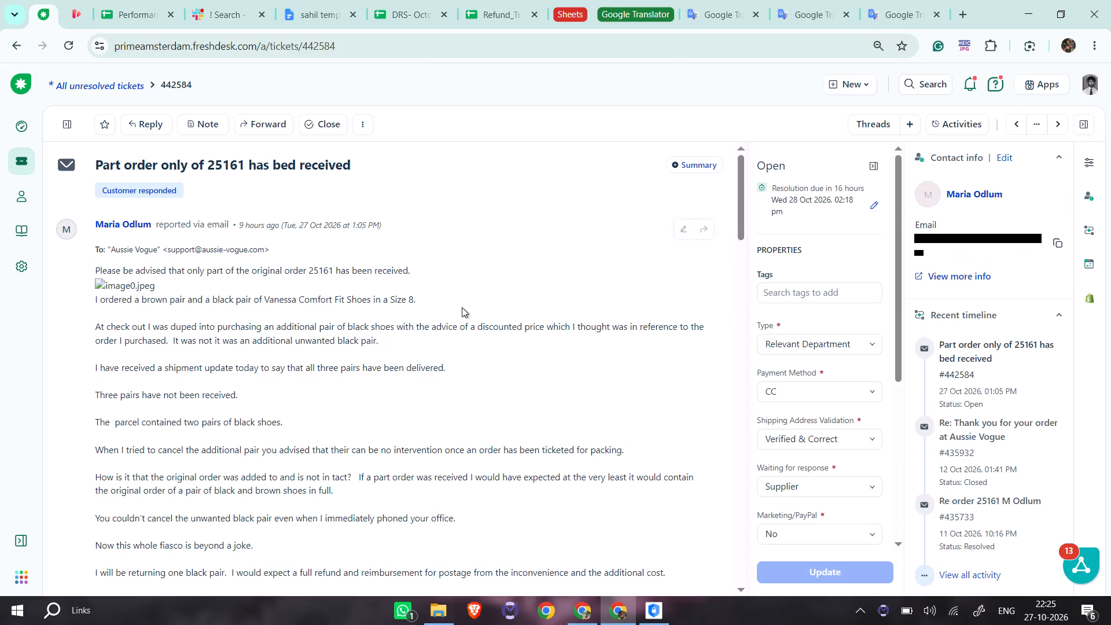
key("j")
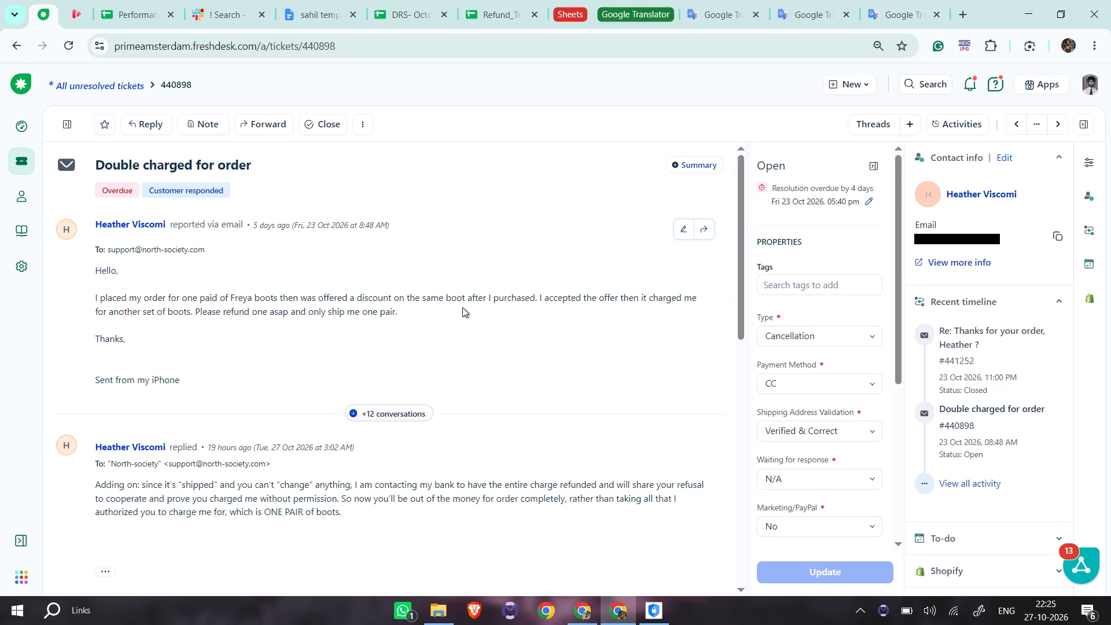
scroll(462, 307, "down", 5)
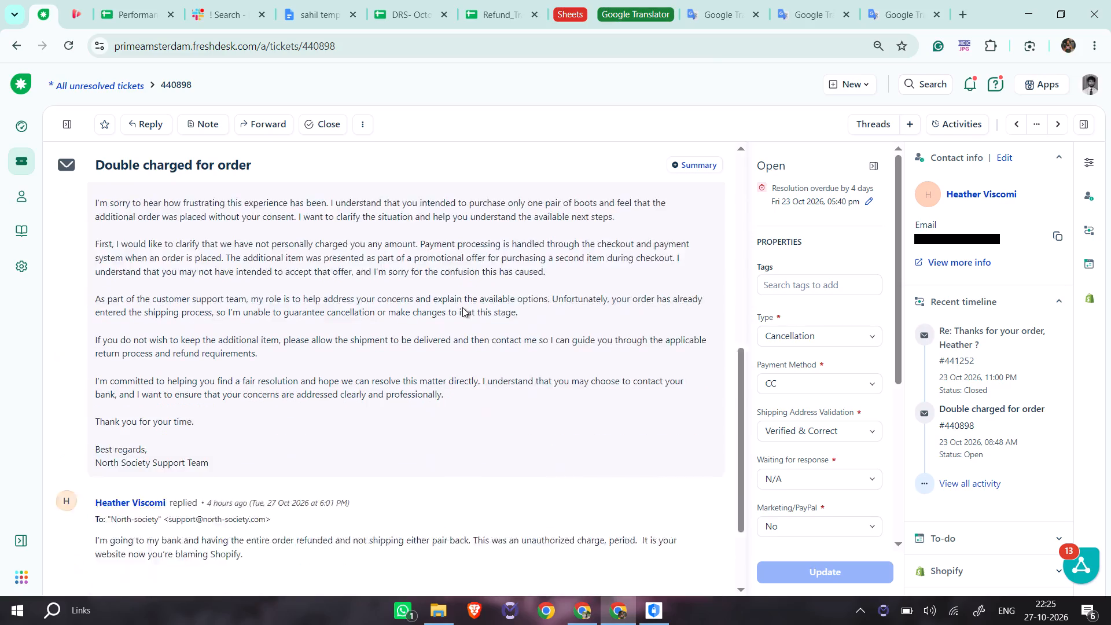
left_click(463, 326)
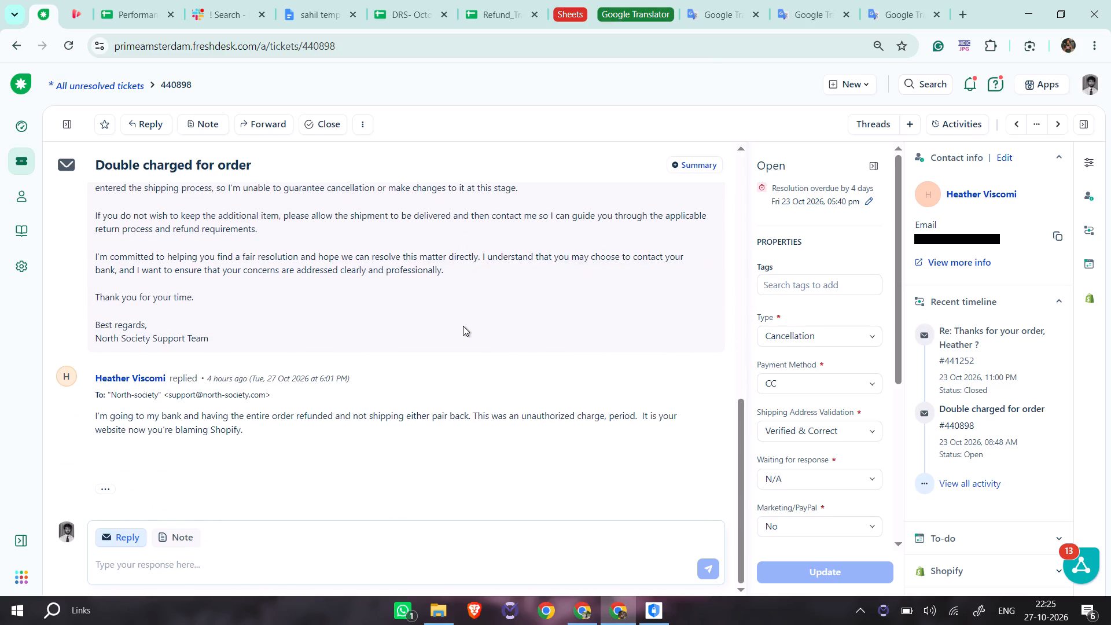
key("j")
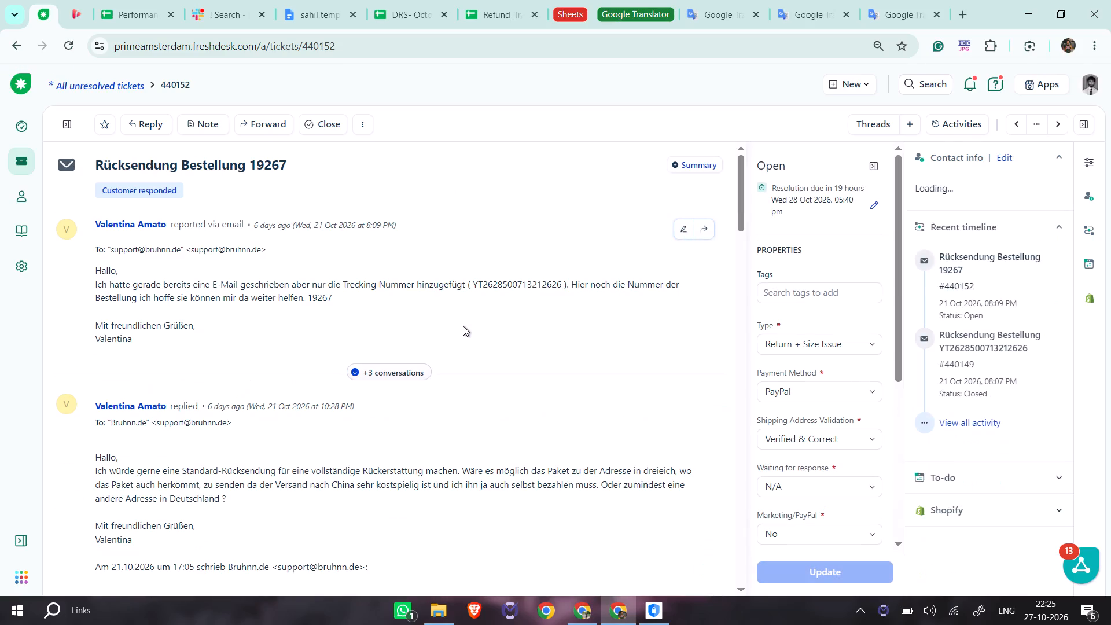
scroll(463, 326, "down", 7)
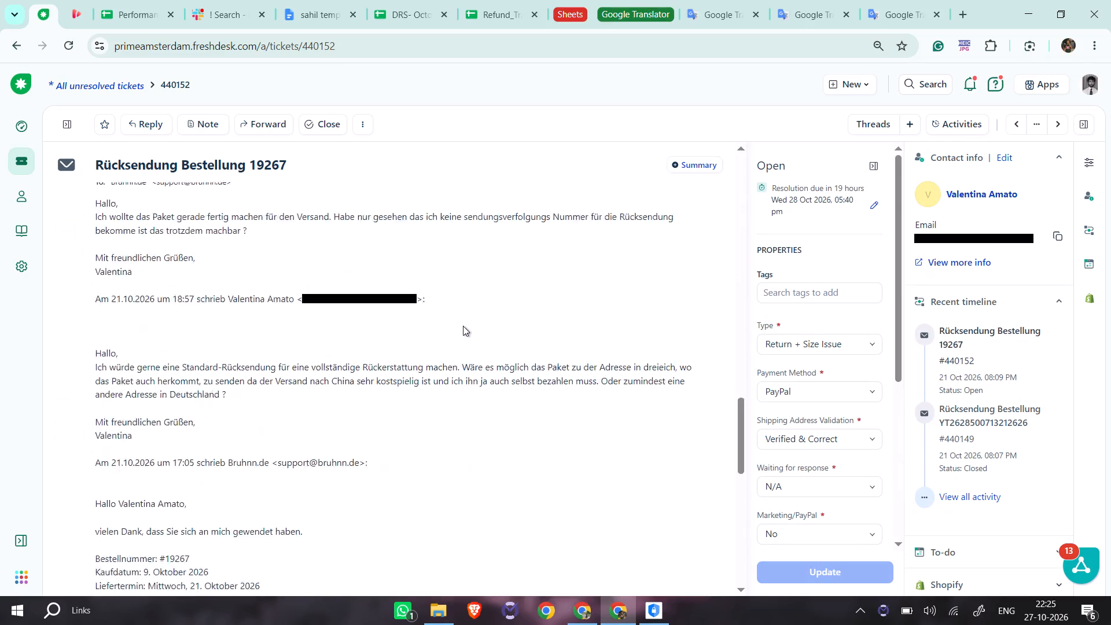
scroll(463, 326, "down", 4)
left_click(20, 166)
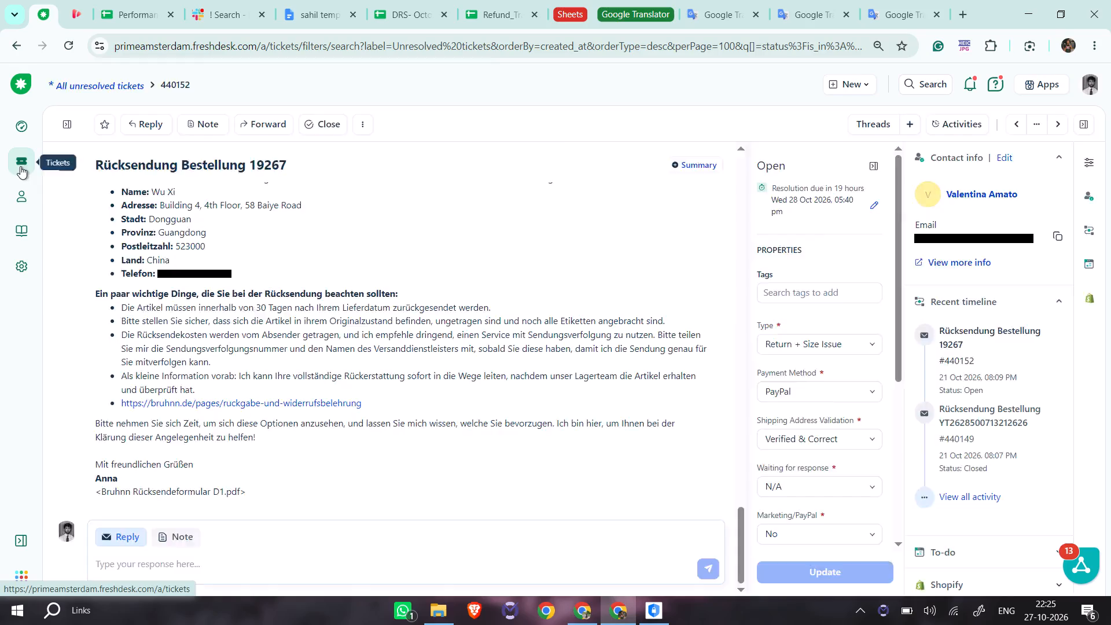
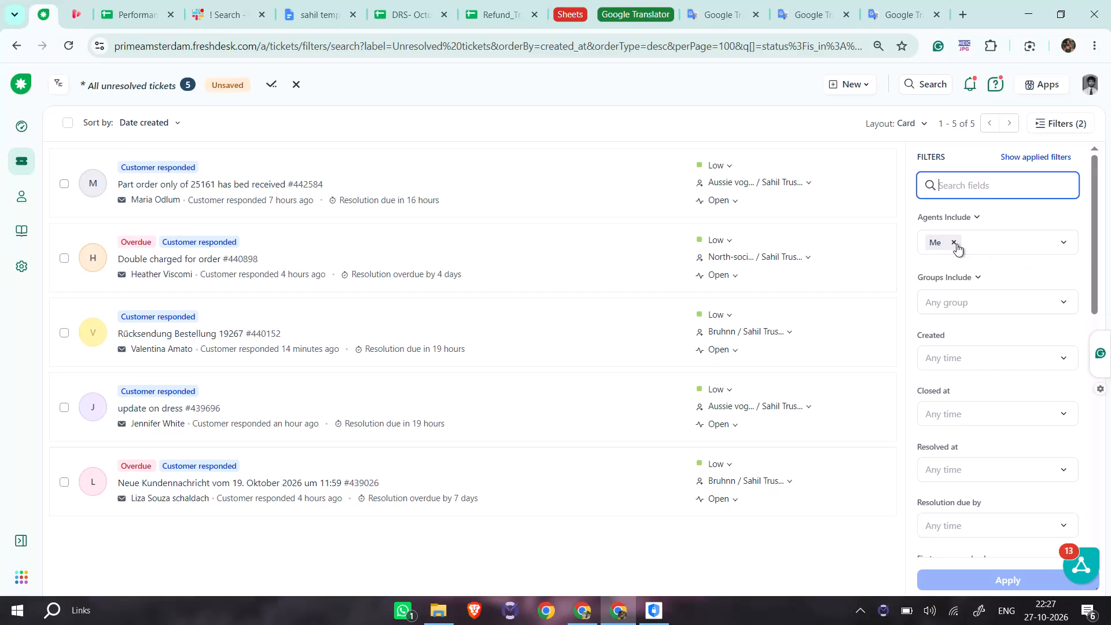
Remove the Me agent filter, replace the All unresolved status filter with Open, and apply the filters to the ticket list.
left_click(958, 244)
scroll(985, 329, "down", 2)
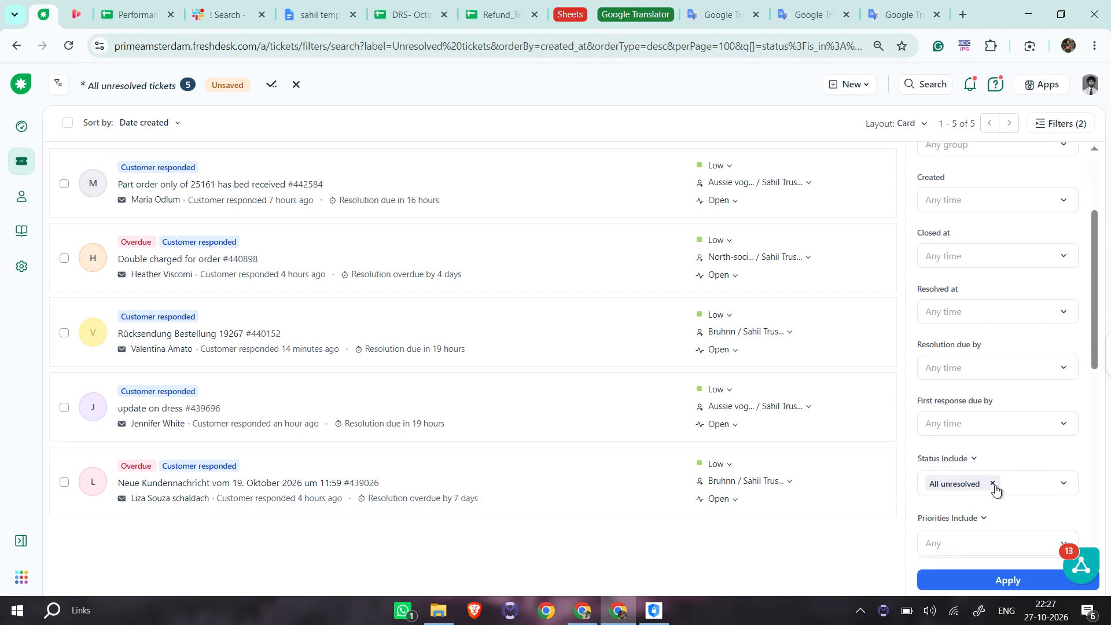
left_click(995, 485)
left_click(999, 480)
left_click(959, 376)
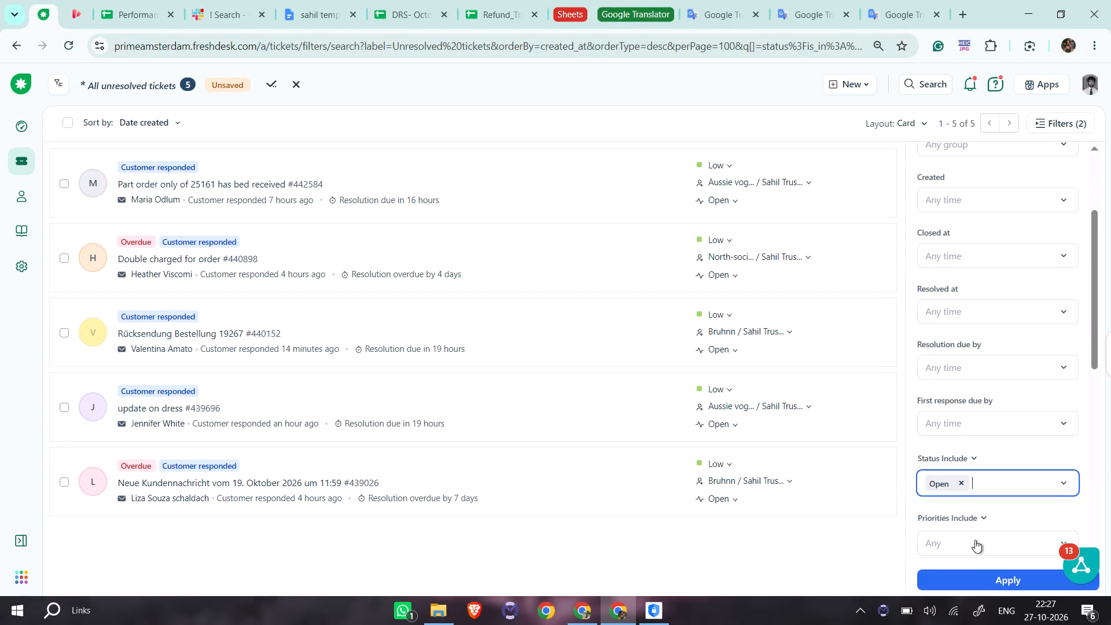
left_click(977, 572)
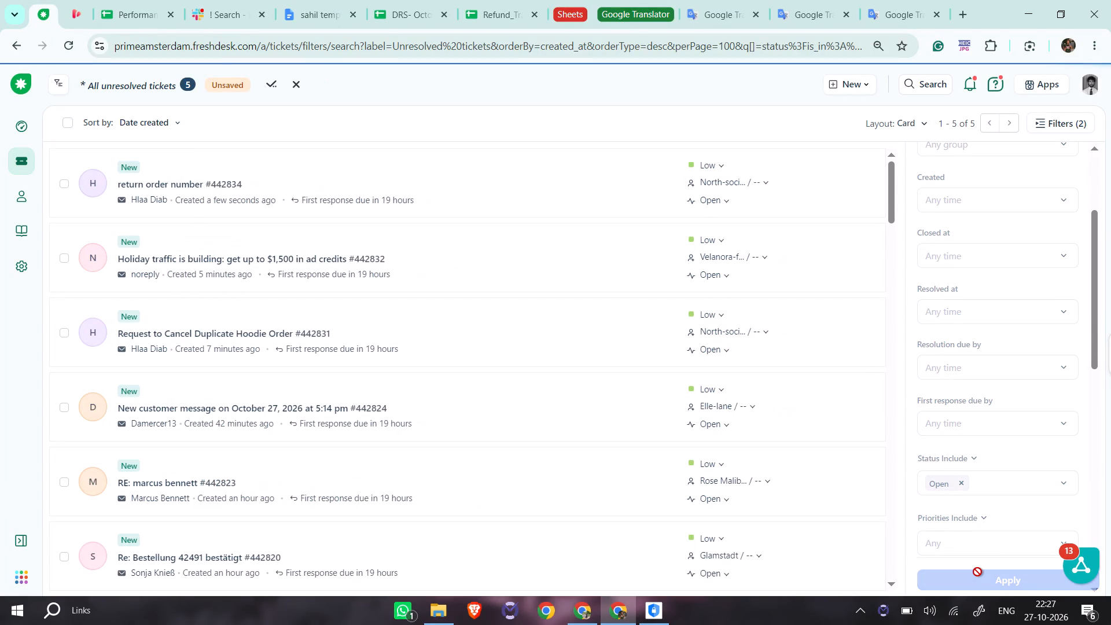
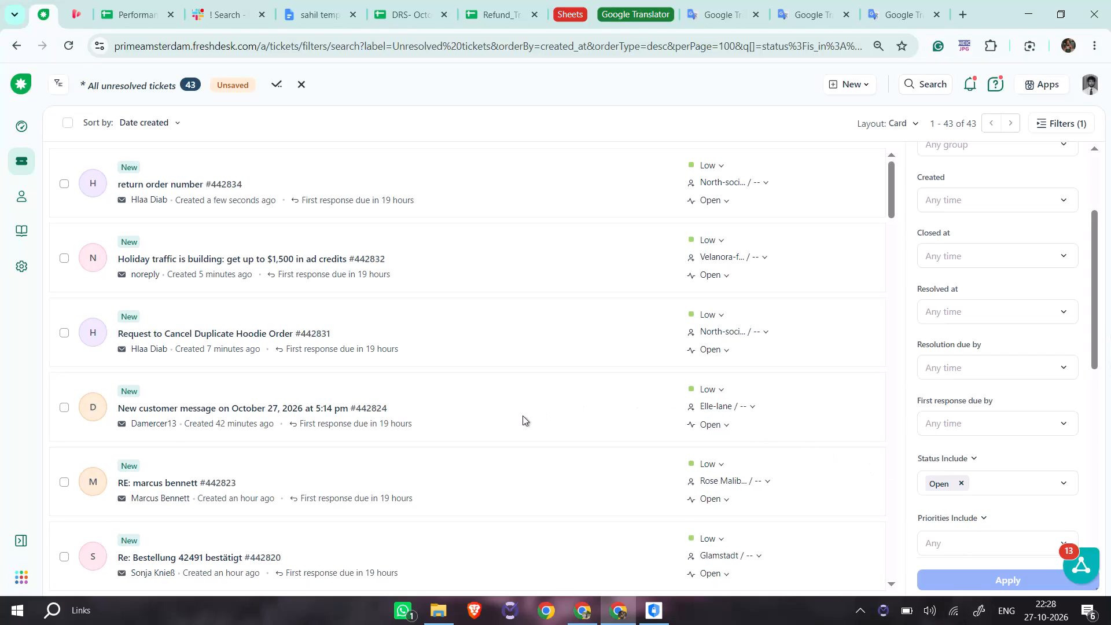
key("ctrl+r")
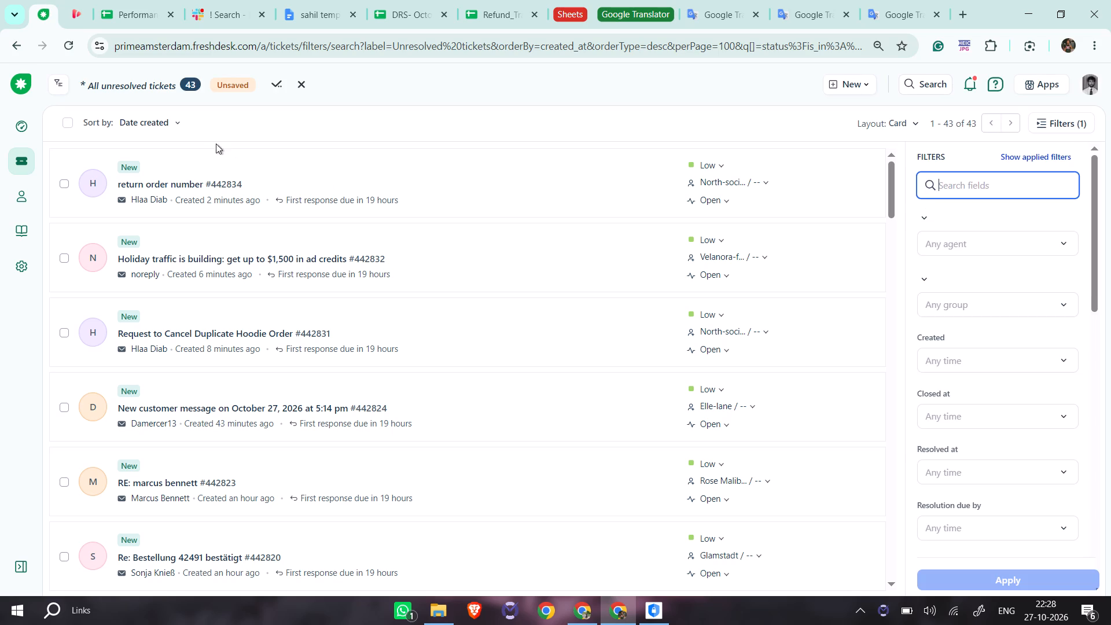
left_click(210, 178)
left_click(210, 183)
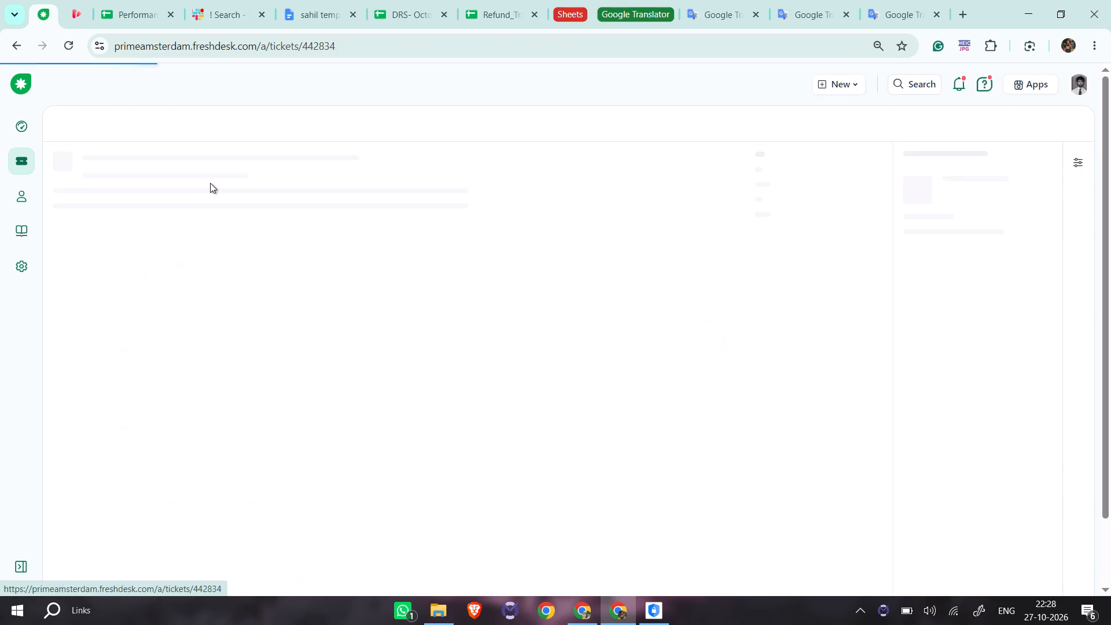
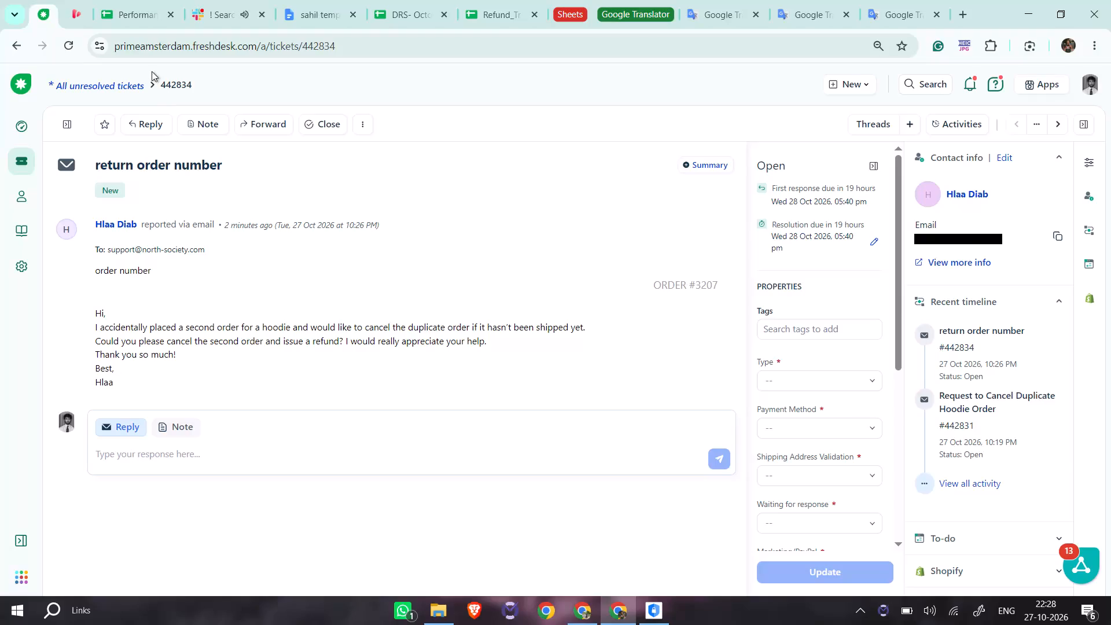
scroll(750, 242, "down", 4)
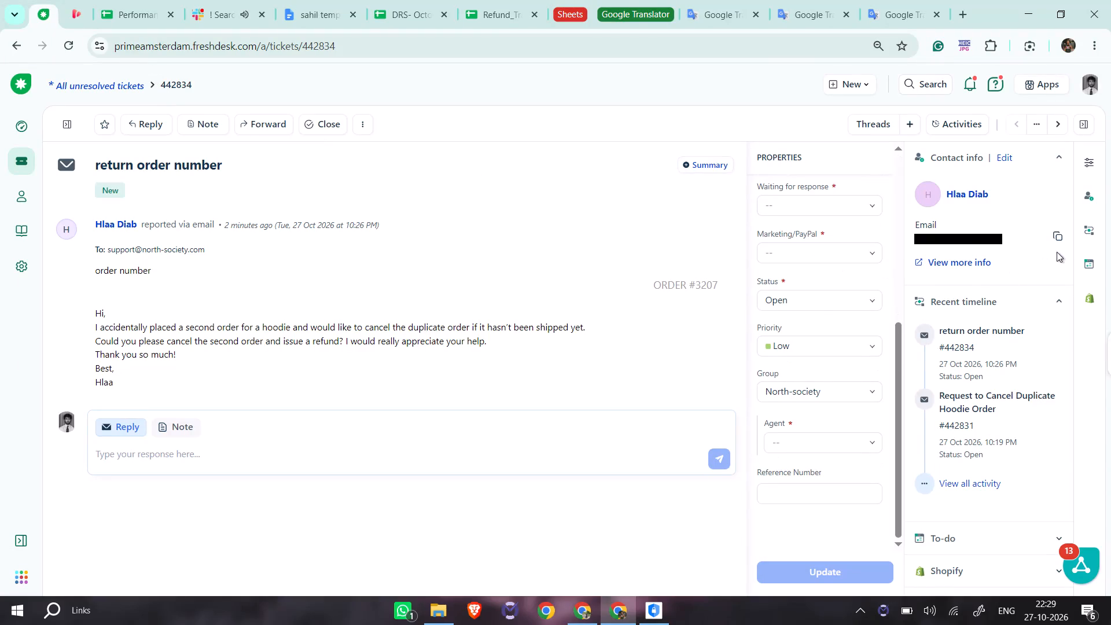
double_click(1060, 242)
double_click(1060, 238)
key("alt+Tab")
left_click(795, 0)
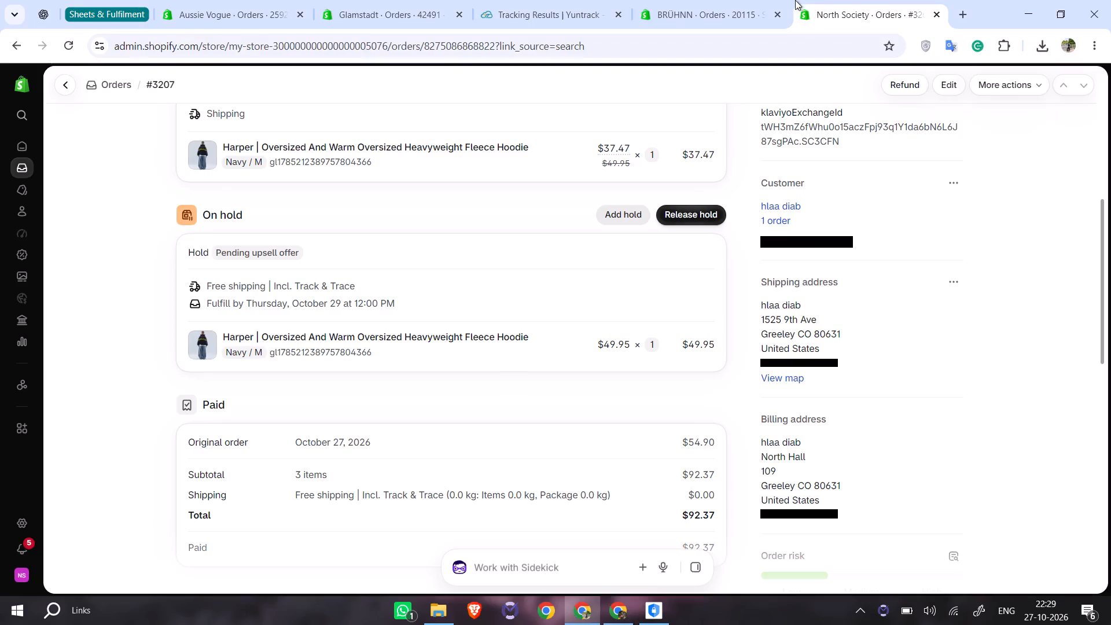
left_click(32, 119)
key("ctrl+v")
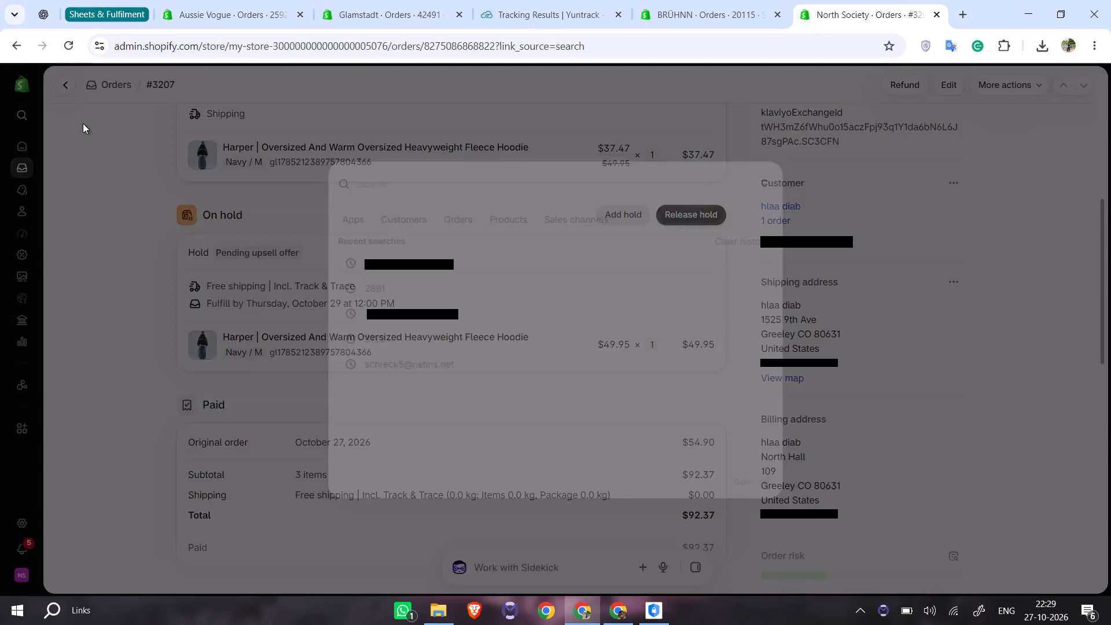
left_click(382, 181)
key("ctrl+v")
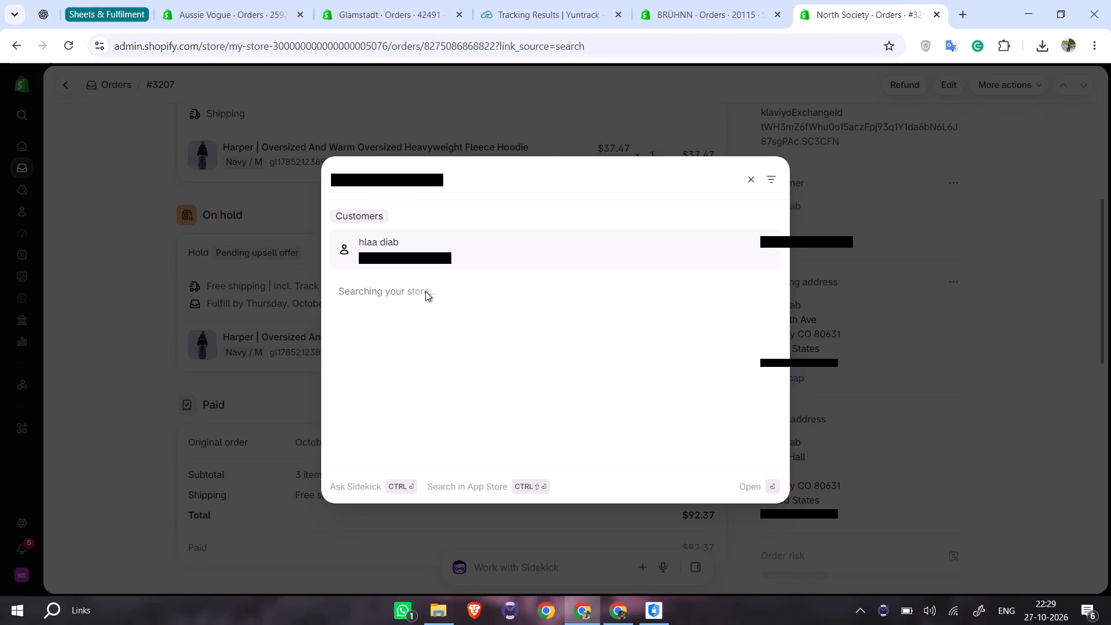
left_click(463, 302)
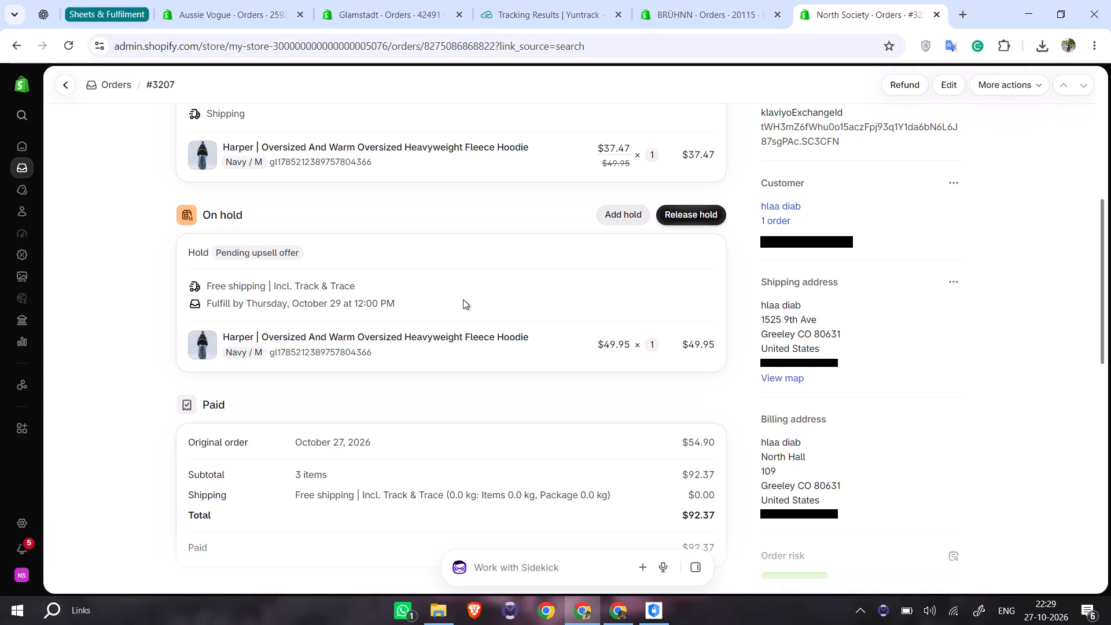
key("ctrl+5")
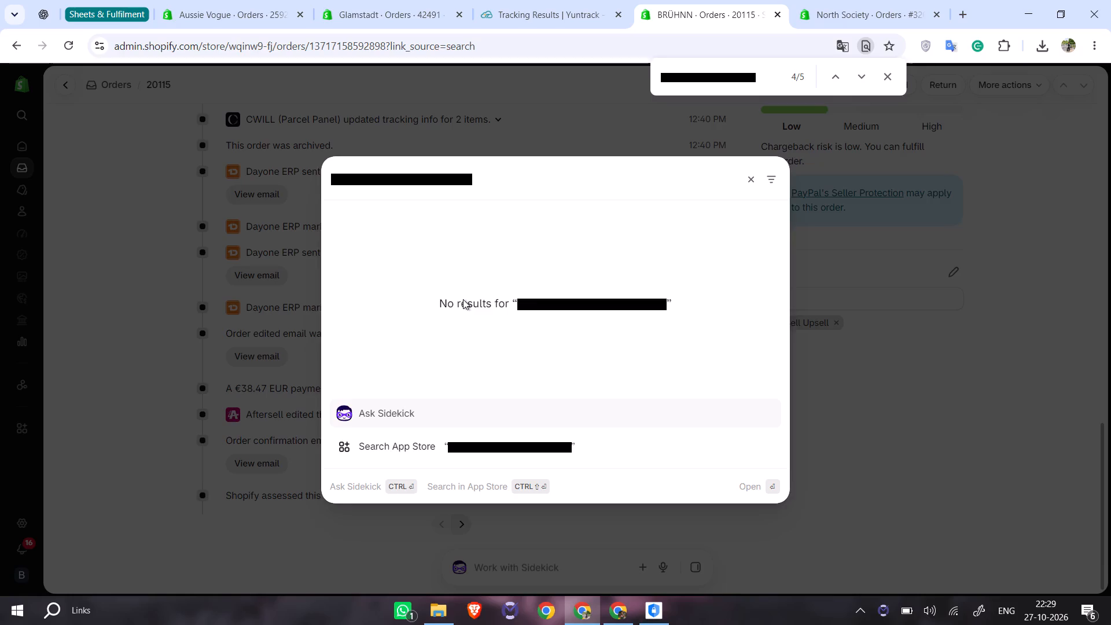
key("alt+Tab")
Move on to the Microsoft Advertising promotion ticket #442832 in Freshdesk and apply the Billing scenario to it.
left_click(551, 293)
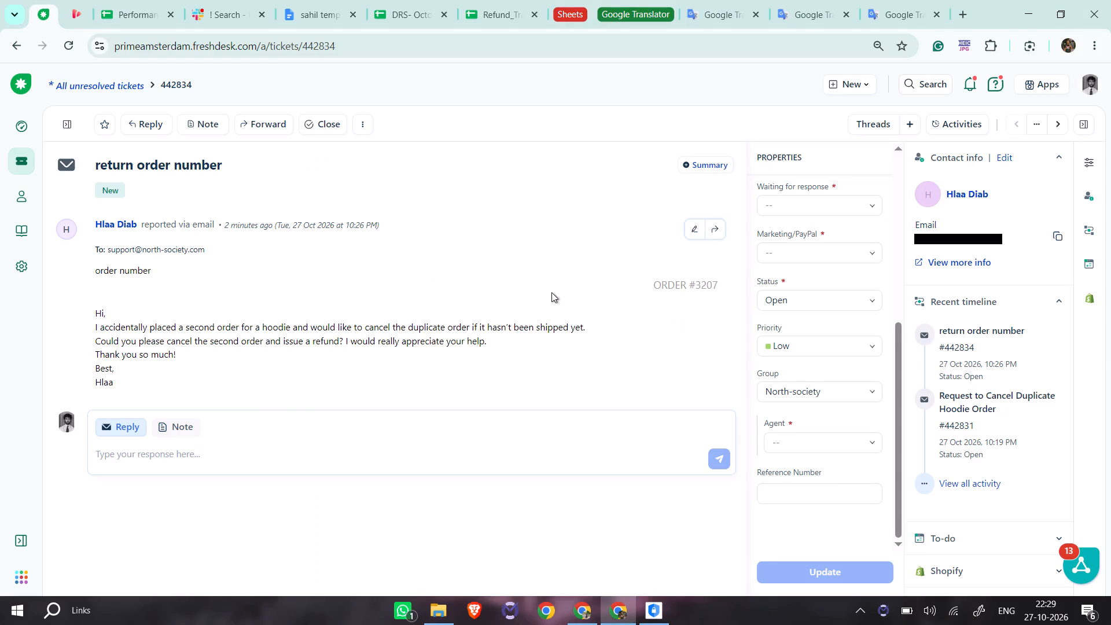
key("j")
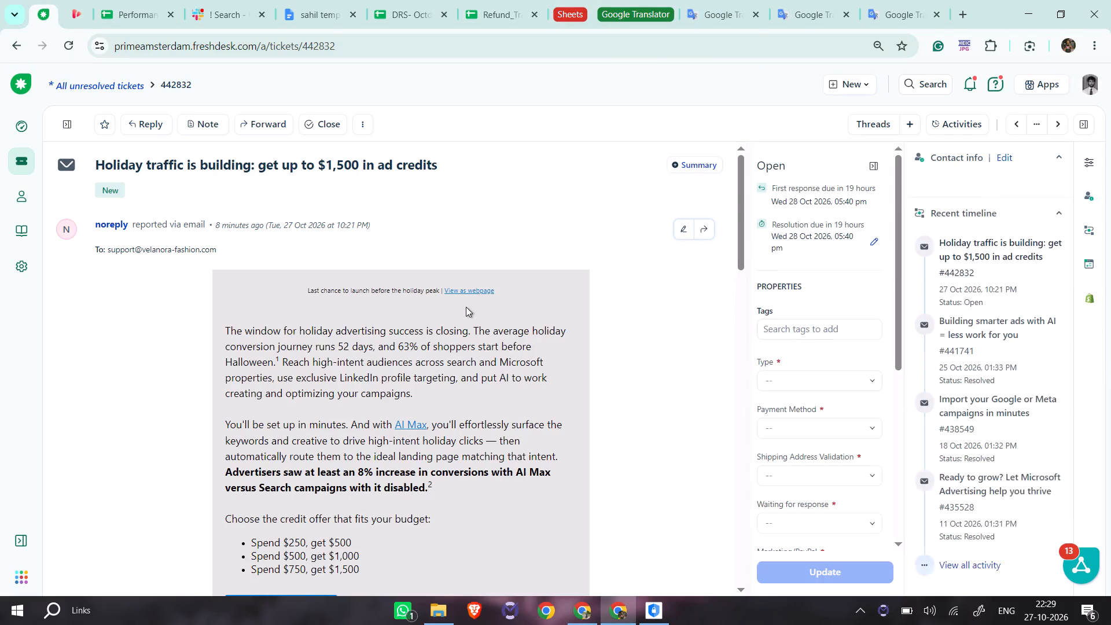
left_click(482, 237)
key("s")
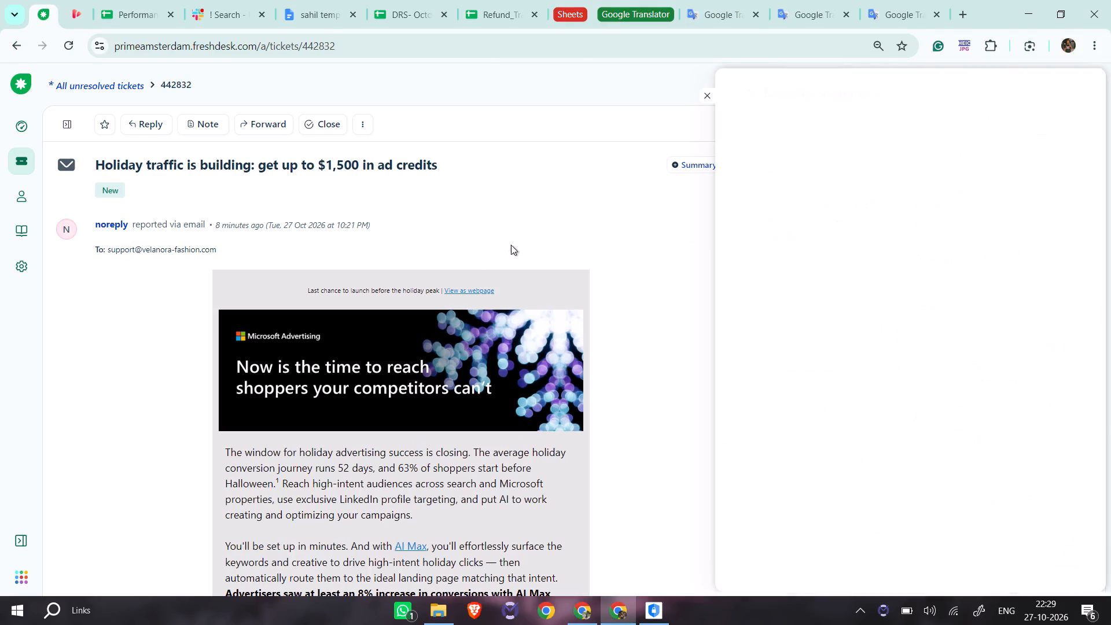
left_click(1029, 200)
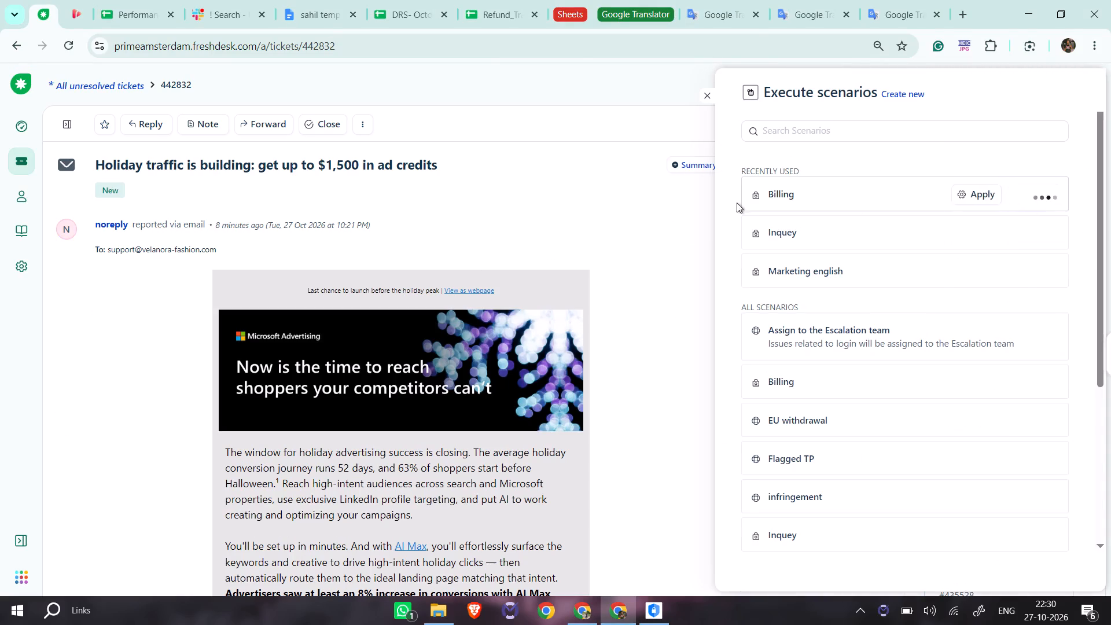
left_click(550, 201)
key("j")
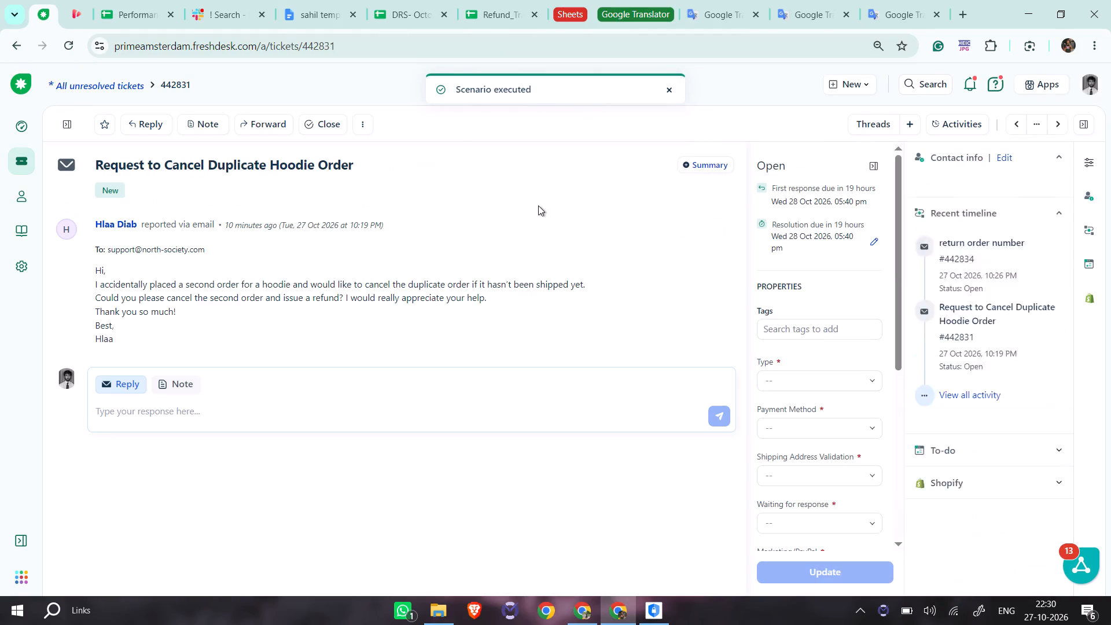
scroll(491, 263, "down", 2)
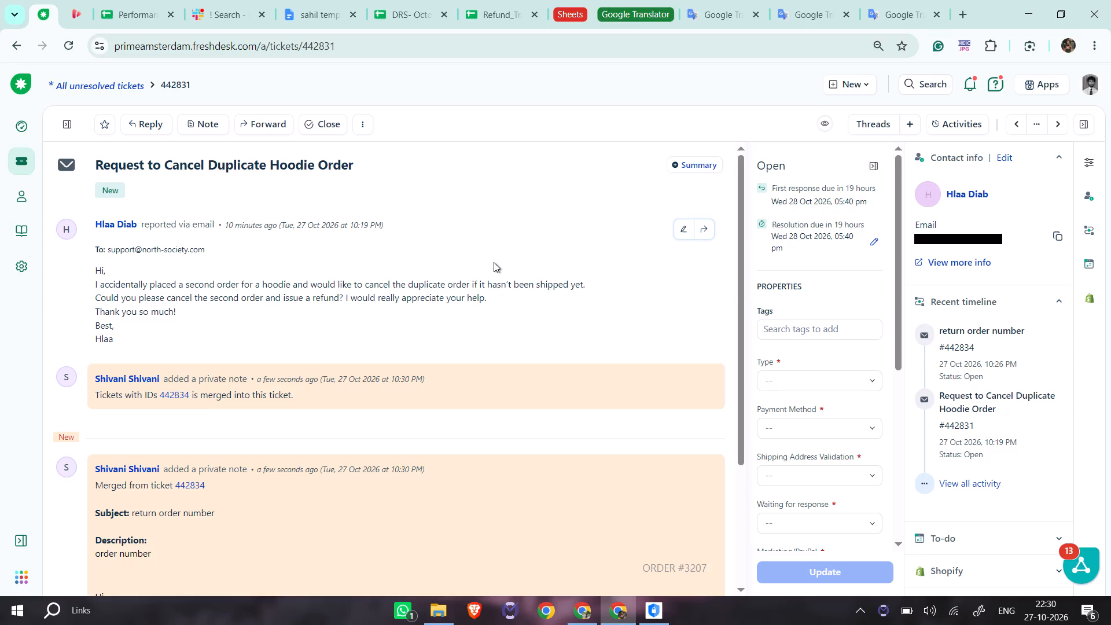
scroll(494, 262, "down", 3)
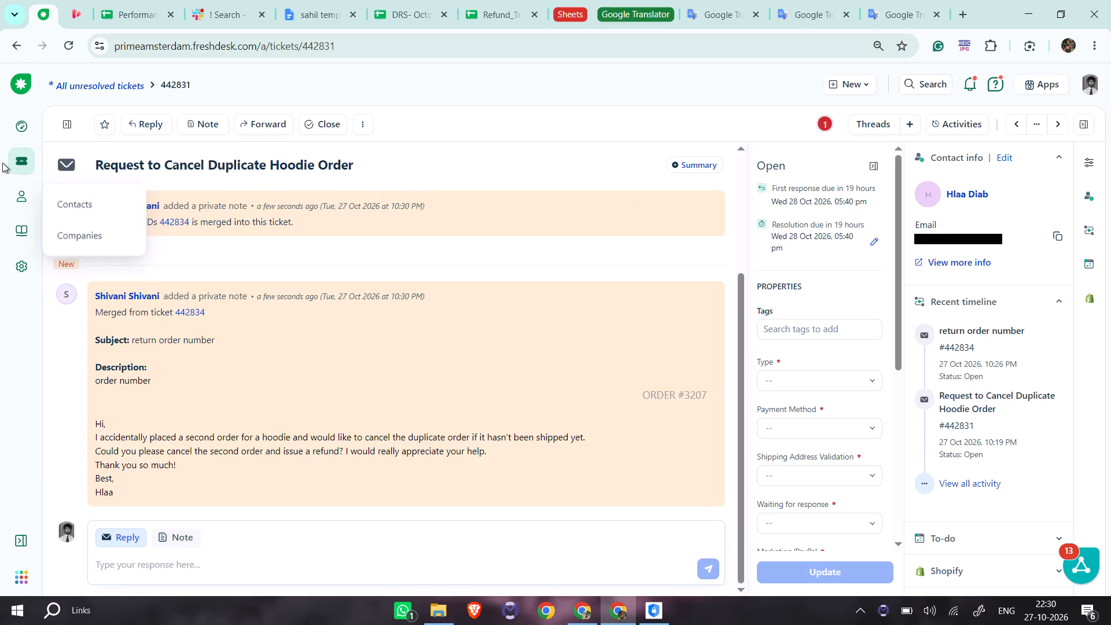
left_click(5, 160)
left_click(13, 159)
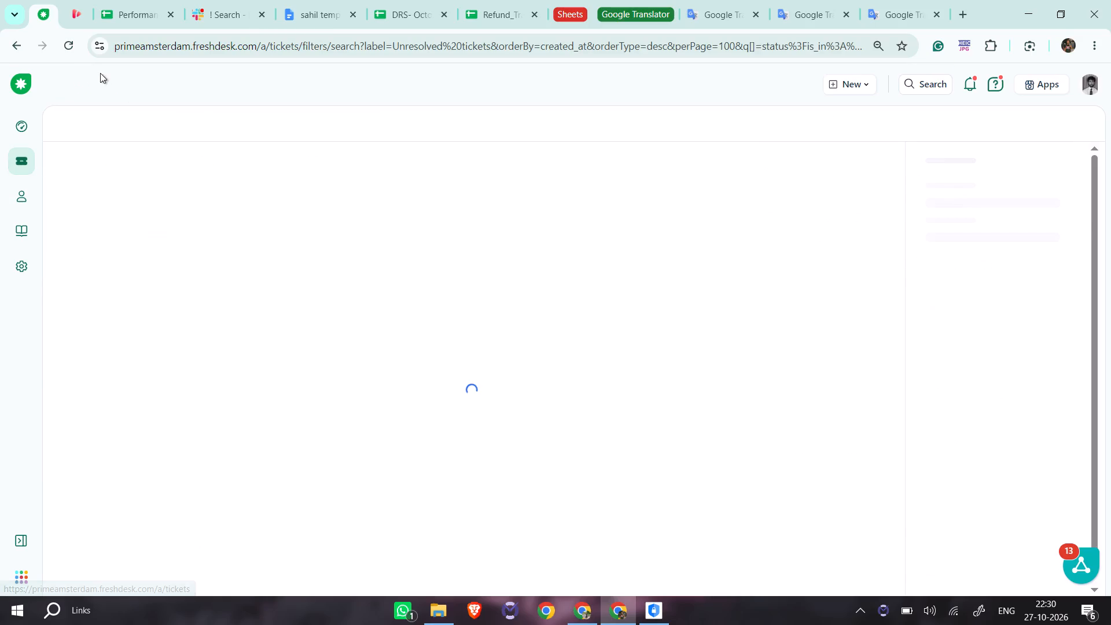
left_click(251, 182)
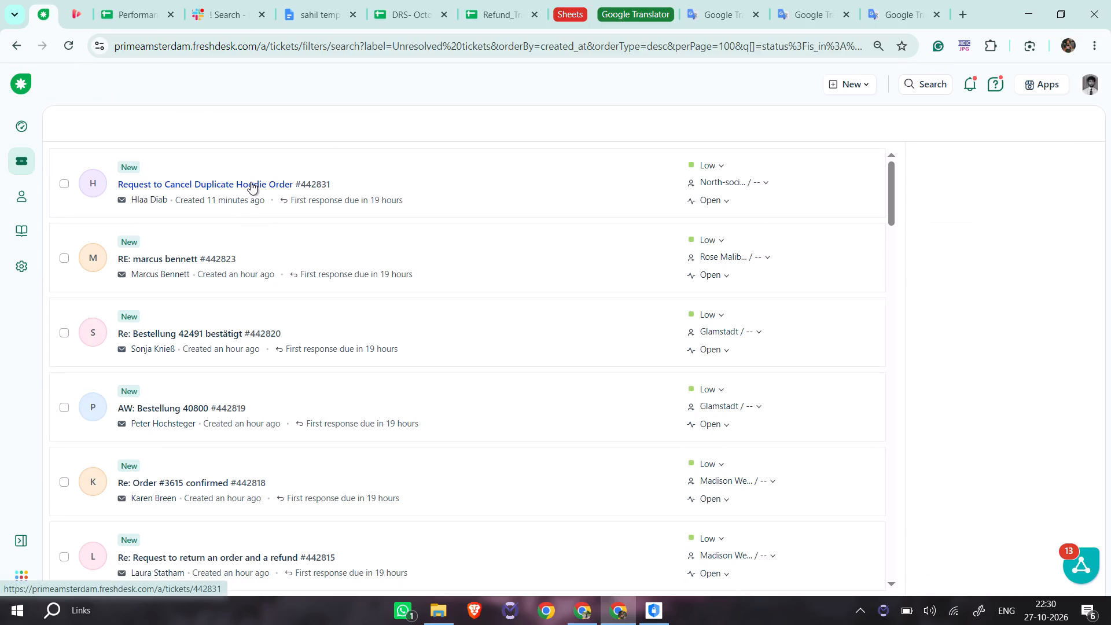
left_click(428, 242)
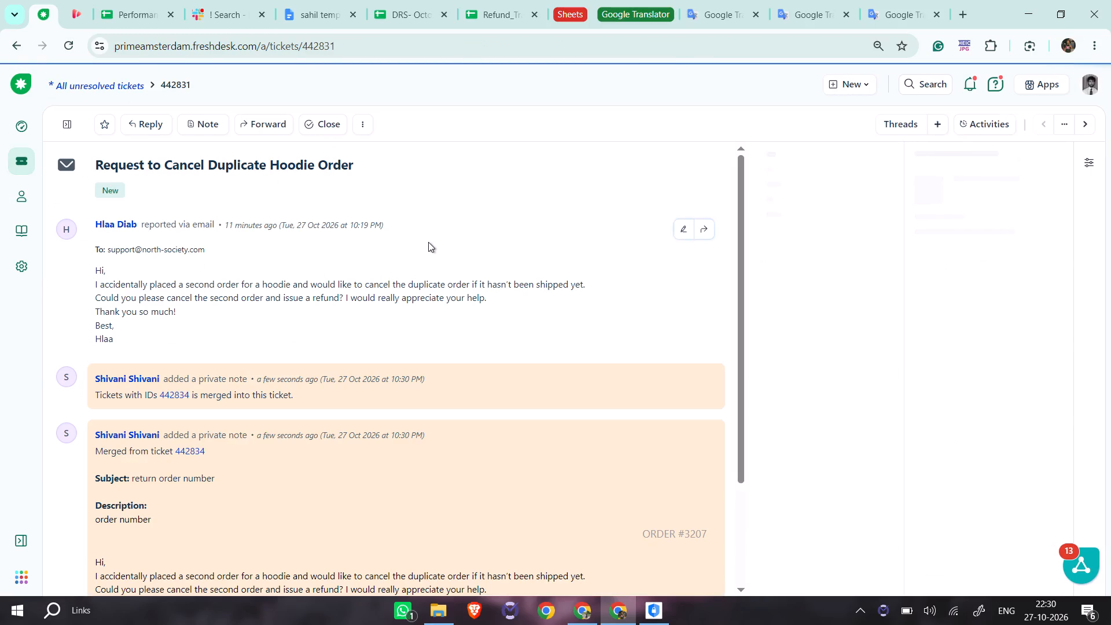
scroll(419, 270, "down", 4)
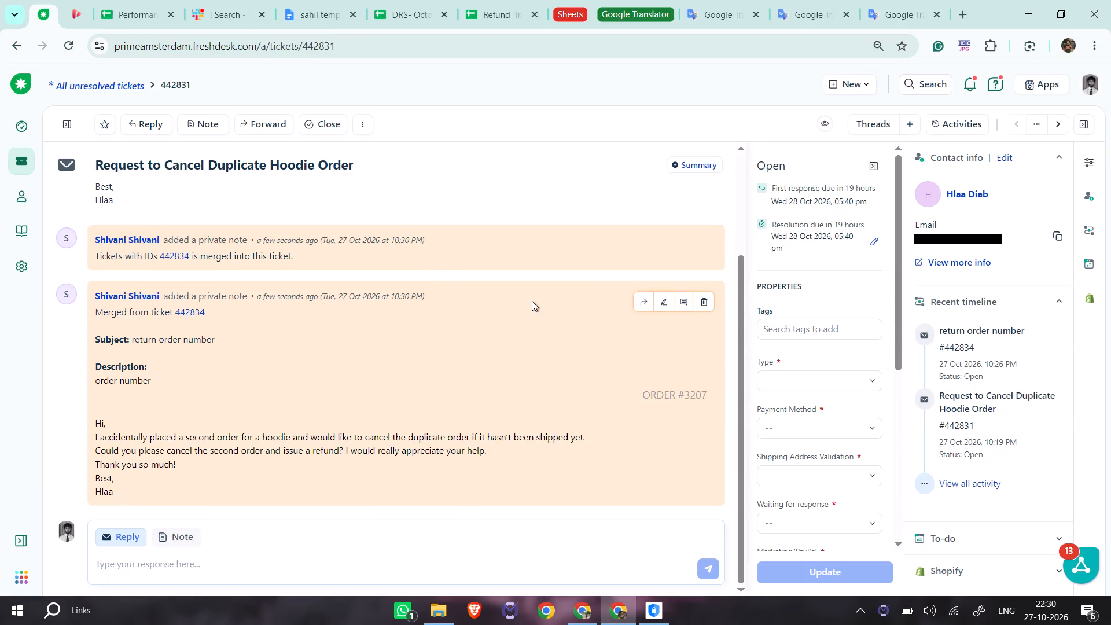
left_click(532, 301)
key("j")
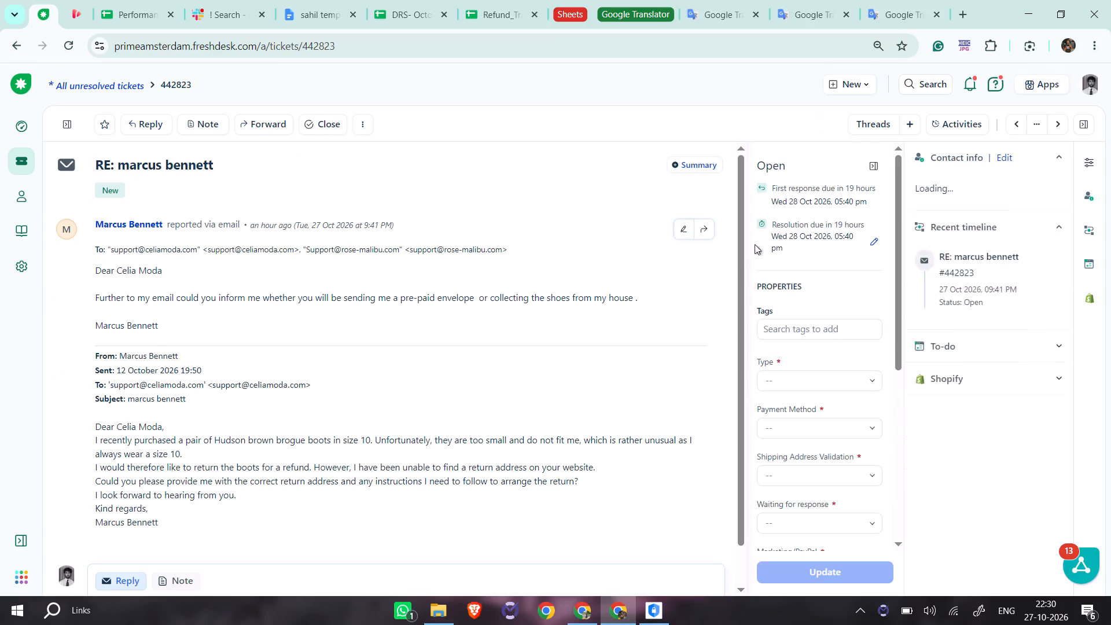
scroll(547, 281, "down", 2)
left_click(433, 302)
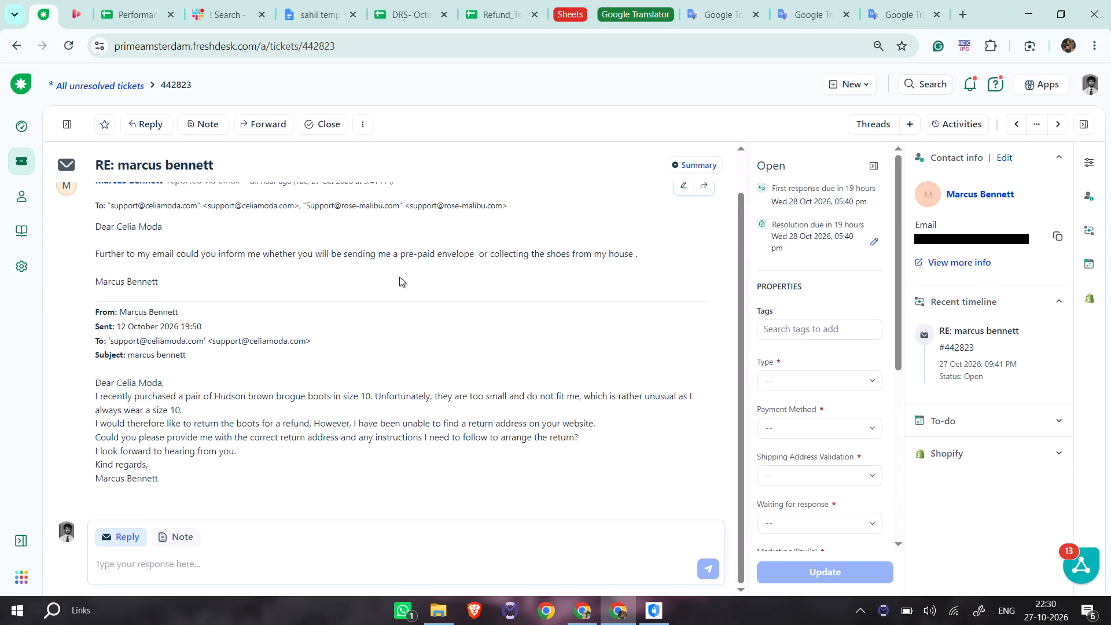
scroll(182, 260, "up", 1)
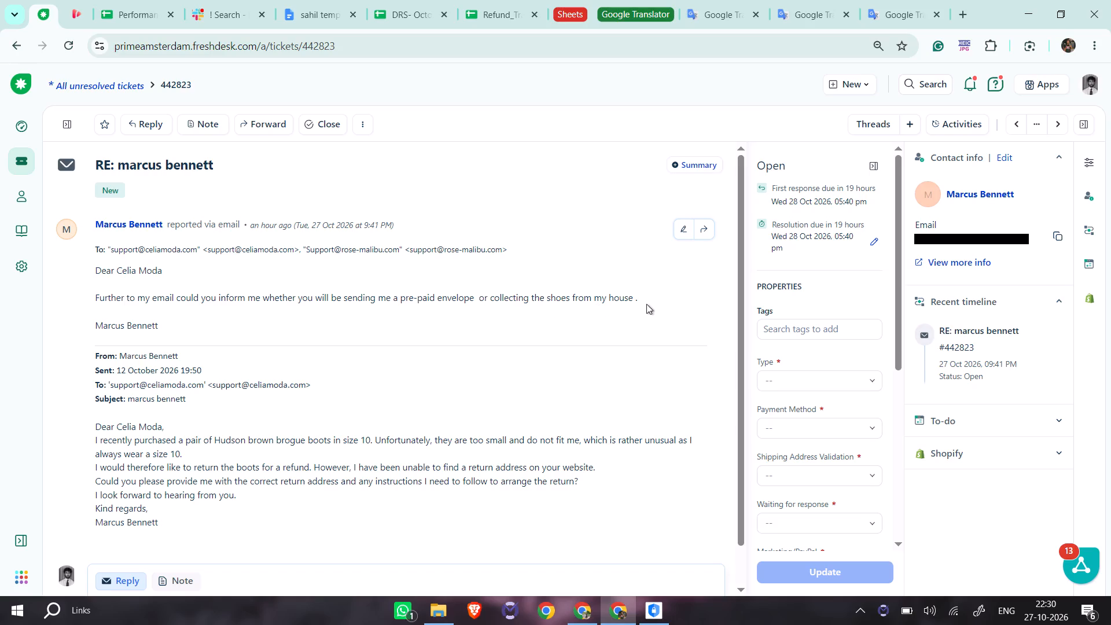
left_click(578, 302)
key("j")
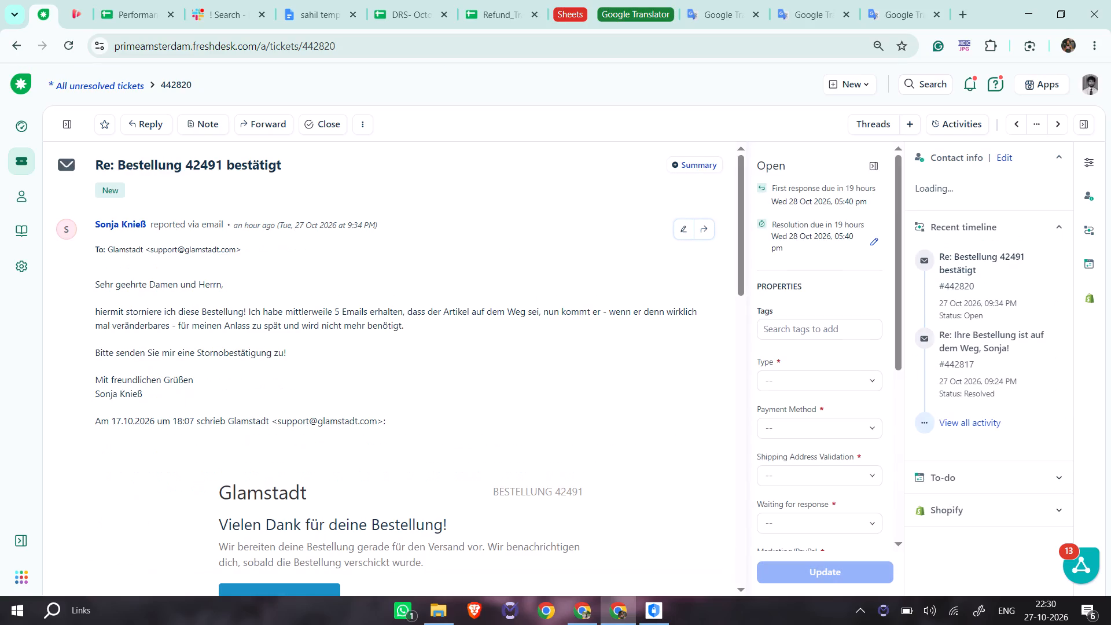
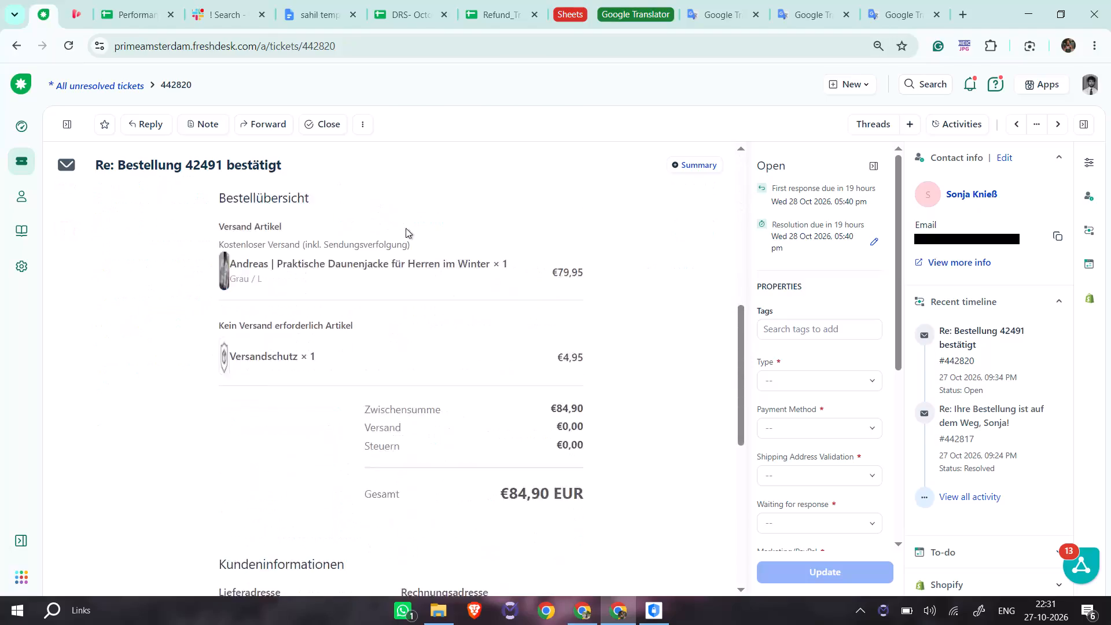
Read the rest of the ticket, copy the customer's email address, and search for it in the Glamstadt Shopify store.
scroll(444, 291, "down", 4)
scroll(822, 334, "down", 2)
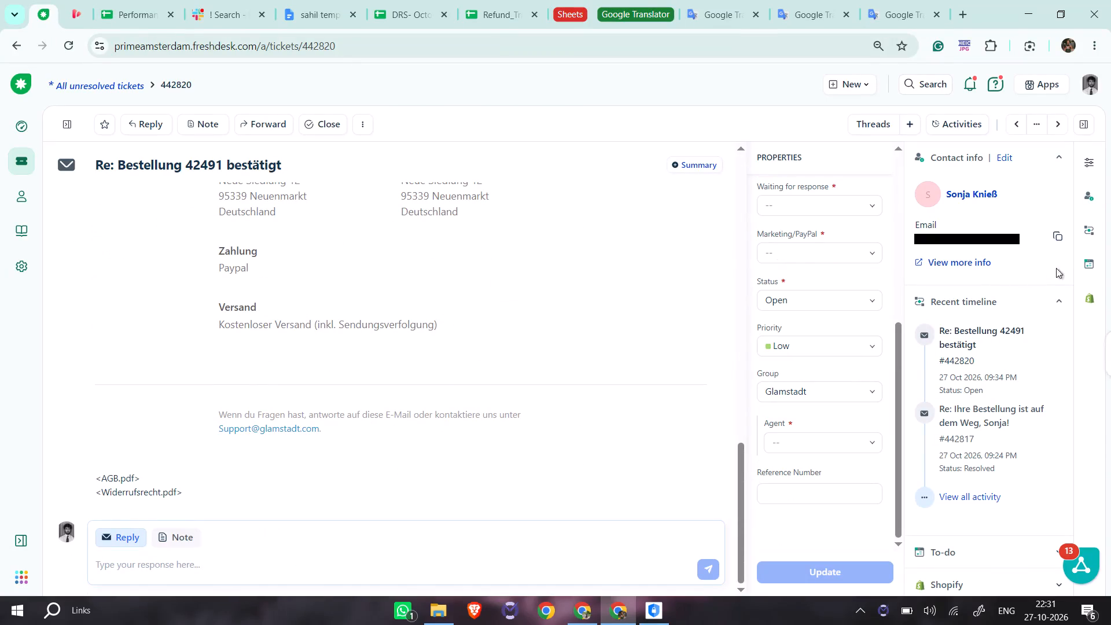
triple_click(1063, 238)
double_click(1059, 236)
key("alt+Tab")
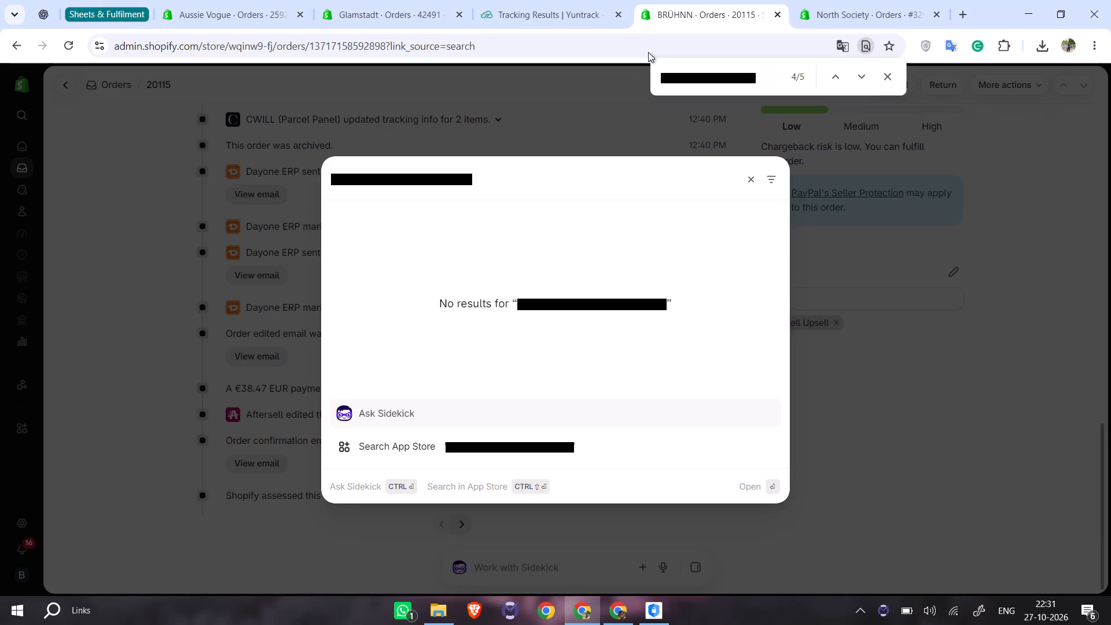
left_click(452, 0)
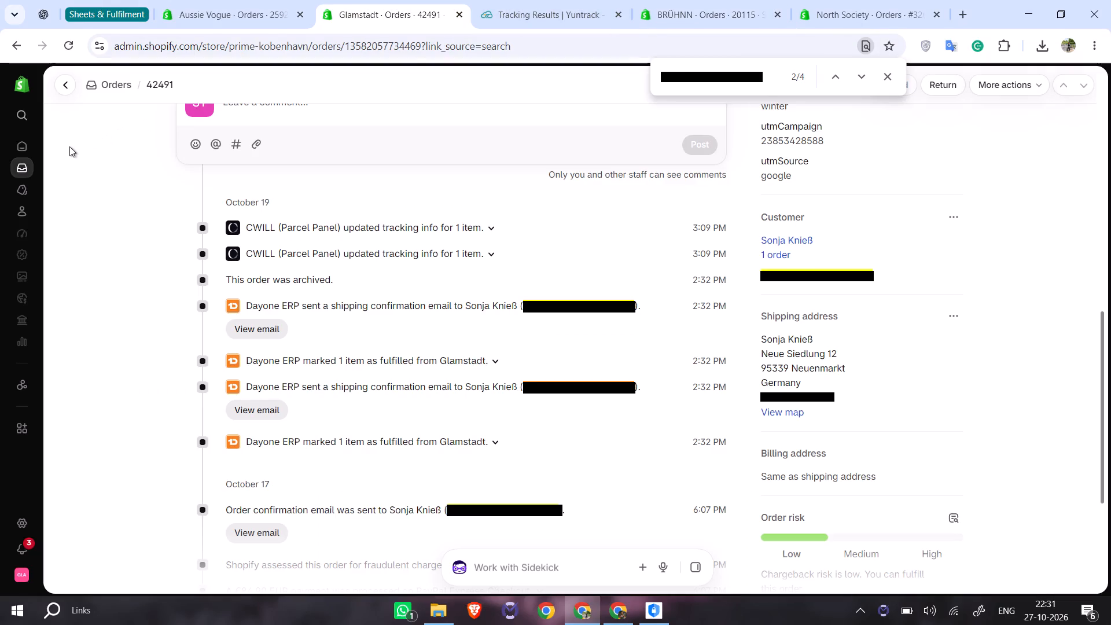
left_click(24, 120)
key("ctrl+v")
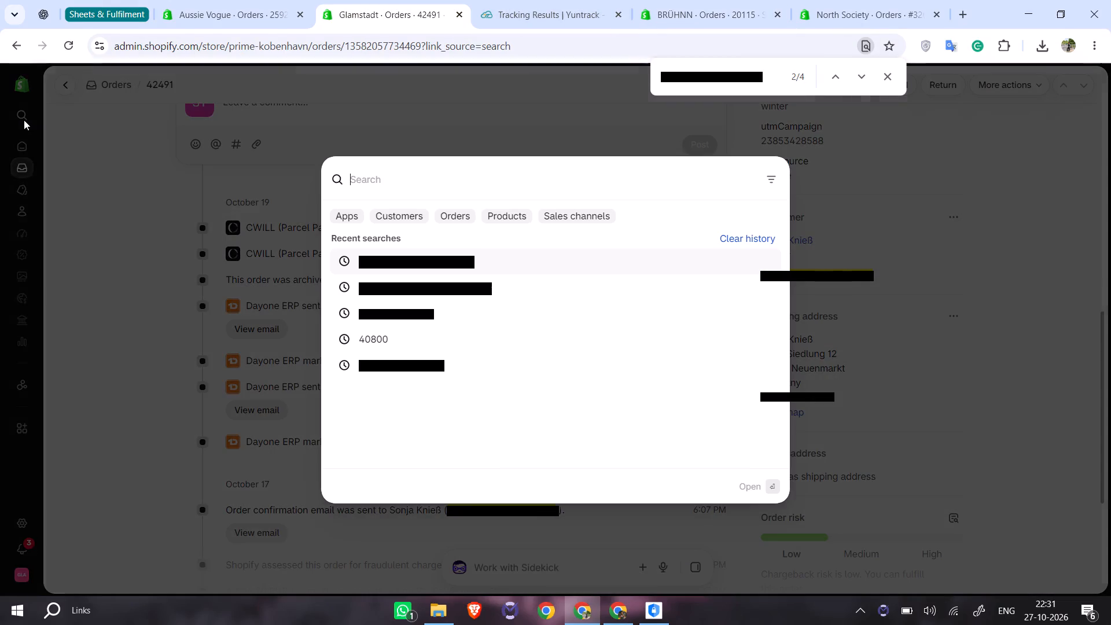
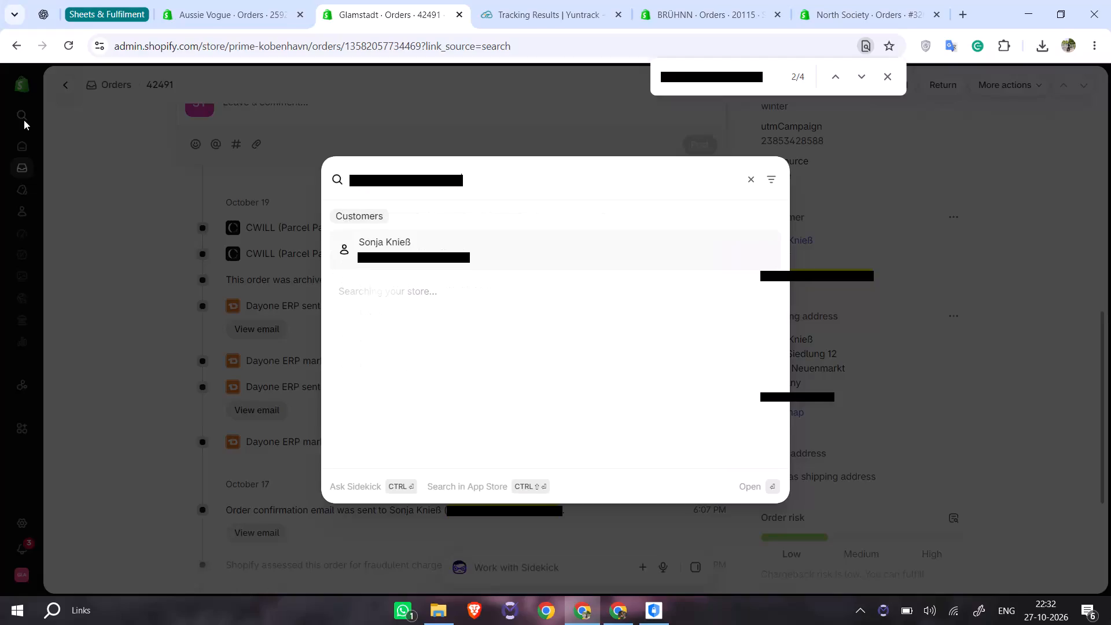
left_click(561, 280)
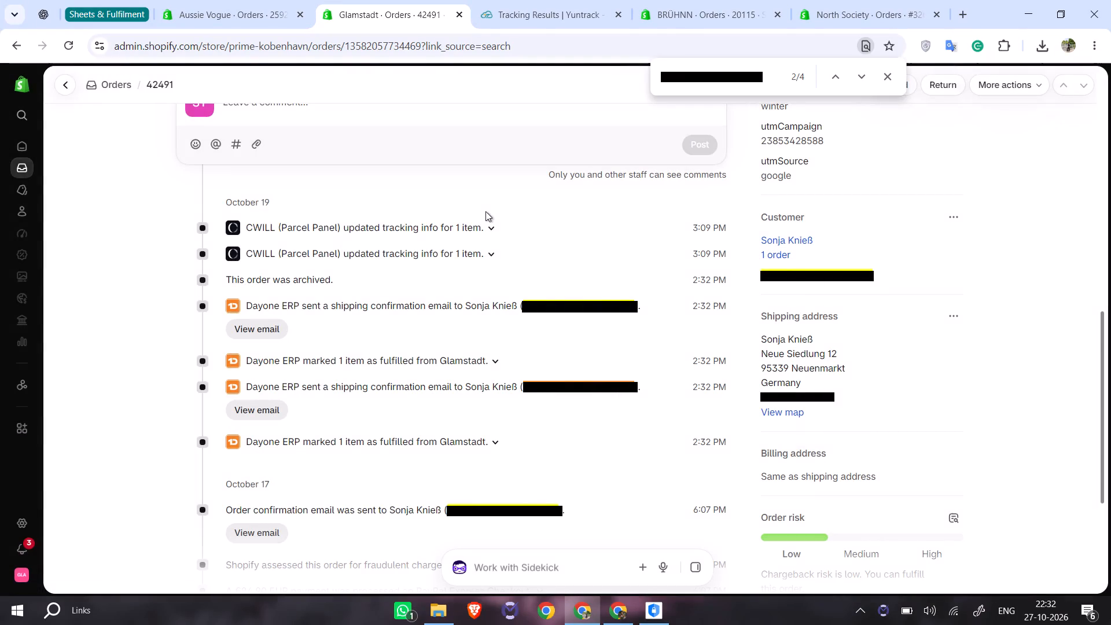
key("ctrl+f")
key("ctrl+v")
key("ctrl+f")
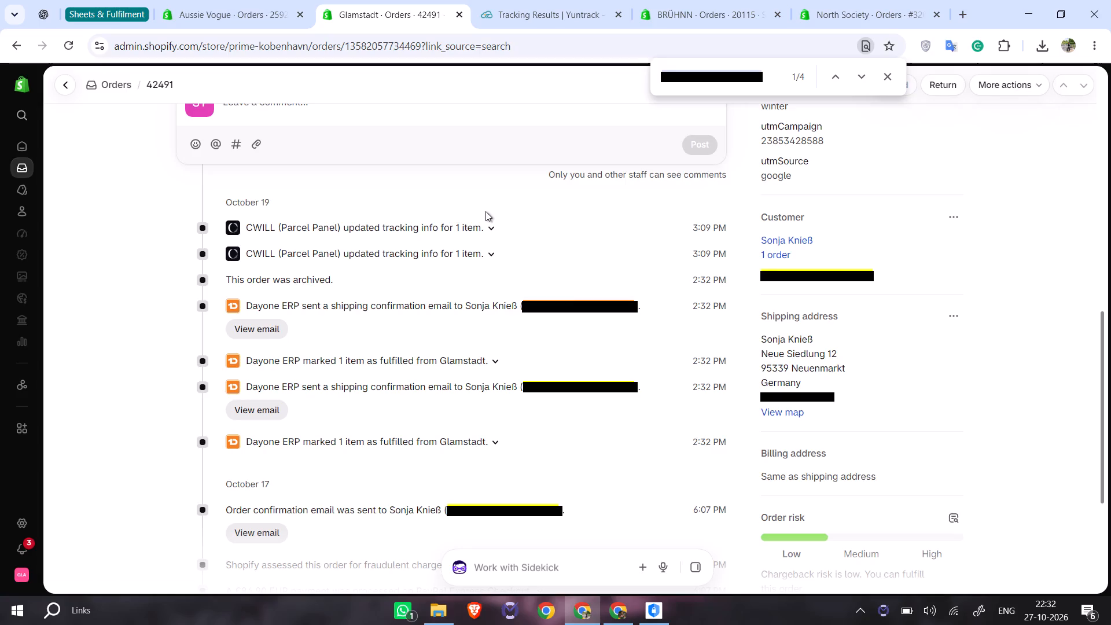
key("ctrl+v")
key("ctrl+f")
key("ctrl+v")
key("ctrl+f")
key("ctrl+v")
key("ctrl+f")
key("ctrl+v")
scroll(485, 211, "up", 4)
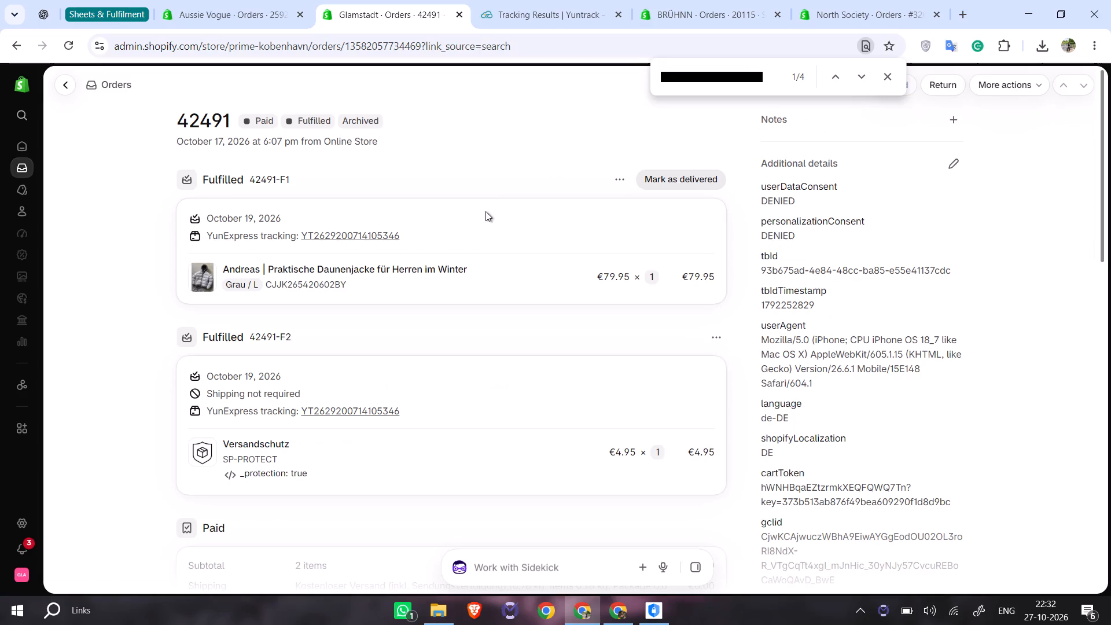
key("alt+Tab")
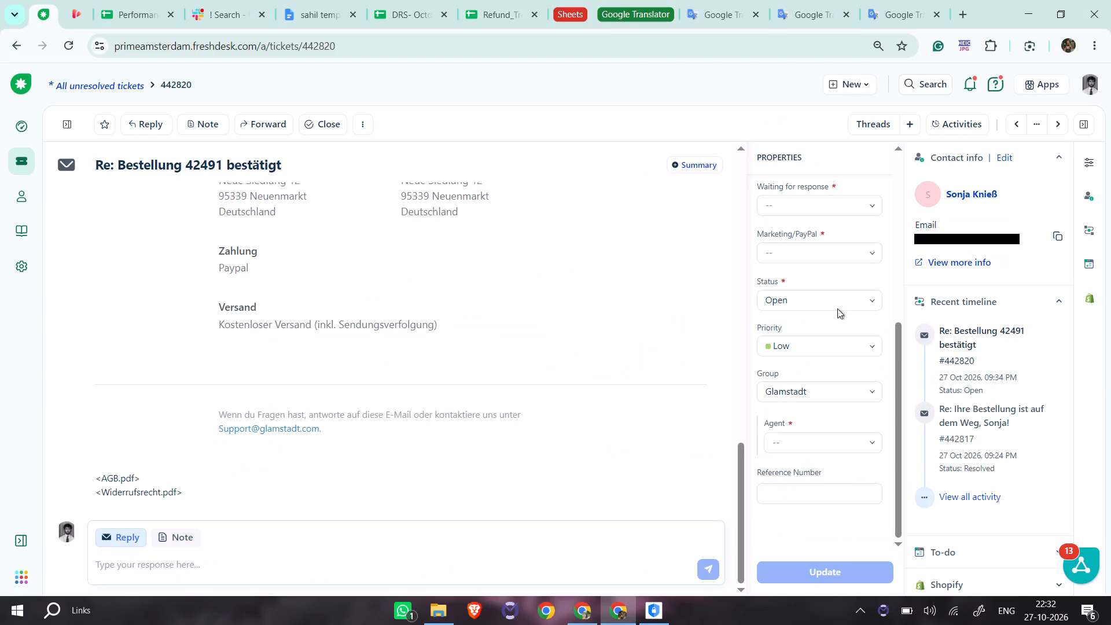
left_click(991, 421)
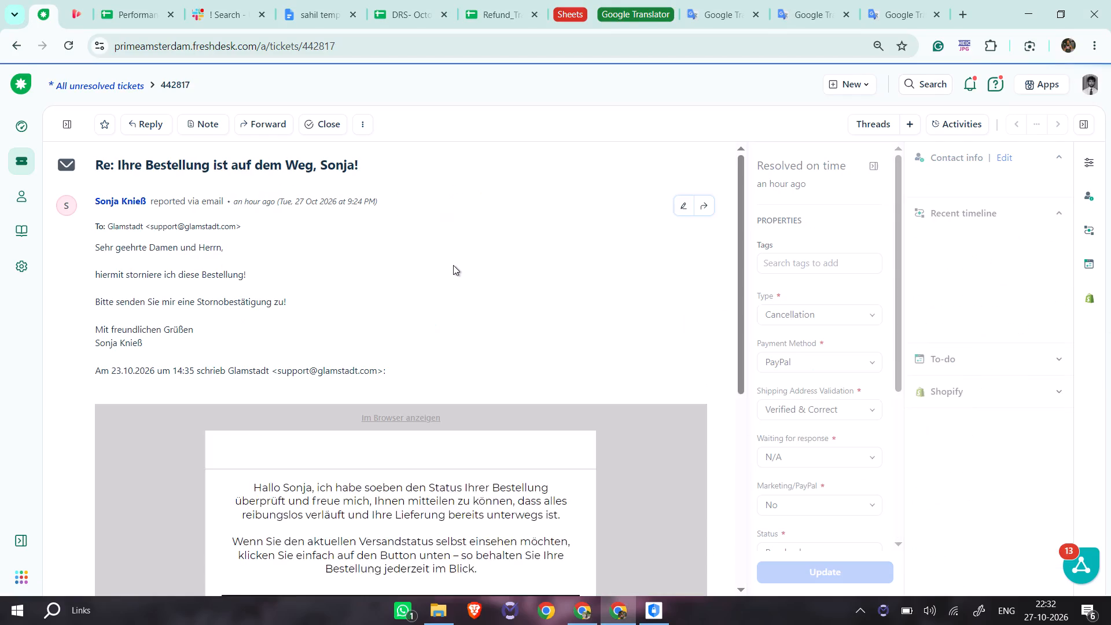
scroll(453, 265, "down", 8)
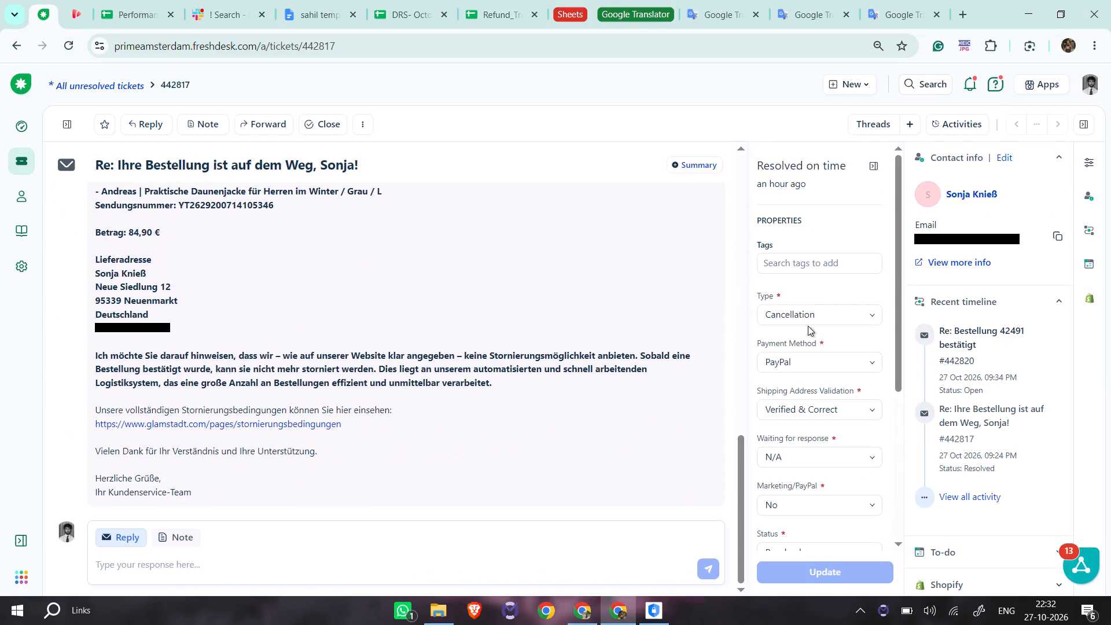
left_click(969, 337)
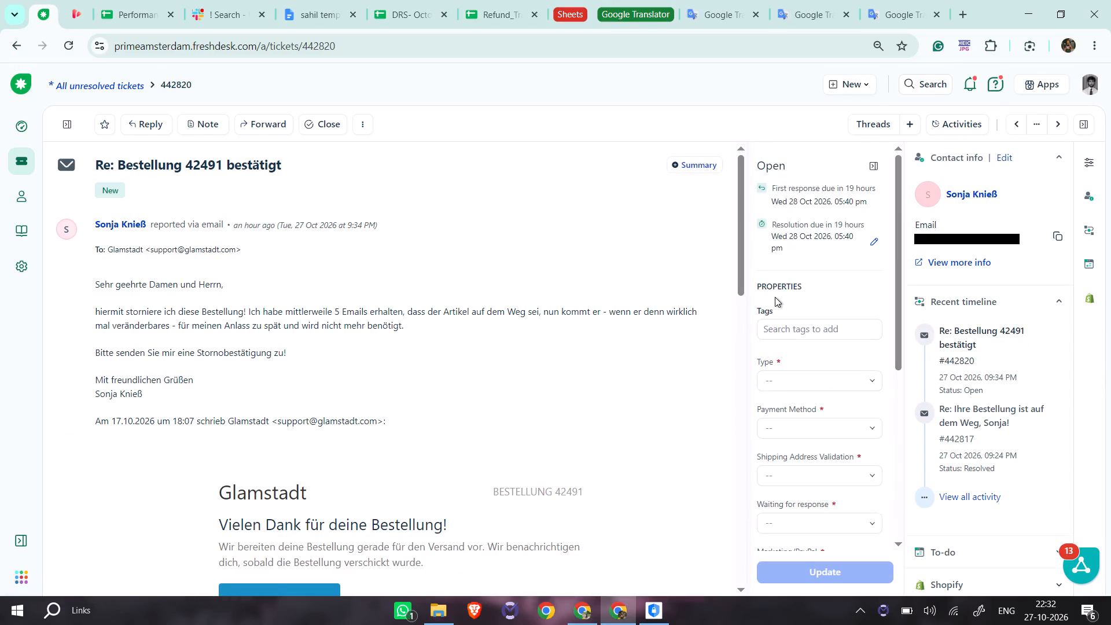
Translate ticket #442820 into English to read the customer's message, and restore the original language.
scroll(775, 297, "up", 1)
right_click(639, 319)
left_click(712, 521)
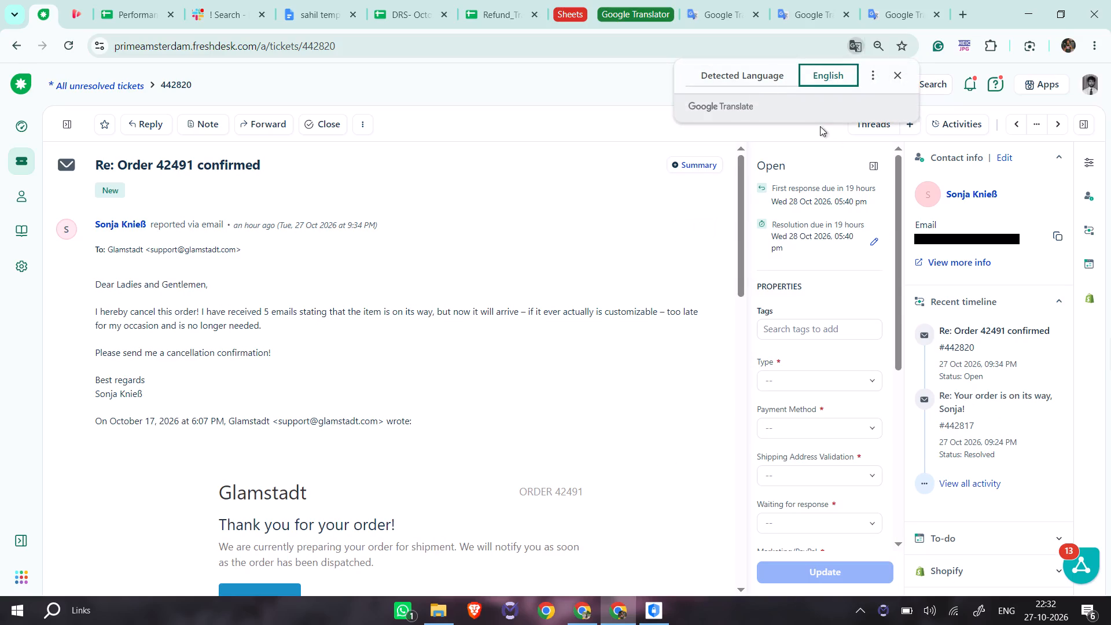
left_click(741, 72)
left_click(550, 245)
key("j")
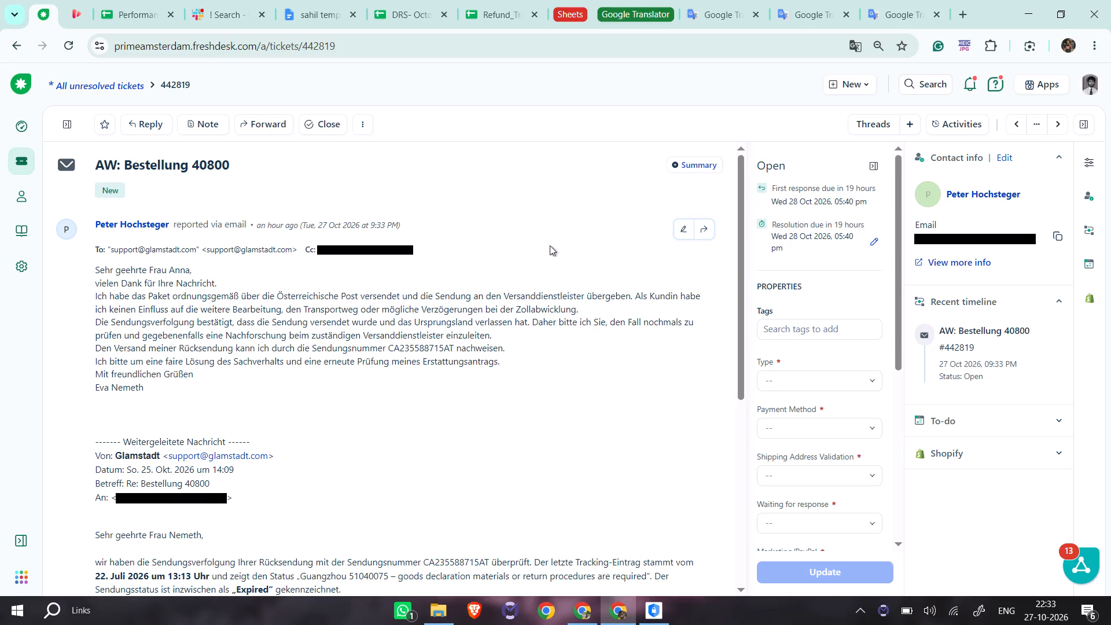
scroll(550, 245, "down", 3)
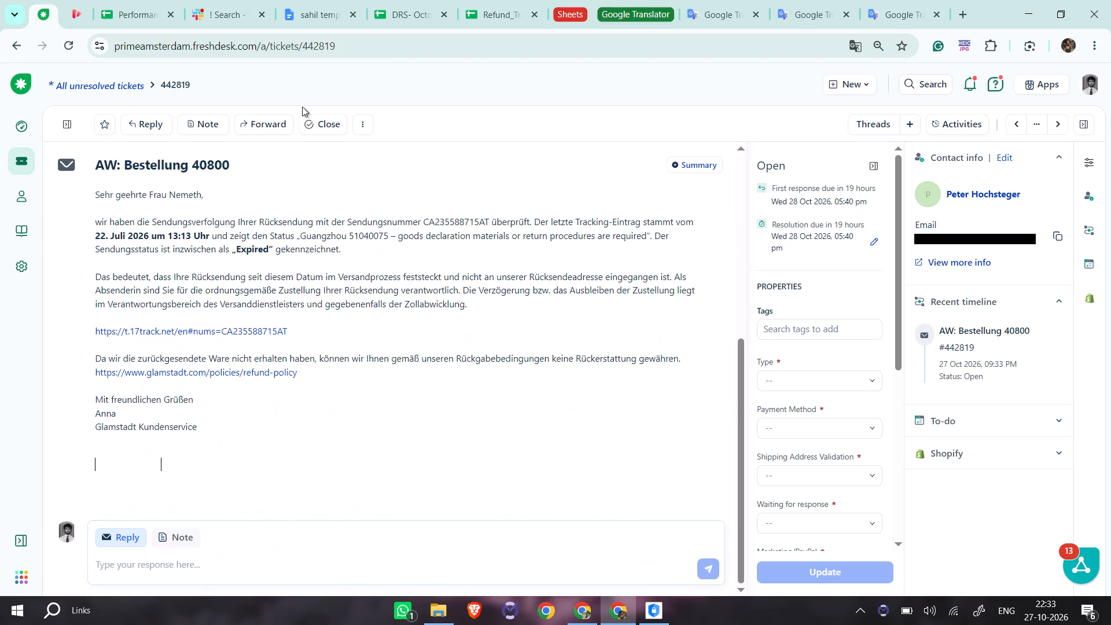
Return to the unresolved tickets list, look through the customer-responded tickets, and open #442633 about Bestellung #19450.
left_click(30, 156)
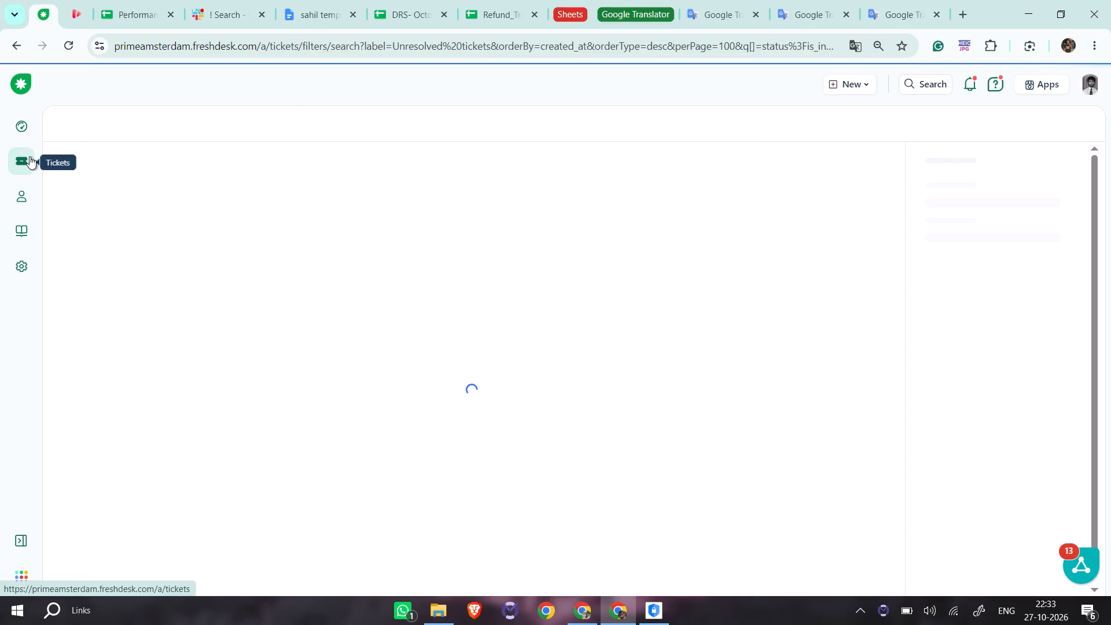
scroll(292, 321, "down", 3)
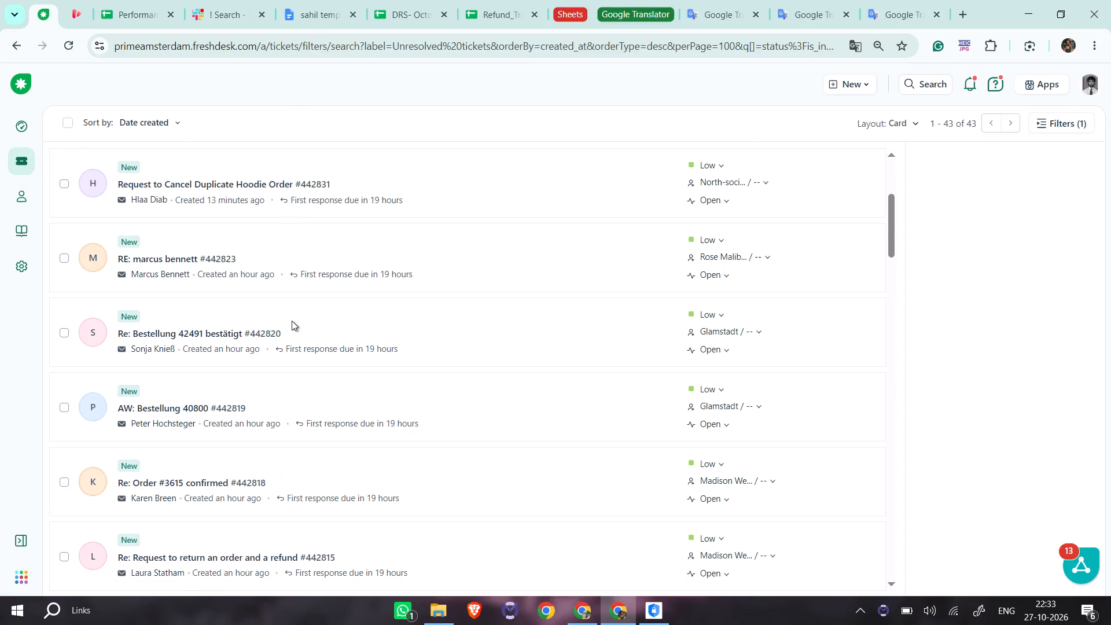
scroll(292, 321, "down", 2)
scroll(413, 363, "down", 2)
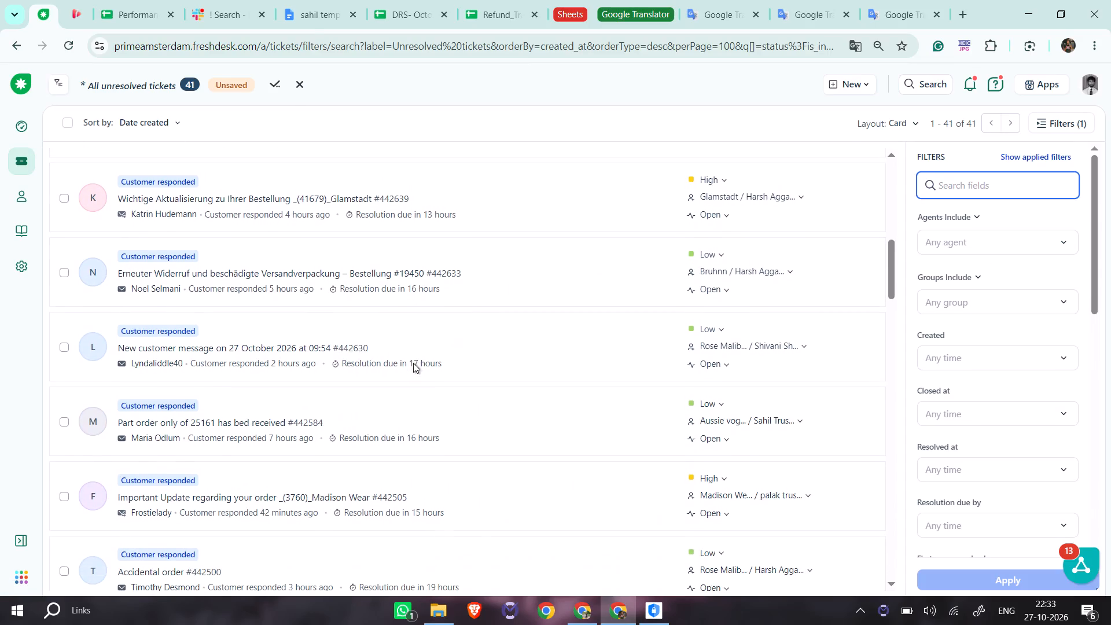
scroll(352, 291, "up", 1)
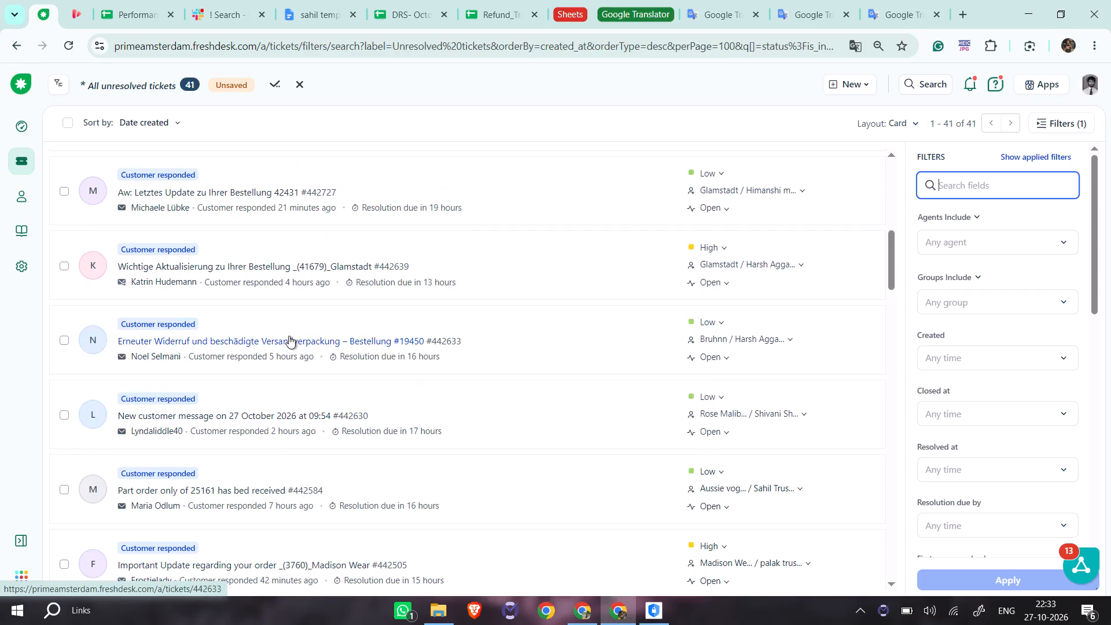
left_click(289, 336)
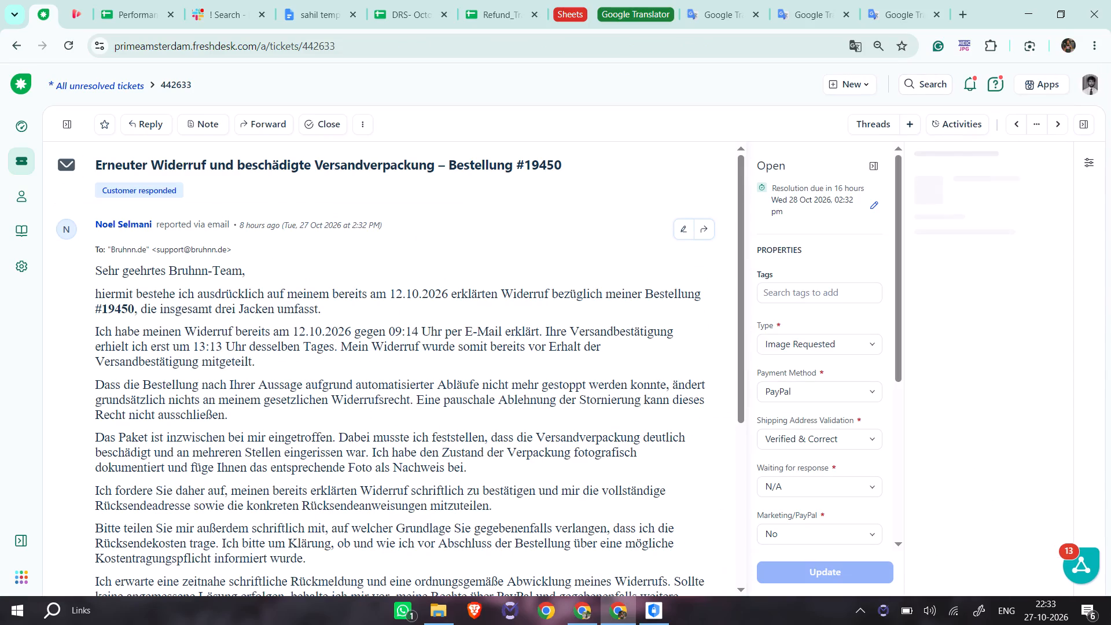
Move on through the Rose Malibu ticket #442630 and the Aussie Vogue ticket #442584, reading the latest customer messages.
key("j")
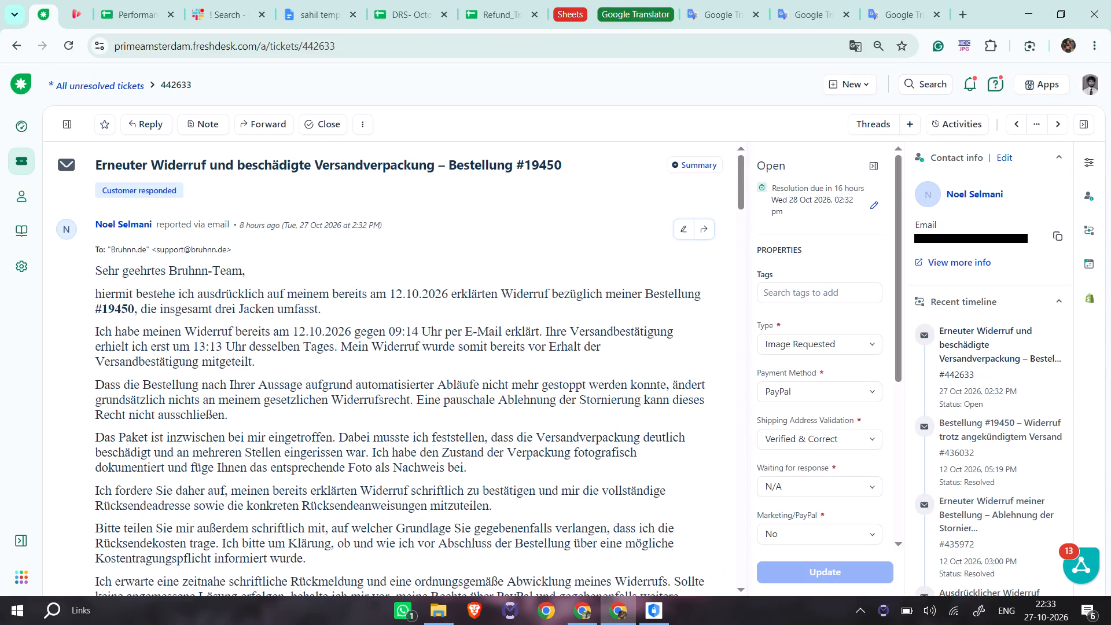
left_click(520, 333)
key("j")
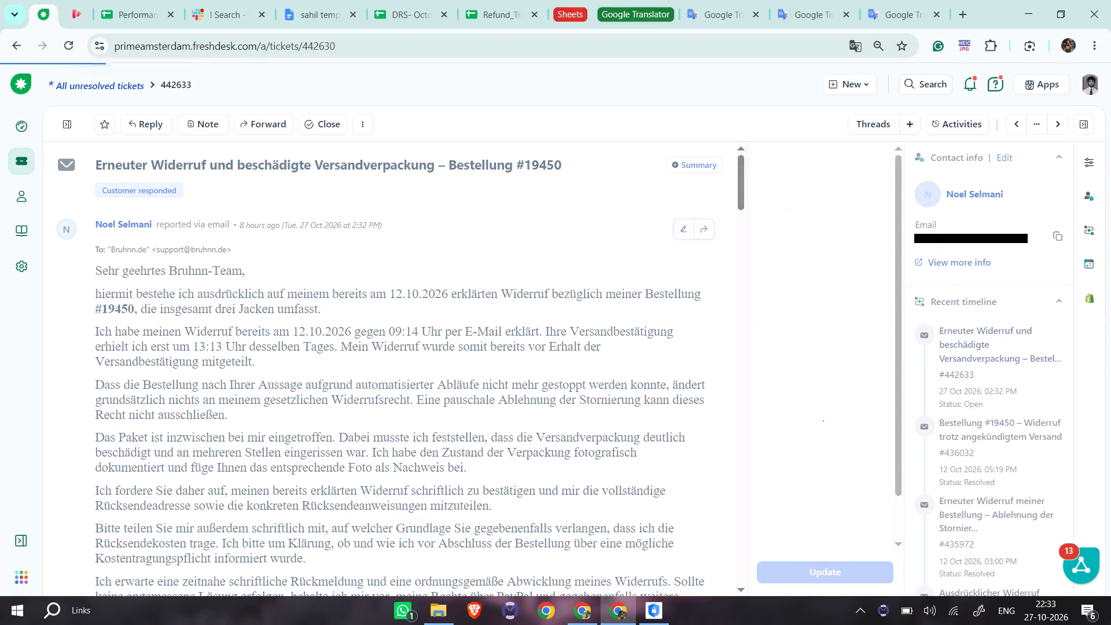
scroll(387, 338, "down", 10)
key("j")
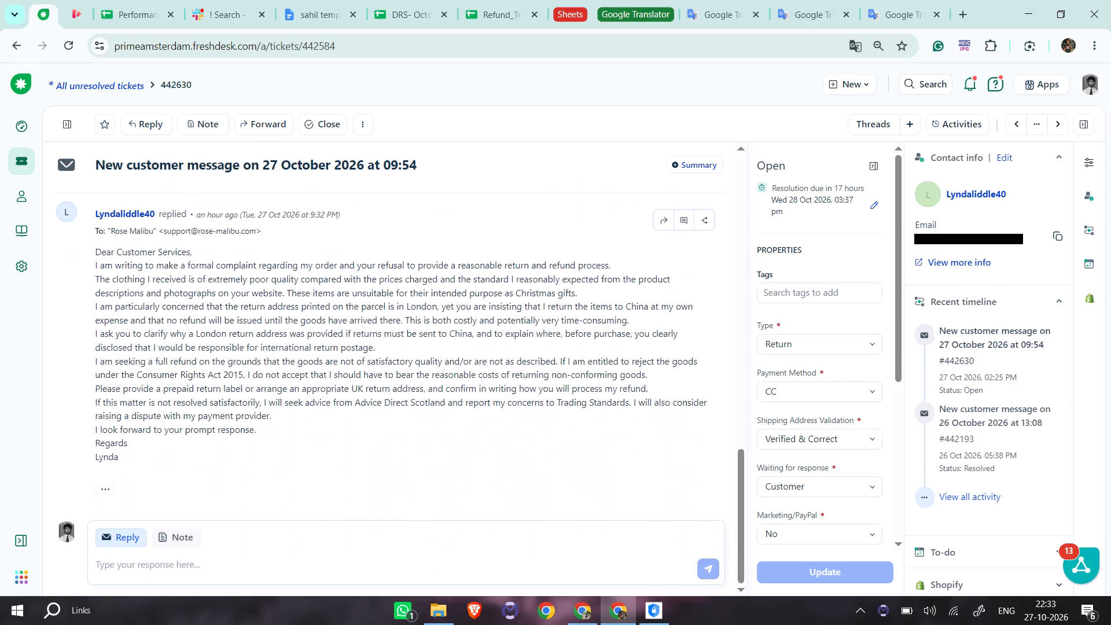
scroll(457, 356, "down", 6)
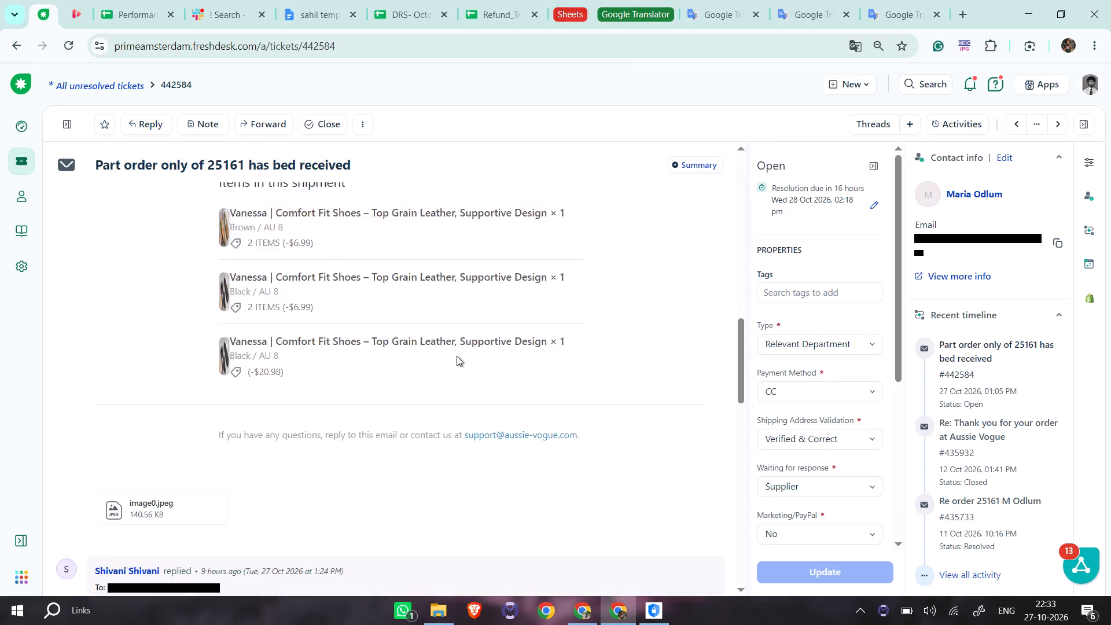
scroll(457, 356, "down", 5)
Continue through the Madison Wear order 3760 ticket and the "Accidental order" ticket, reading the customers' latest replies.
left_click(457, 356)
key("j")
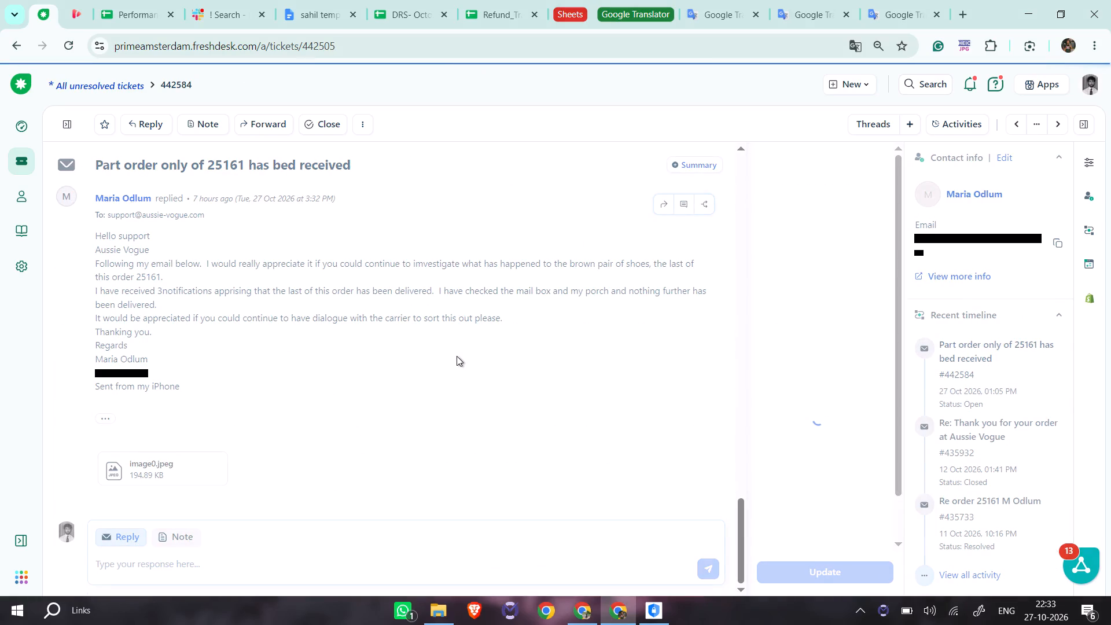
scroll(457, 356, "down", 6)
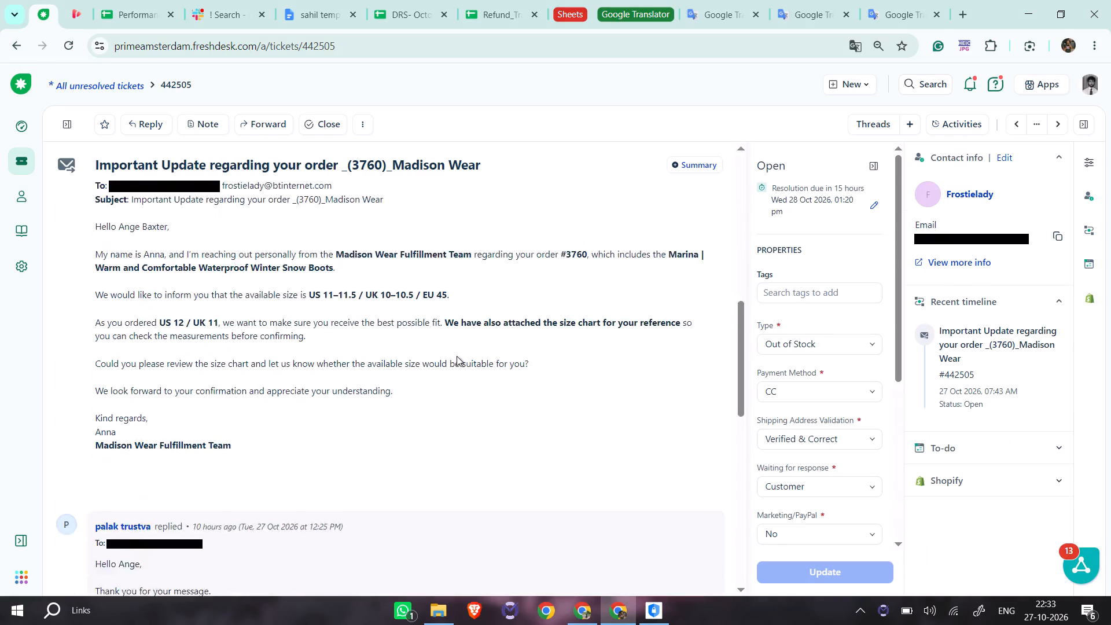
scroll(457, 356, "down", 4)
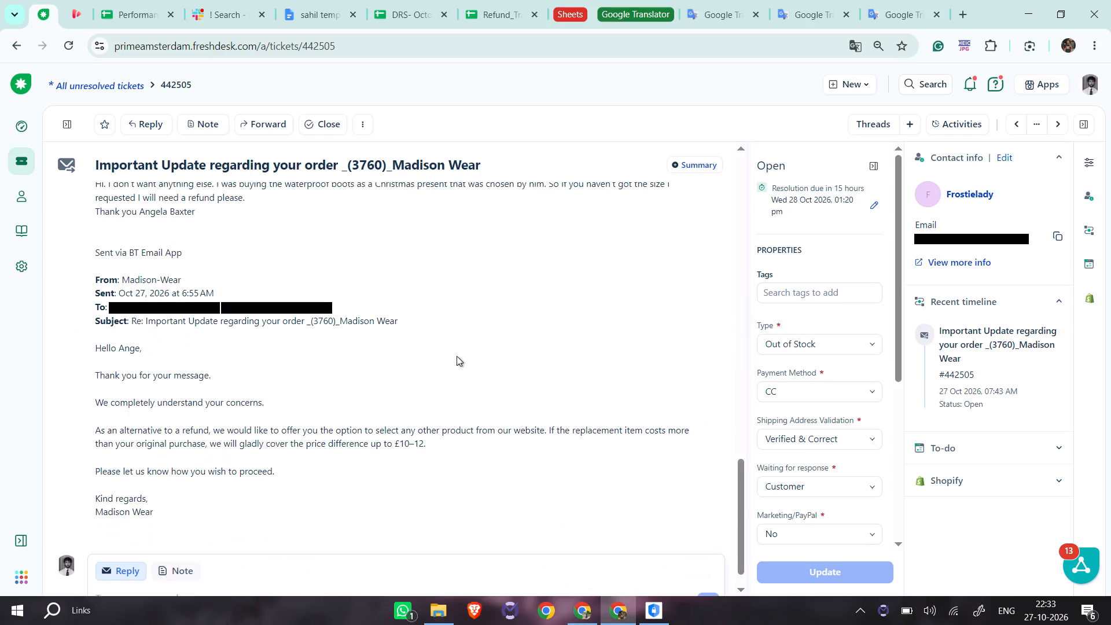
scroll(457, 356, "up", 2)
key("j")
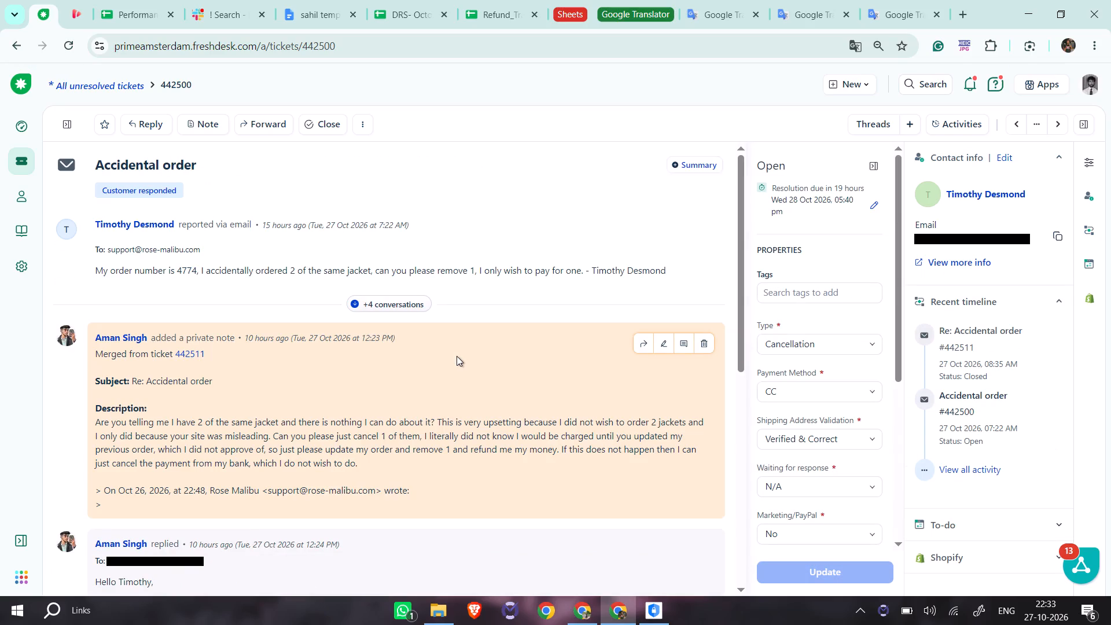
scroll(457, 356, "down", 5)
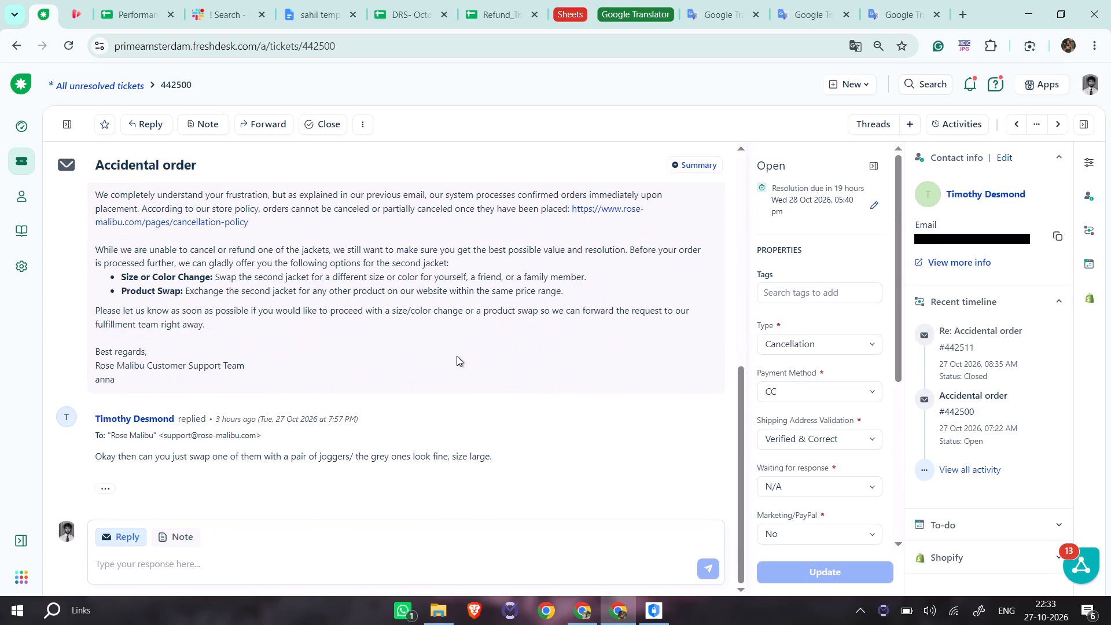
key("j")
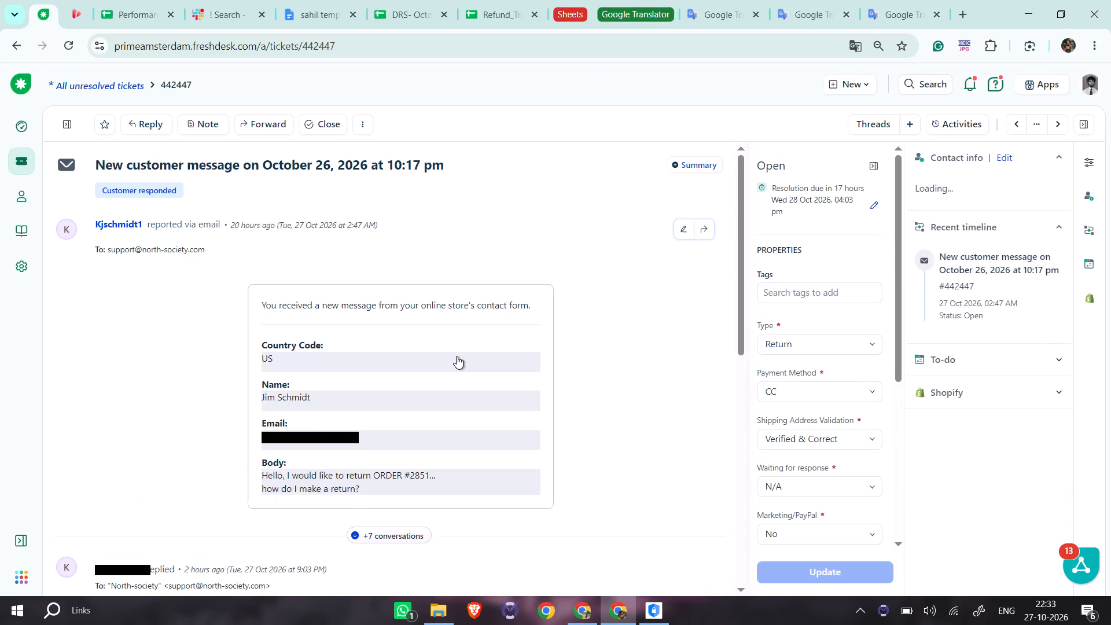
scroll(457, 356, "down", 6)
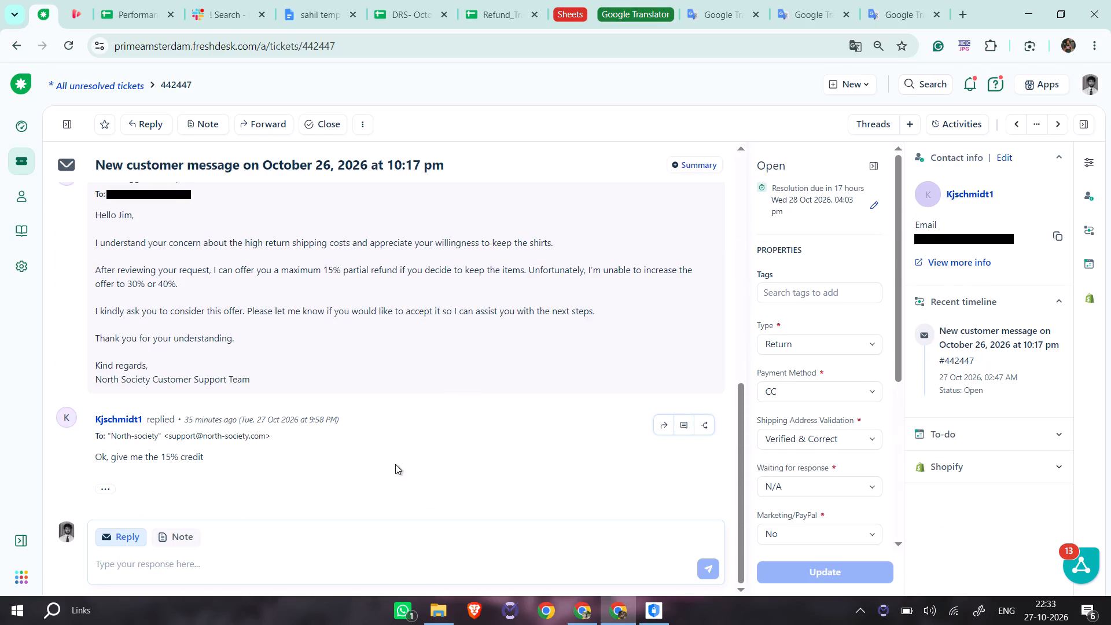
scroll(406, 437, "up", 5)
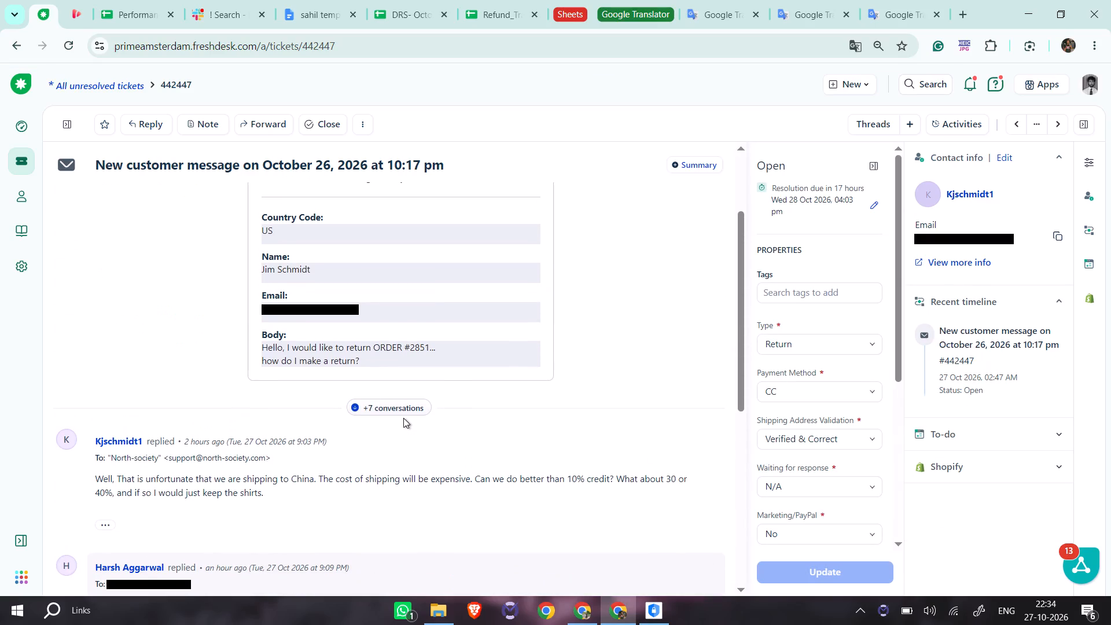
left_click(405, 411)
scroll(805, 433, "down", 5)
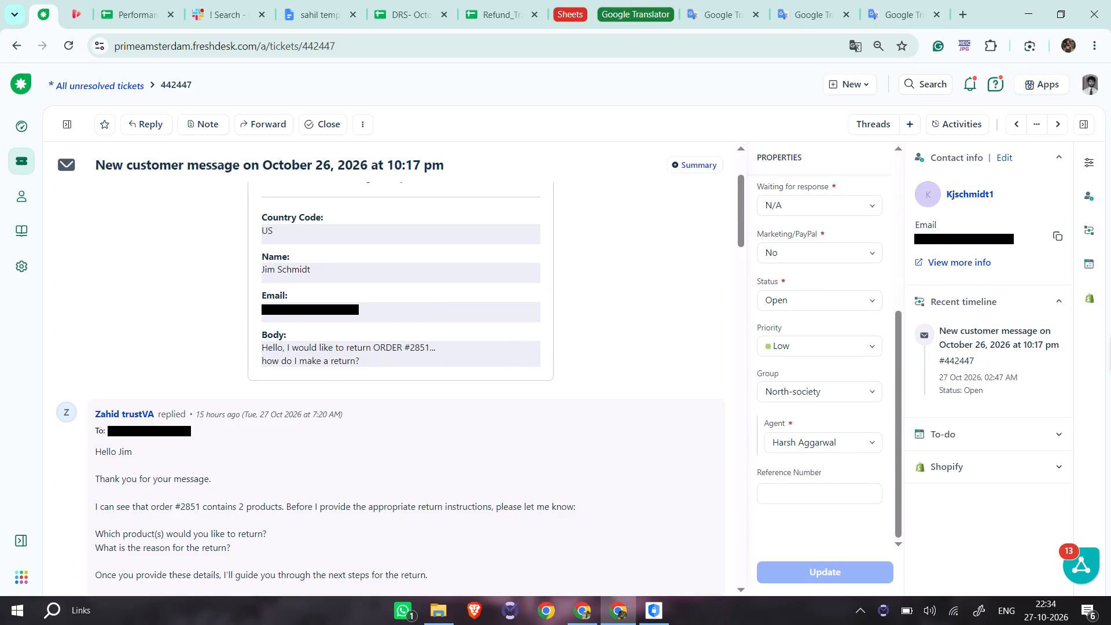
double_click(1062, 236)
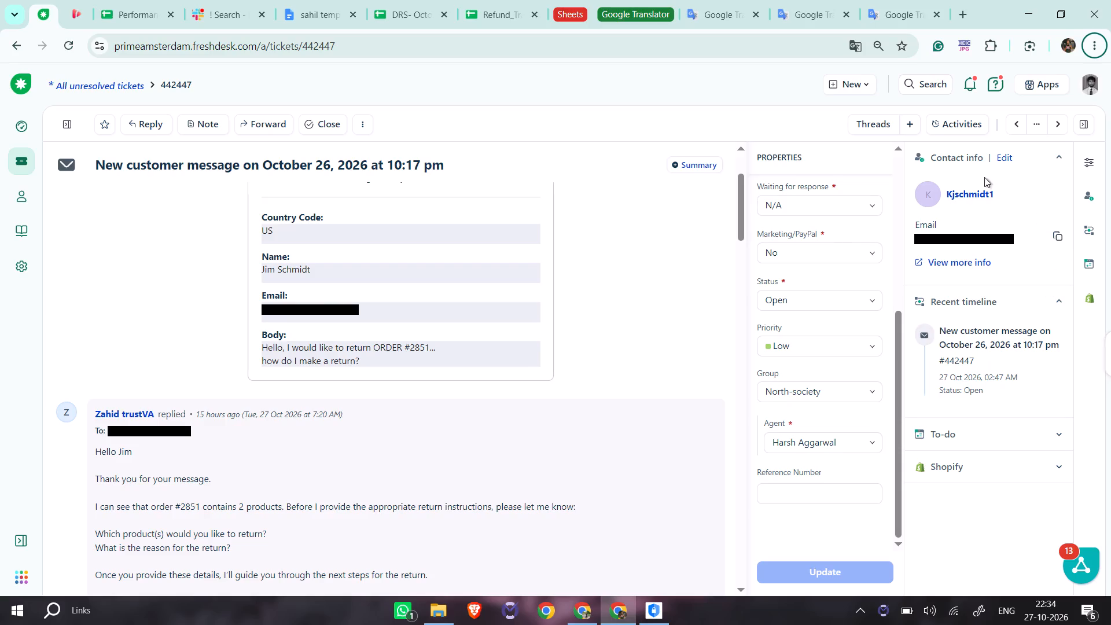
key("alt+Tab")
left_click(825, 21)
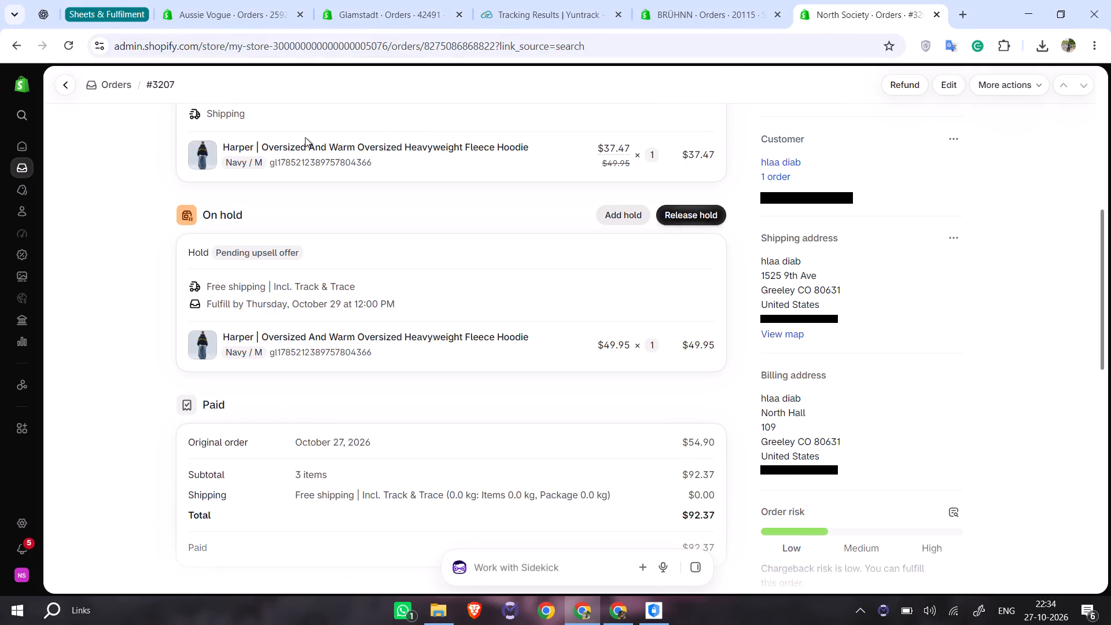
left_click(32, 123)
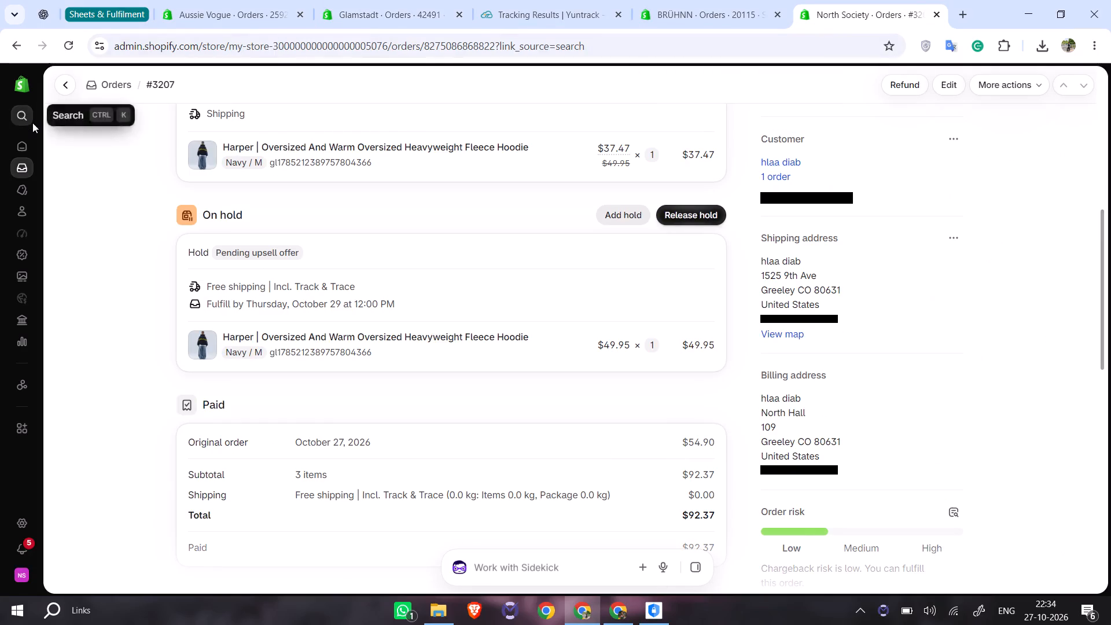
key("ctrl+v")
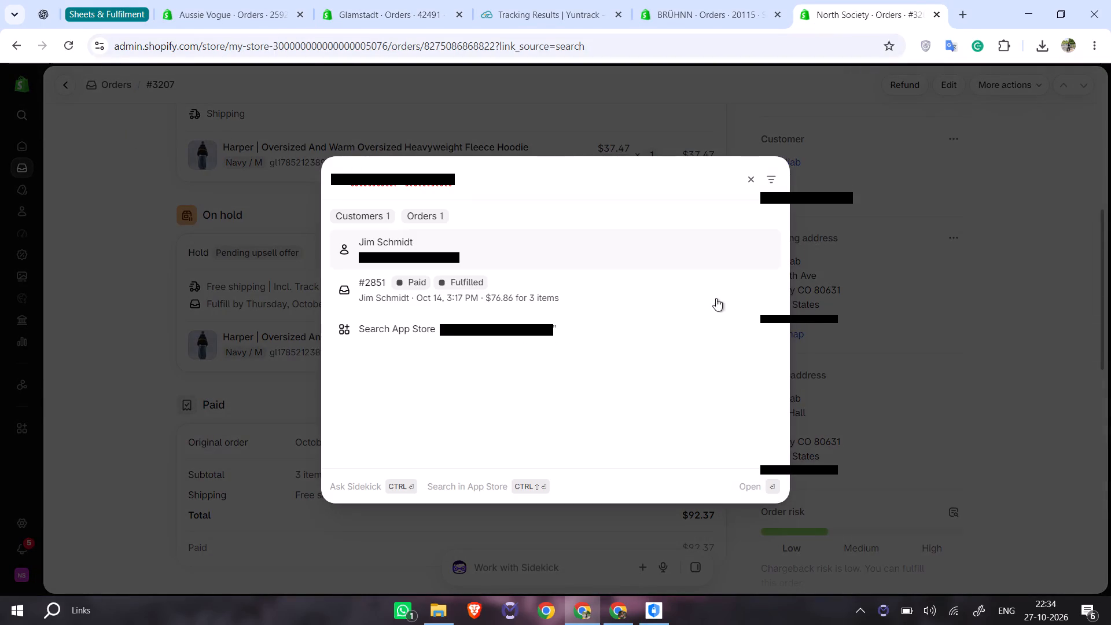
left_click(580, 300)
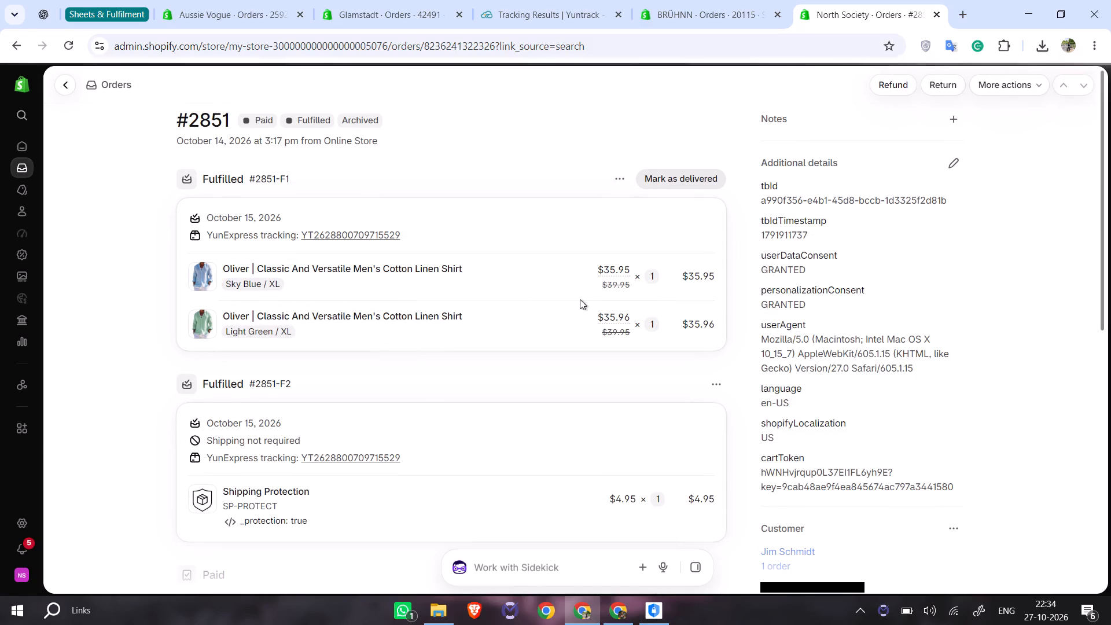
key("ctrl+f")
key("ctrl+v")
key("ctrl+f")
key("ctrl+v")
key("ctrl+f")
key("ctrl+v")
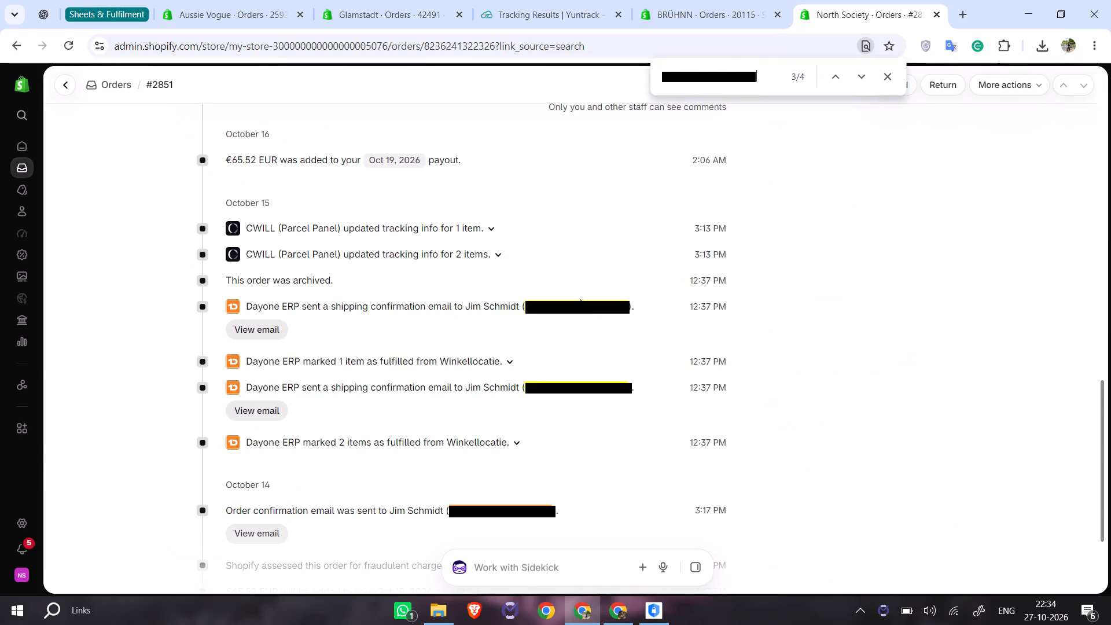
key("alt+Tab")
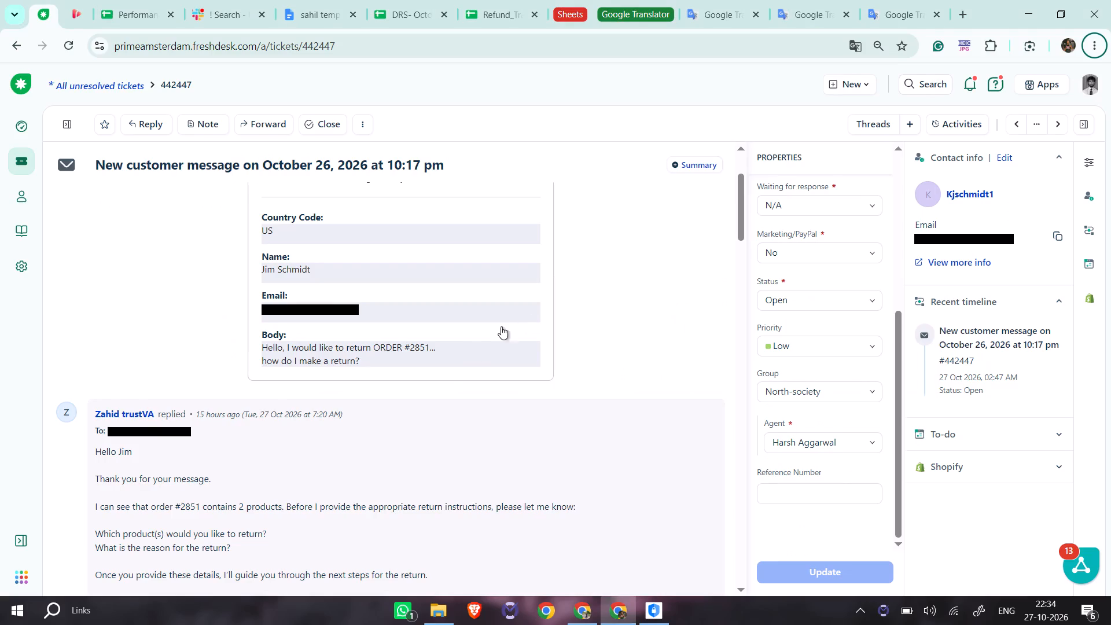
scroll(447, 372, "down", 3)
scroll(341, 448, "down", 2)
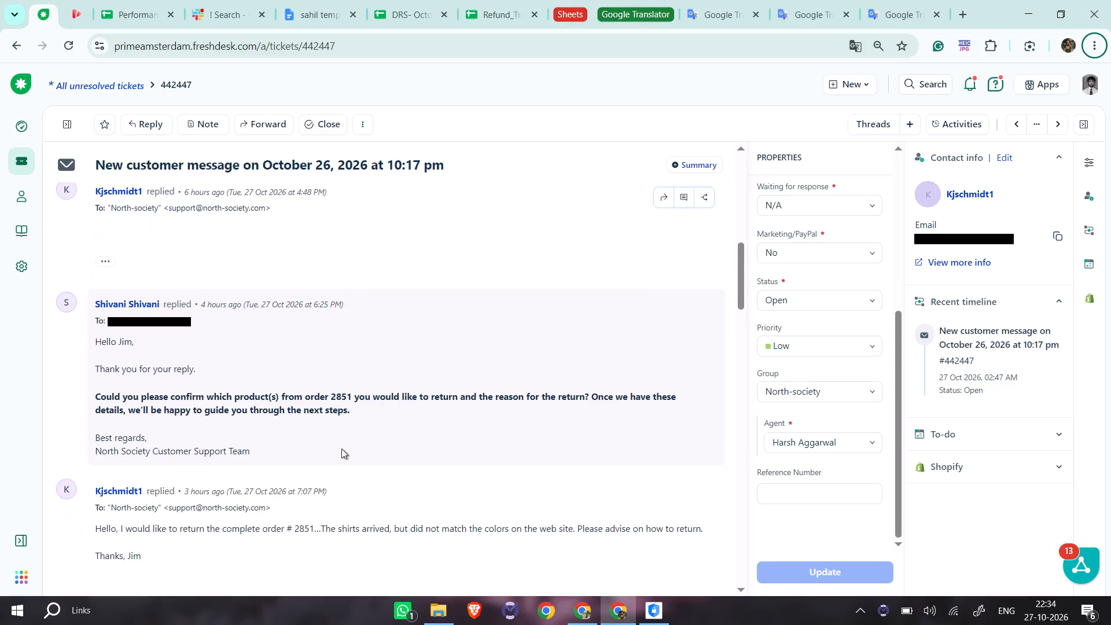
scroll(341, 448, "down", 1)
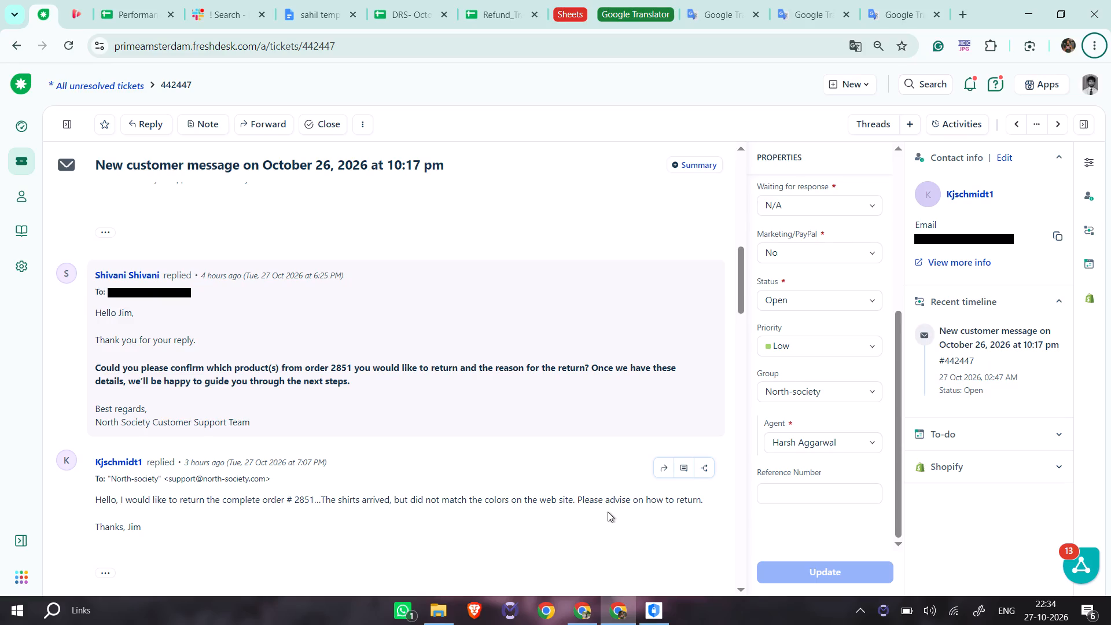
scroll(608, 512, "down", 4)
scroll(480, 488, "down", 3)
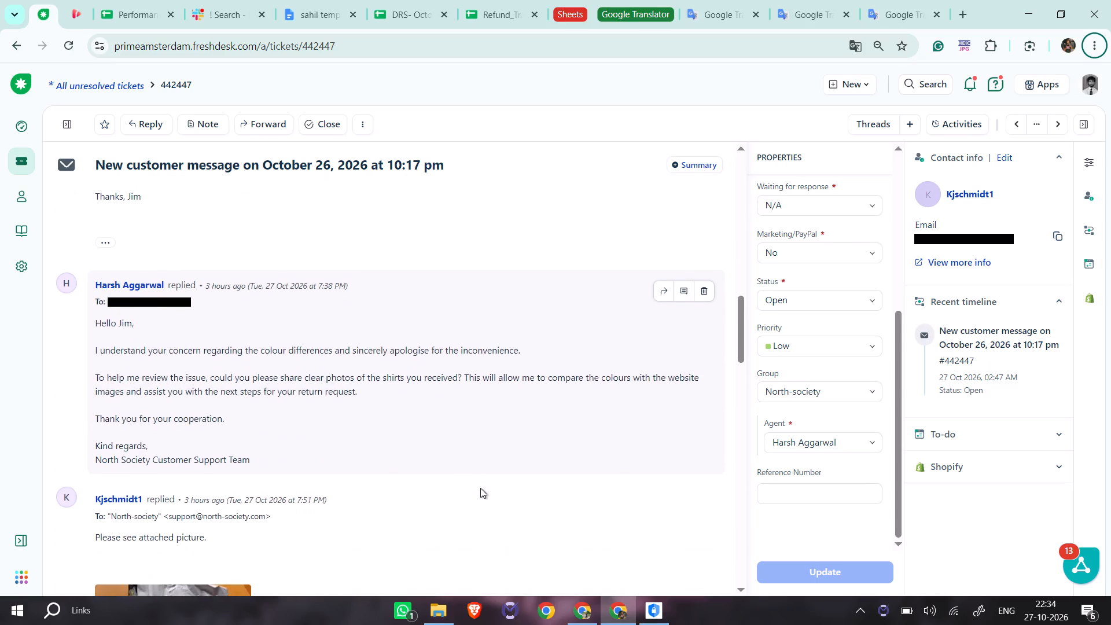
scroll(480, 488, "down", 12)
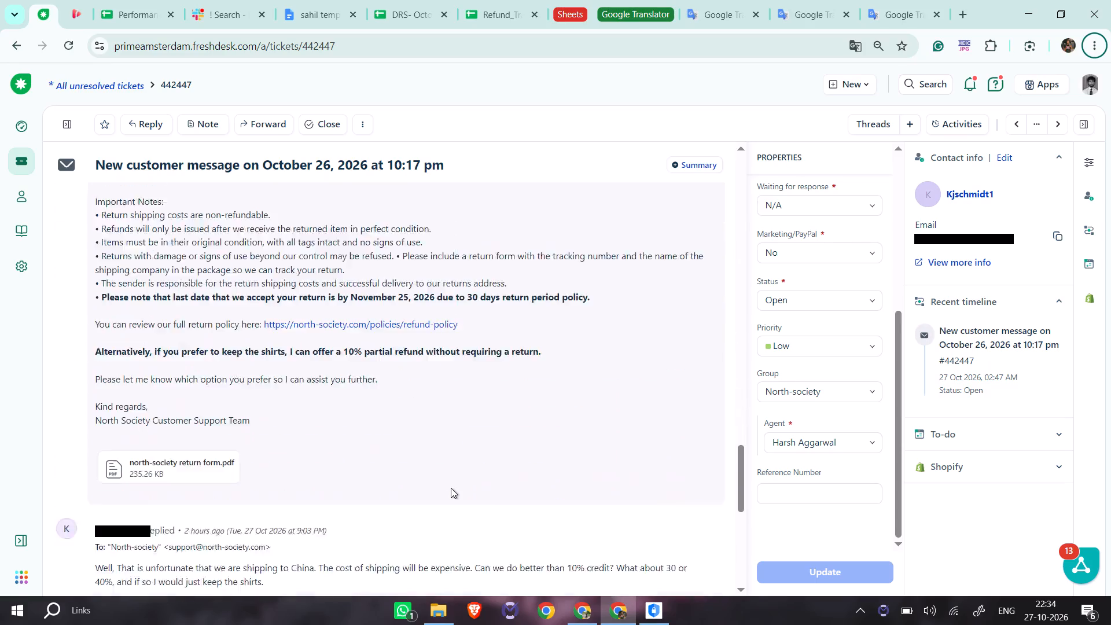
scroll(451, 488, "down", 4)
key("alt+Tab")
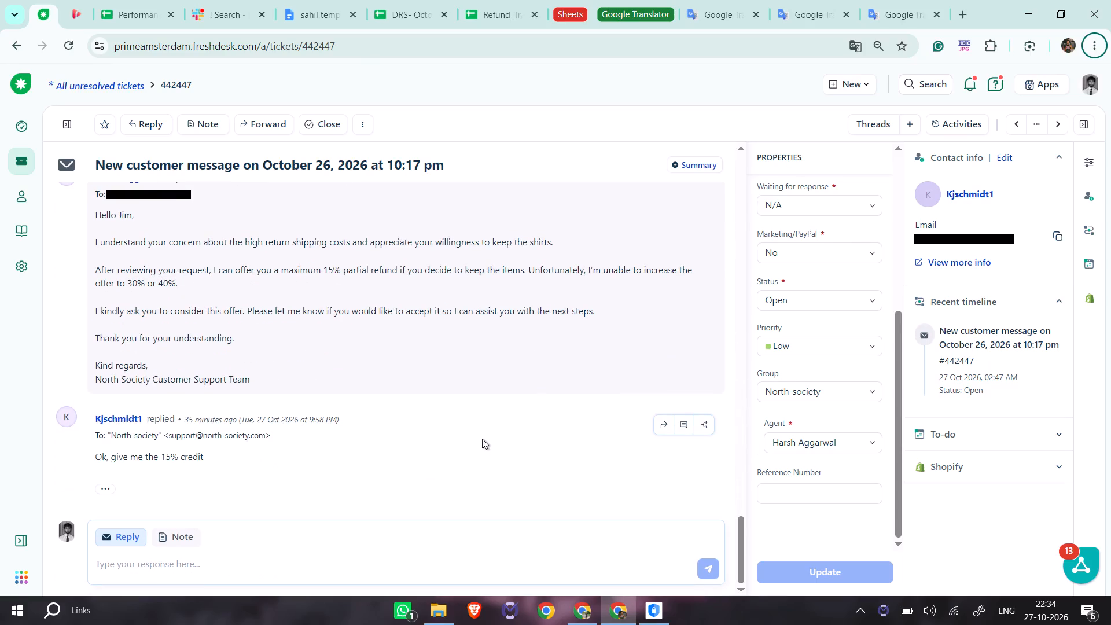
scroll(474, 389, "up", 3)
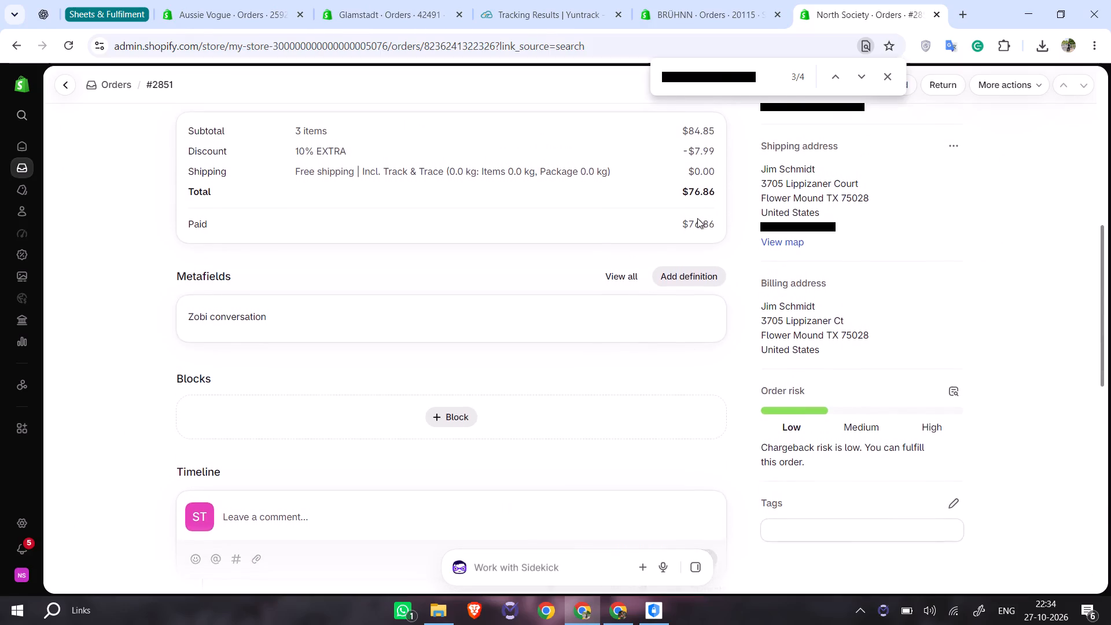
double_click(697, 226)
key("ctrl+c")
key("ctrl+c")
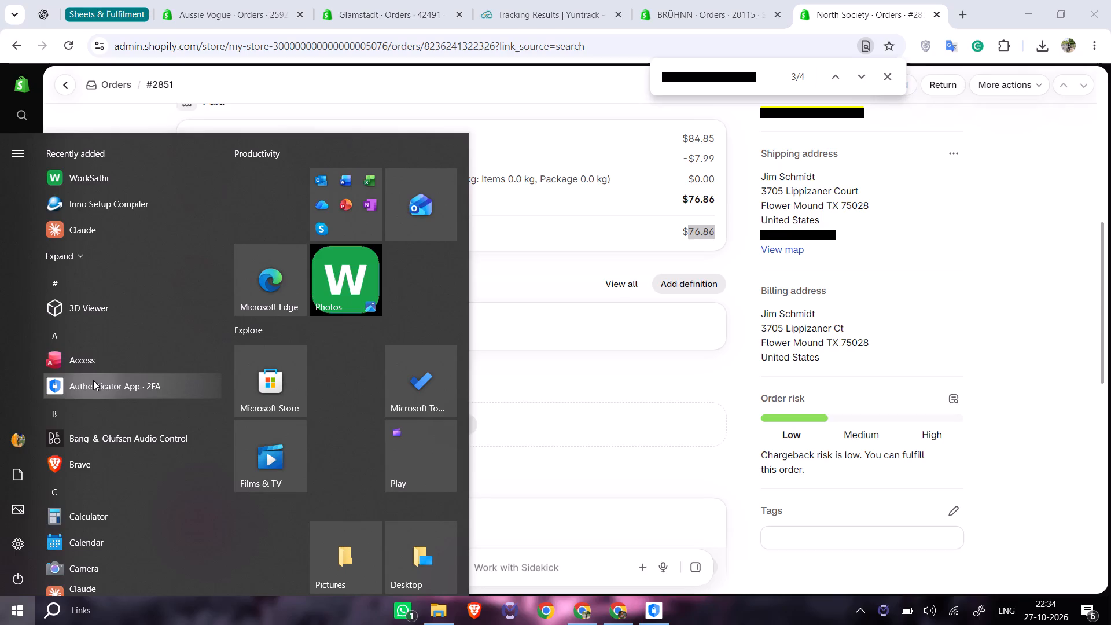
left_click(127, 516)
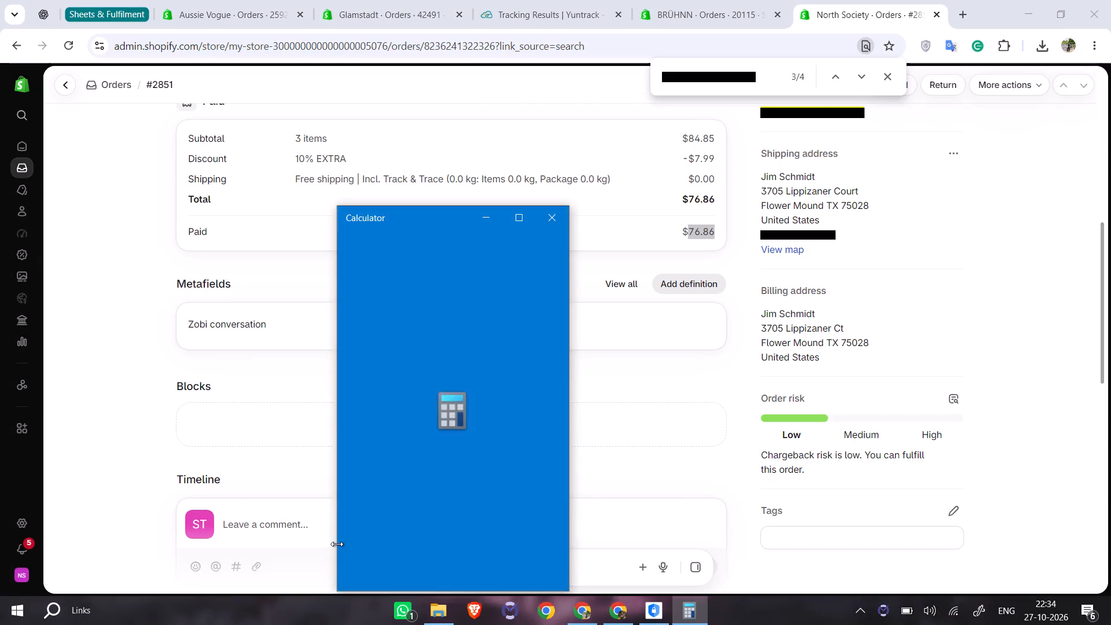
key("ctrl+v")
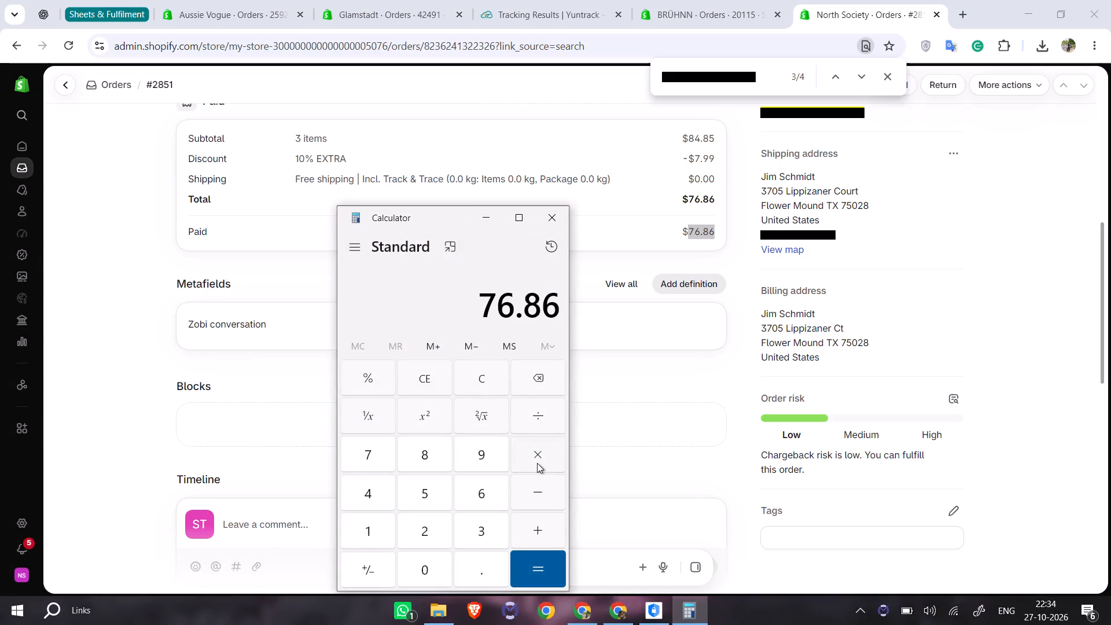
left_click(537, 463)
left_click(477, 561)
left_click(371, 535)
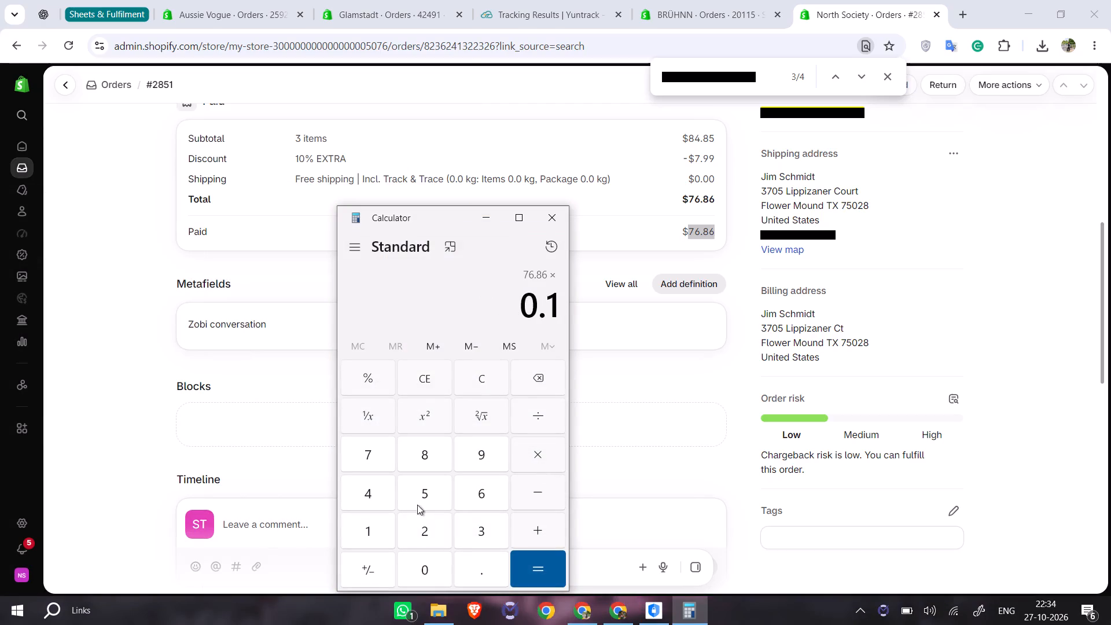
left_click(426, 498)
left_click(532, 569)
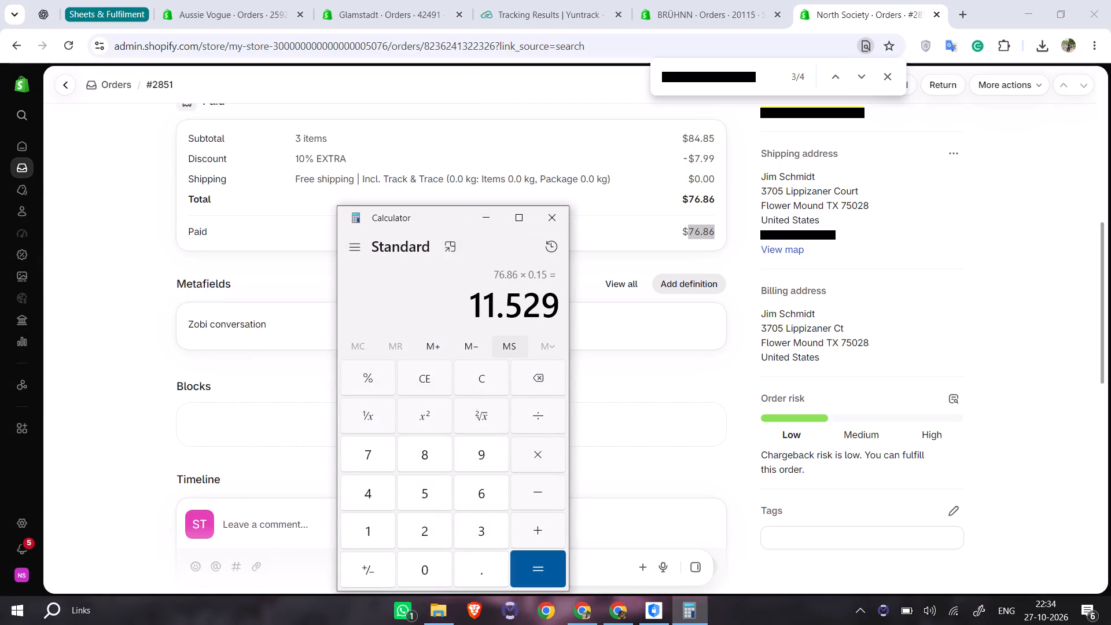
Copy the calculated refund amount as 11.52, leaving out the third decimal.
left_click_drag(539, 300, 455, 307)
key("ctrl+c")
key("ctrl+c")
key("ctrl+c")
key("ctrl+c")
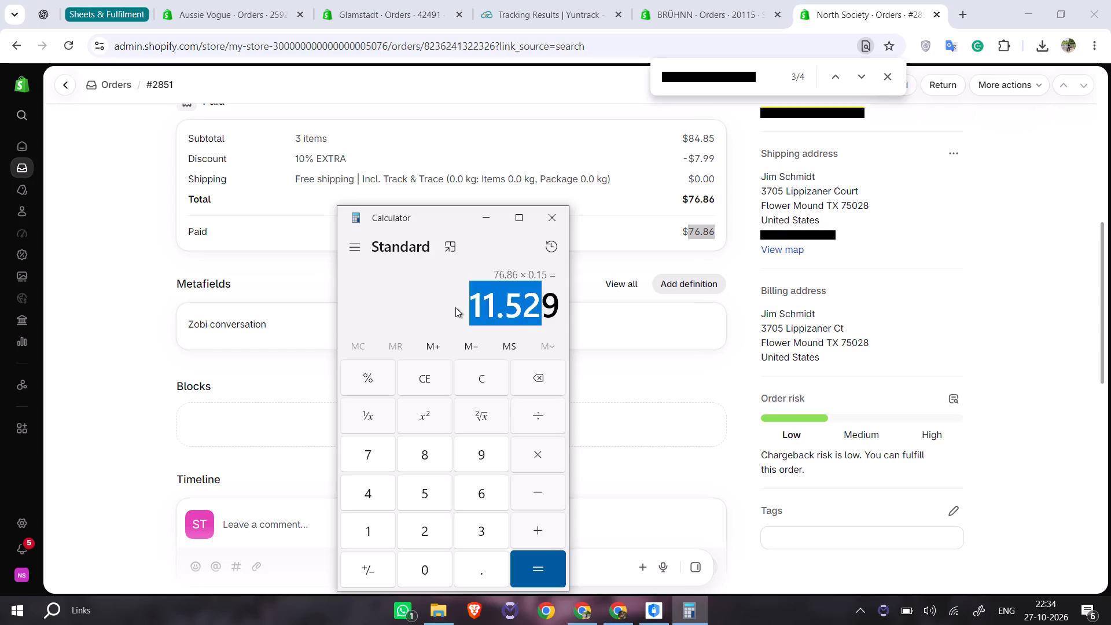
key("ctrl+c")
key("ctrl+c")
left_click(592, 380)
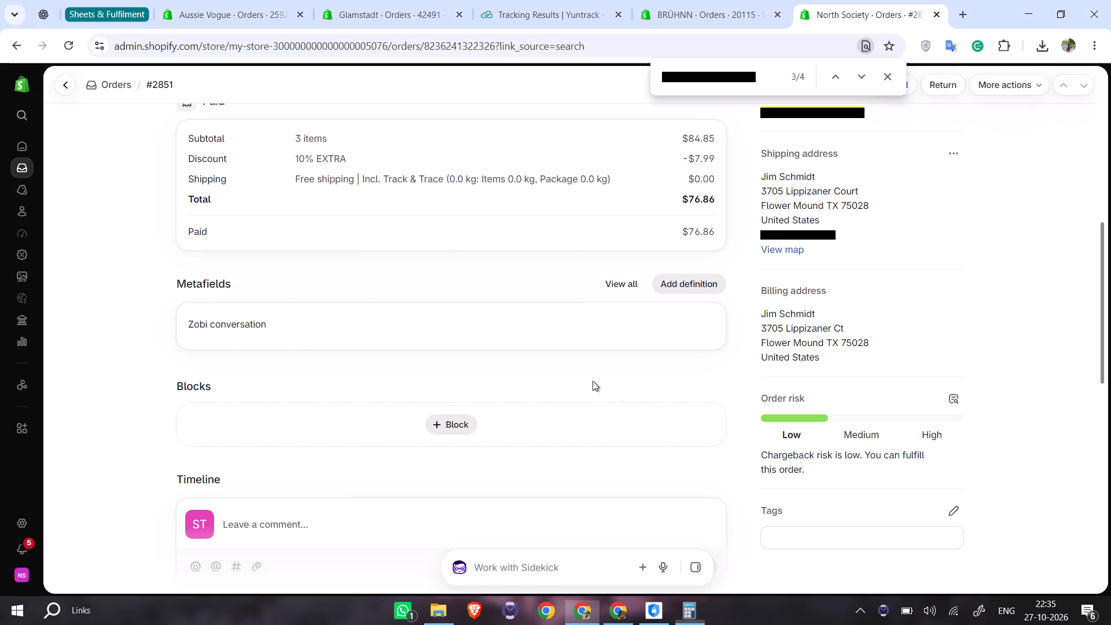
Switch to the Refund_Tracker sheet and enter 11.52 as the native refund amount in the first empty row.
key("alt+Tab")
key("alt+Tab")
left_click(507, 0)
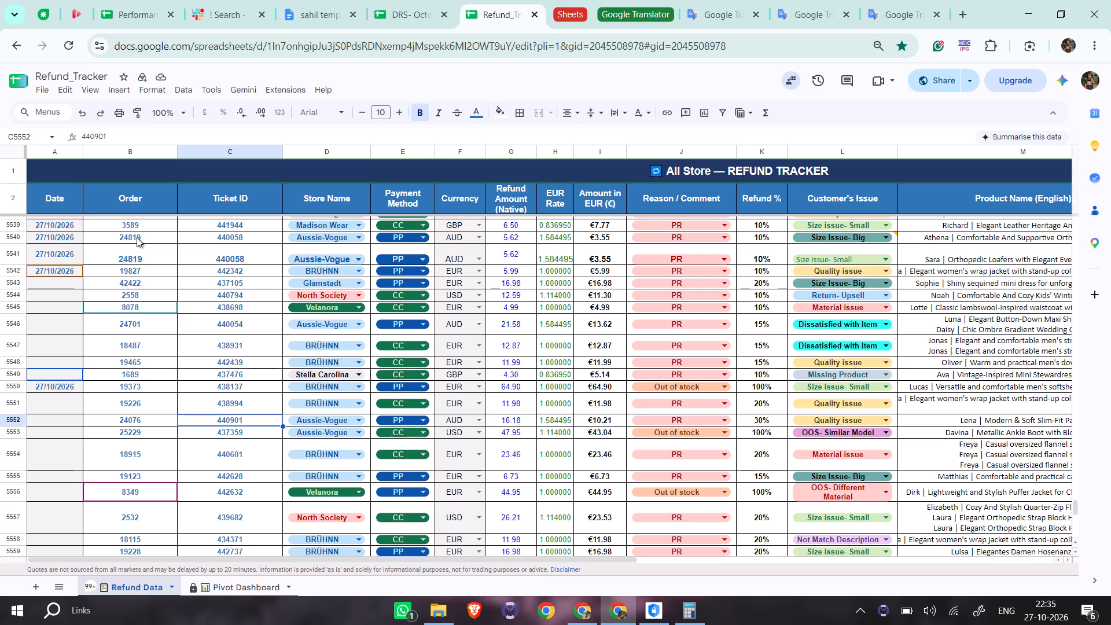
left_click(137, 435)
key("ctrl+Down")
key("ctrl+Down")
key("ctrl+Down")
key("ctrl+Down")
key("ctrl+Down")
key("ctrl+Down")
key("ctrl+Down")
key("ctrl+Down")
key("ctrl+Down")
key("ctrl+Down")
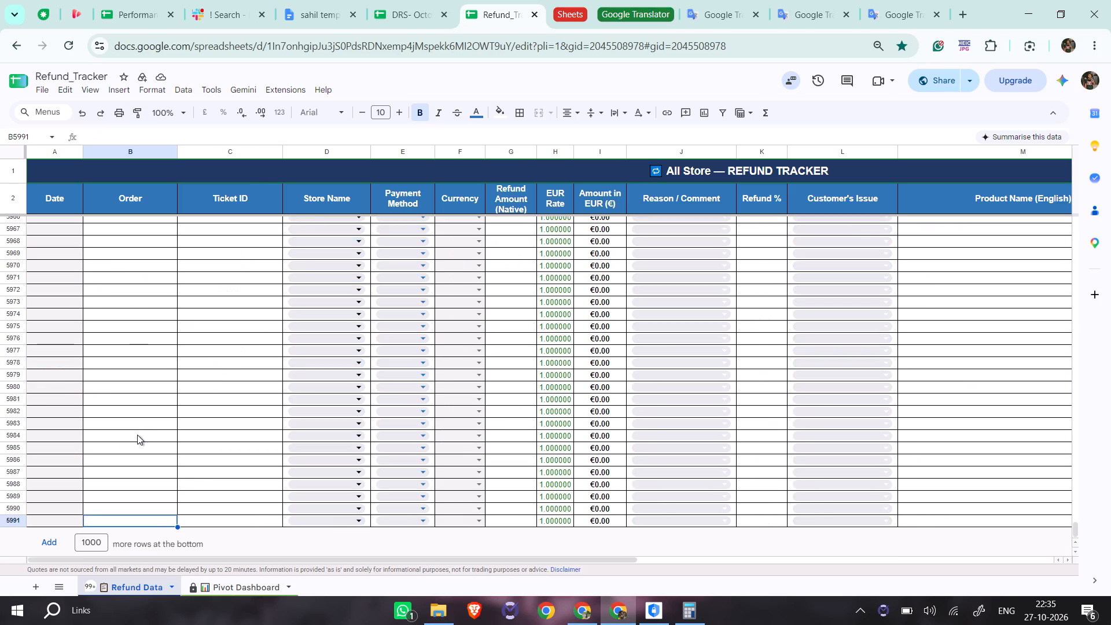
key("ctrl+Up")
key("Down")
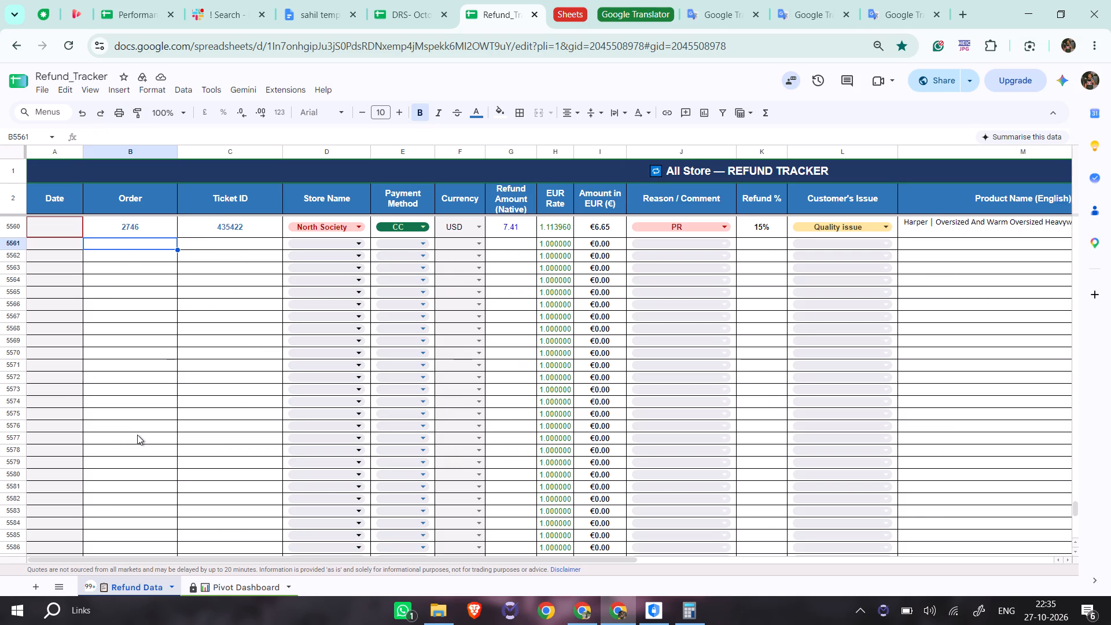
key("Right")
key("Right")
key("Right")
key("Right")
key("Right")
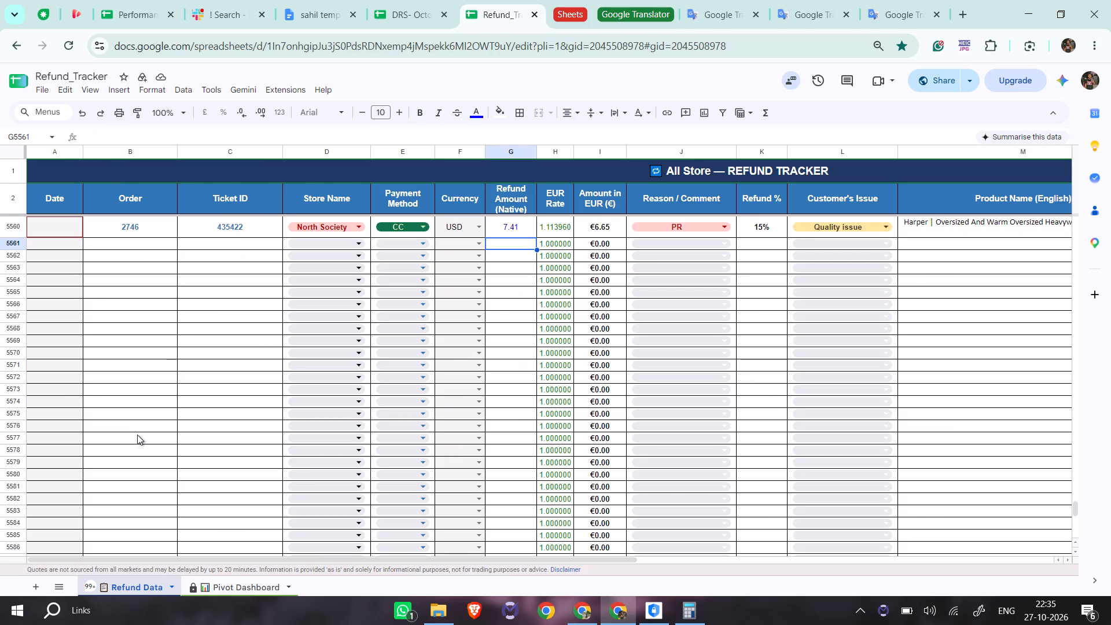
key("ctrl+shift+v")
Fill the new refund row's currency USD, payment method CC and store North Society from the row above.
key("Left")
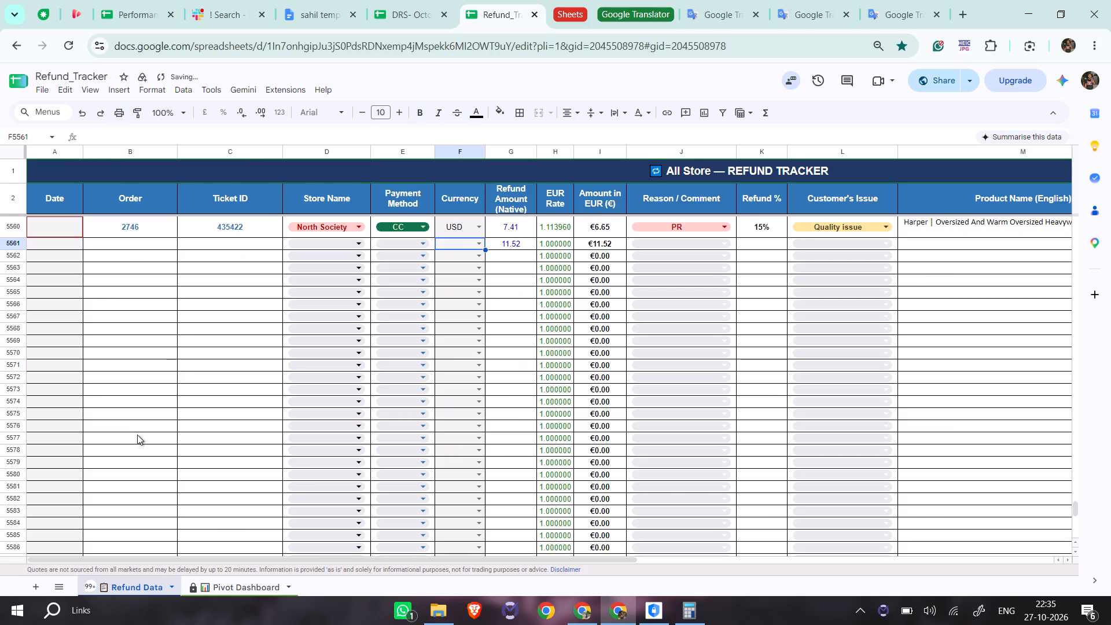
key("ctrl+d")
key("Left")
key("ctrl+d")
key("Left")
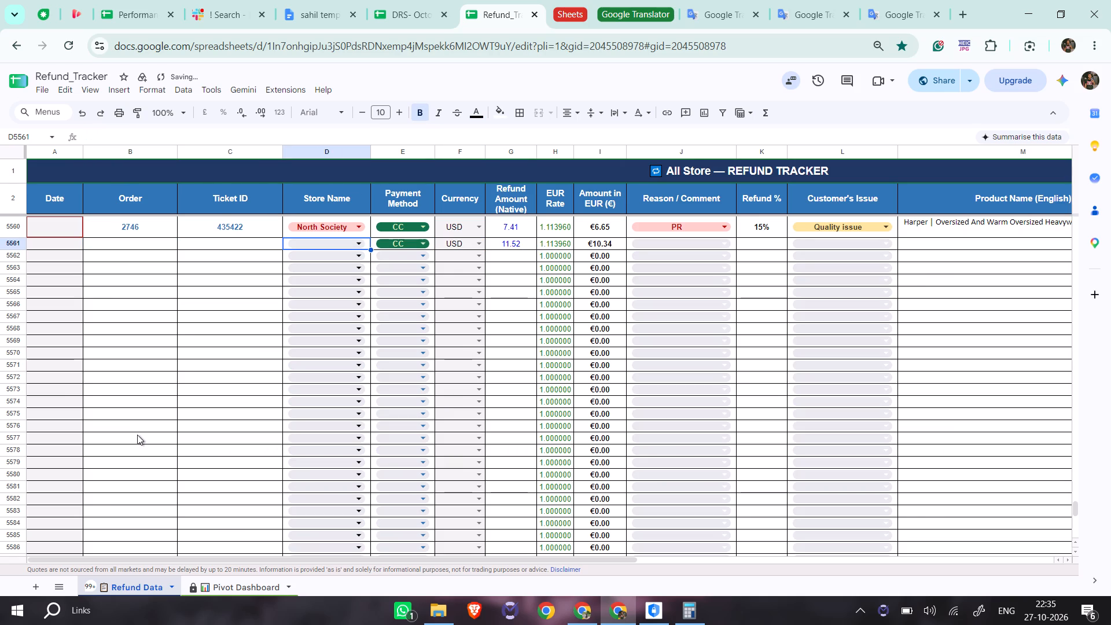
key("ctrl+d")
key("ctrl+d")
key("Left")
key("alt+Tab")
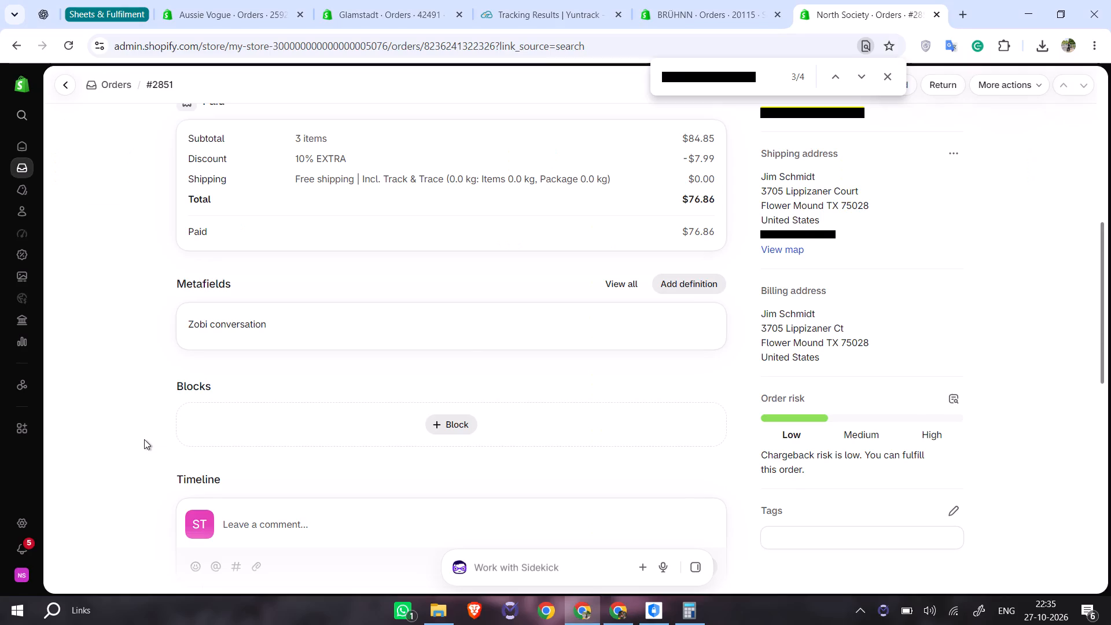
scroll(311, 448, "up", 2)
scroll(454, 161, "up", 2)
double_click(219, 113)
key("ctrl+c")
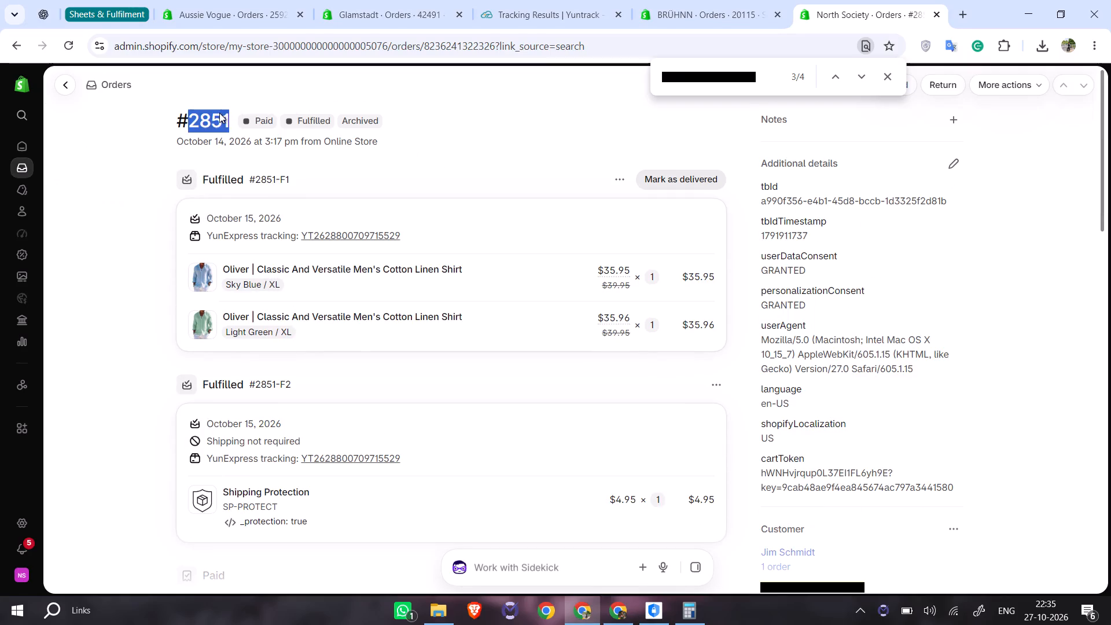
key("alt+Tab")
key("Left")
key("ctrl+shift+v")
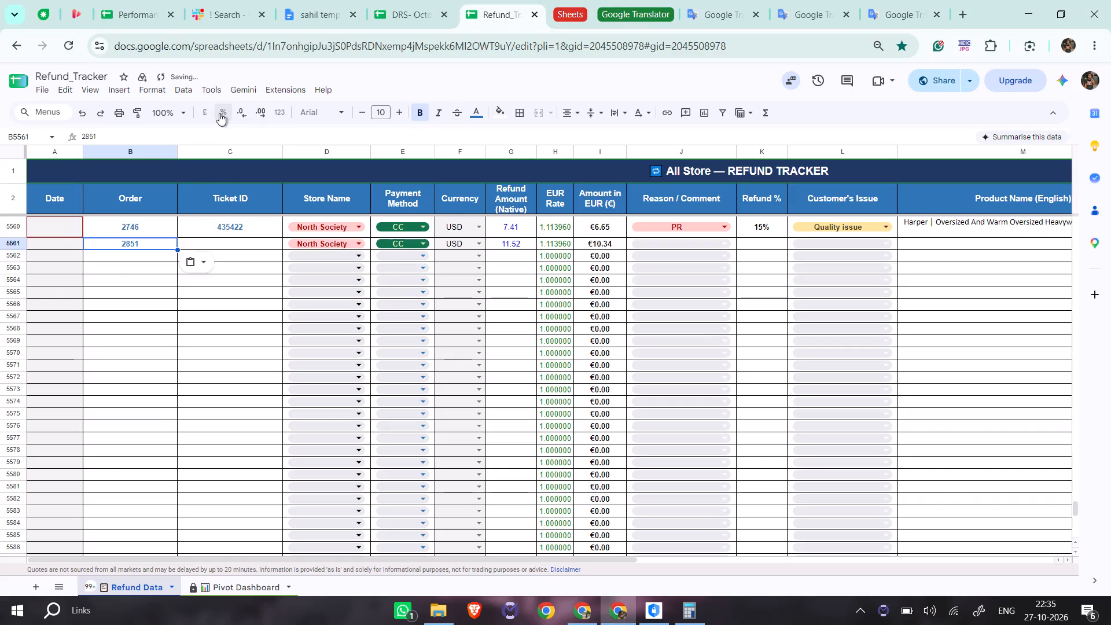
key("Right")
key("ctrl+1")
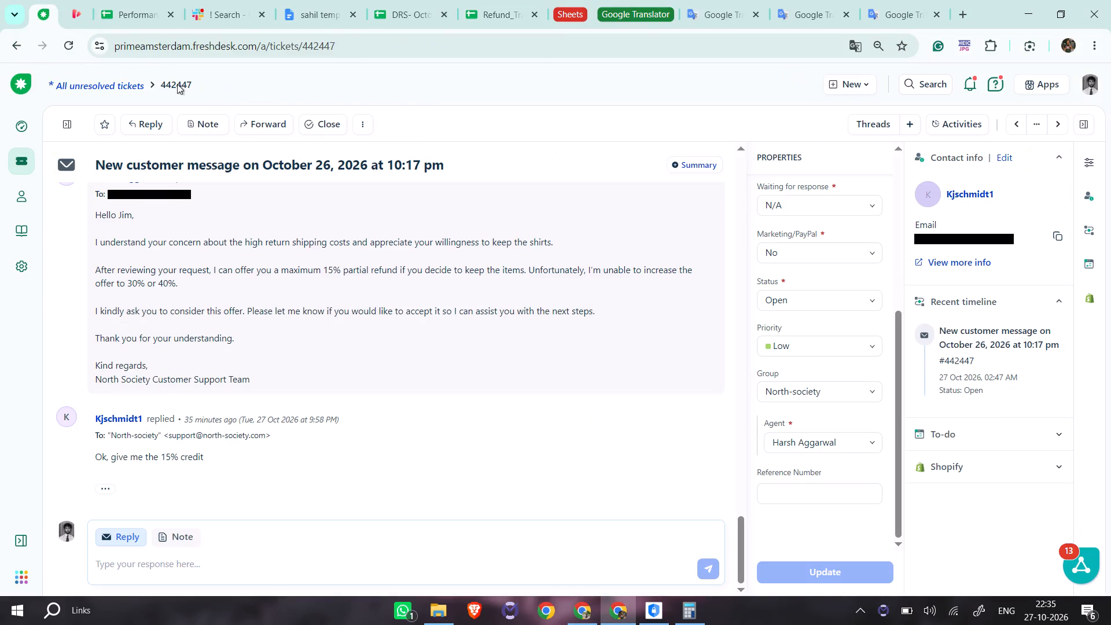
double_click(170, 83)
key("ctrl+c")
key("ctrl+c")
key("ctrl+7")
key("ctrl+shift+v")
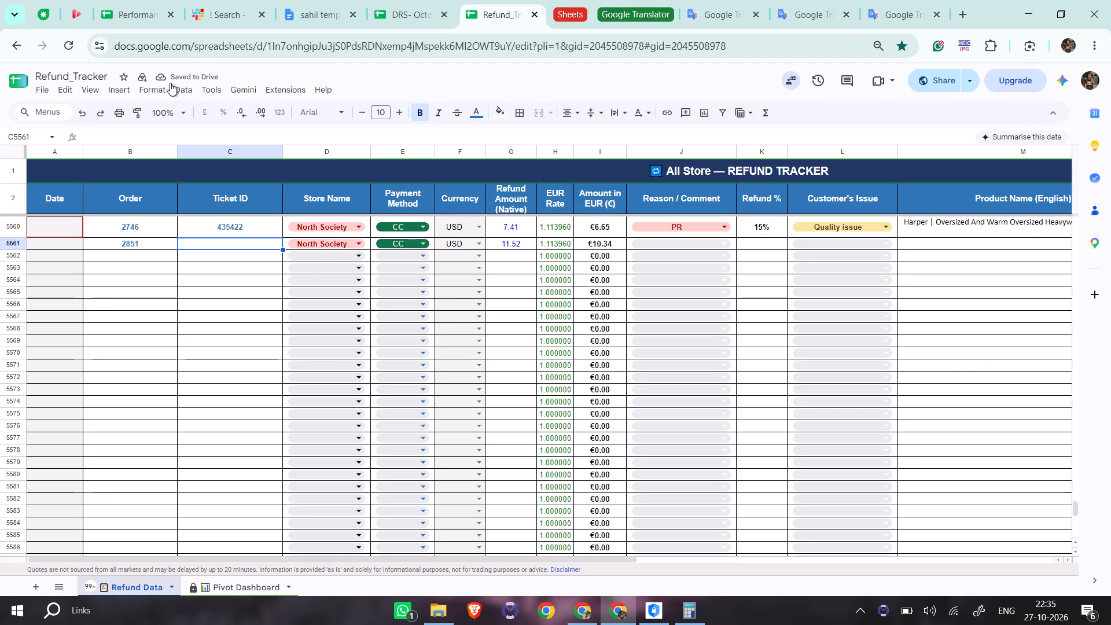
Fill the row's reason PR and refund percentage 15% from the row above.
key("Tab")
key("Tab")
key("Tab")
key("Tab")
key("Tab")
key("Tab")
key("Tab")
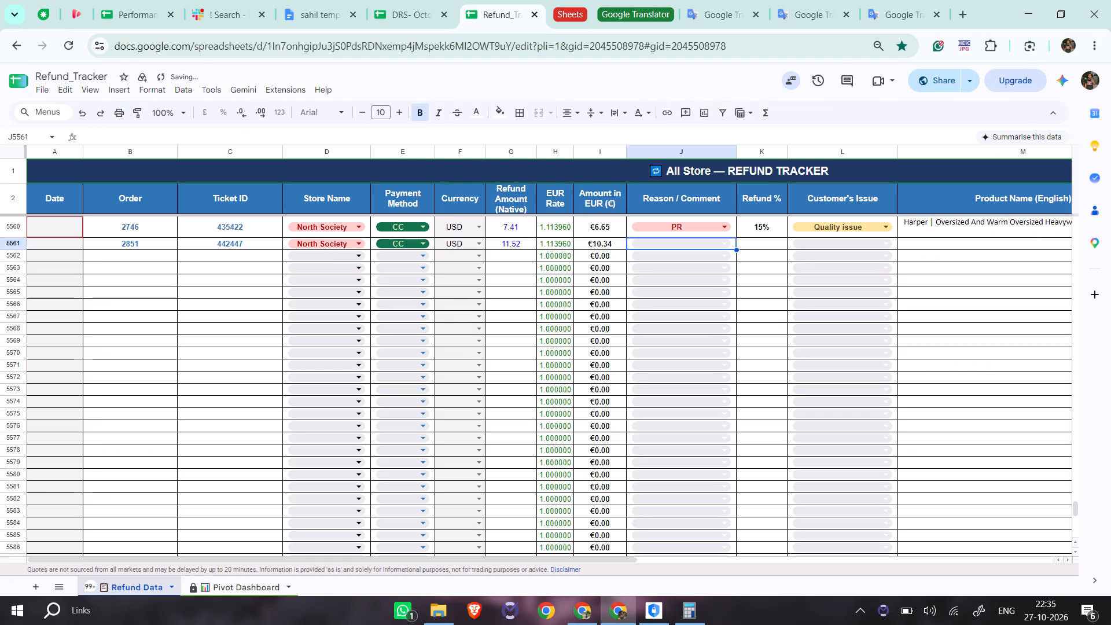
key("ctrl+d")
key("Tab")
key("ctrl+d")
key("Tab")
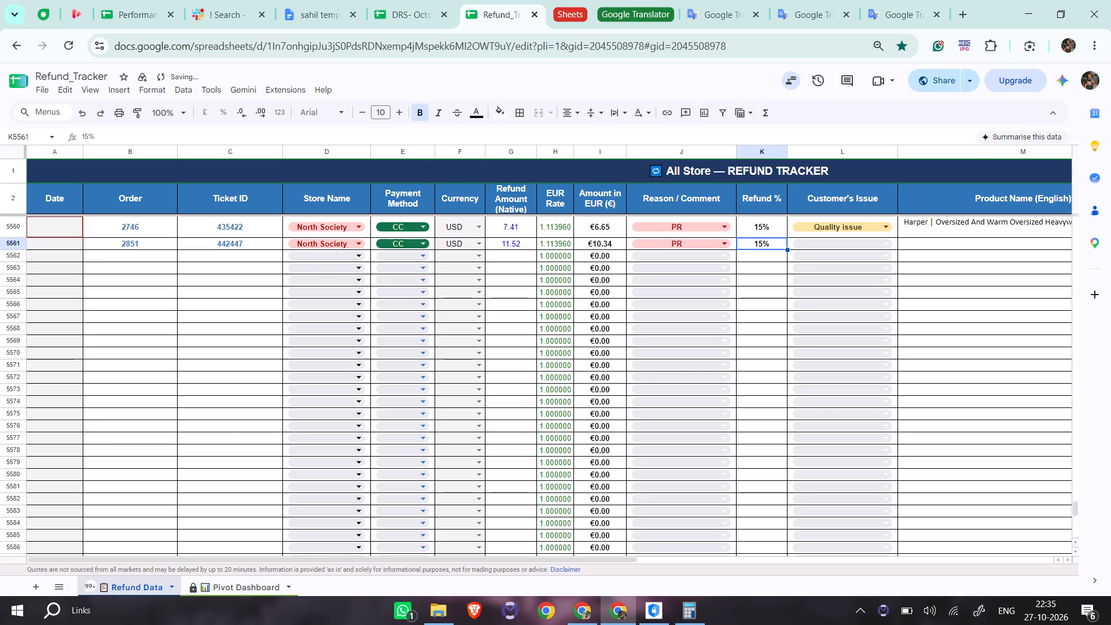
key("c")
left_click(888, 256)
Copy the product name "Oliver | Classic And Versatile Men's Cotton Linen Shirt" from Shopify and paste it twice into the row's Product Name cell.
scroll(888, 256, "left", 1)
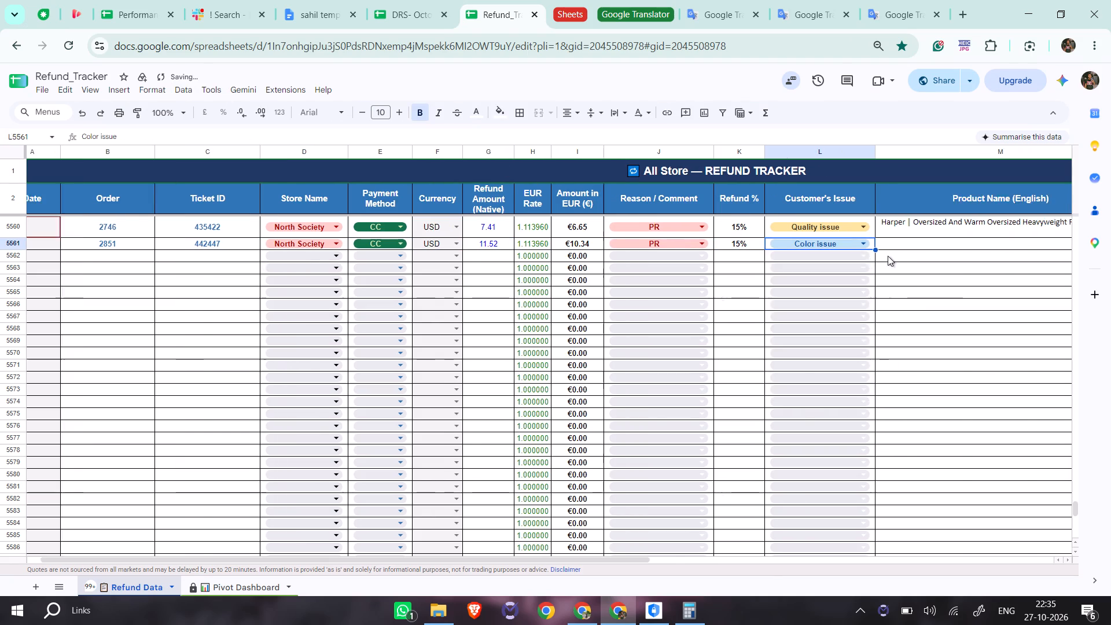
scroll(888, 256, "left", 5)
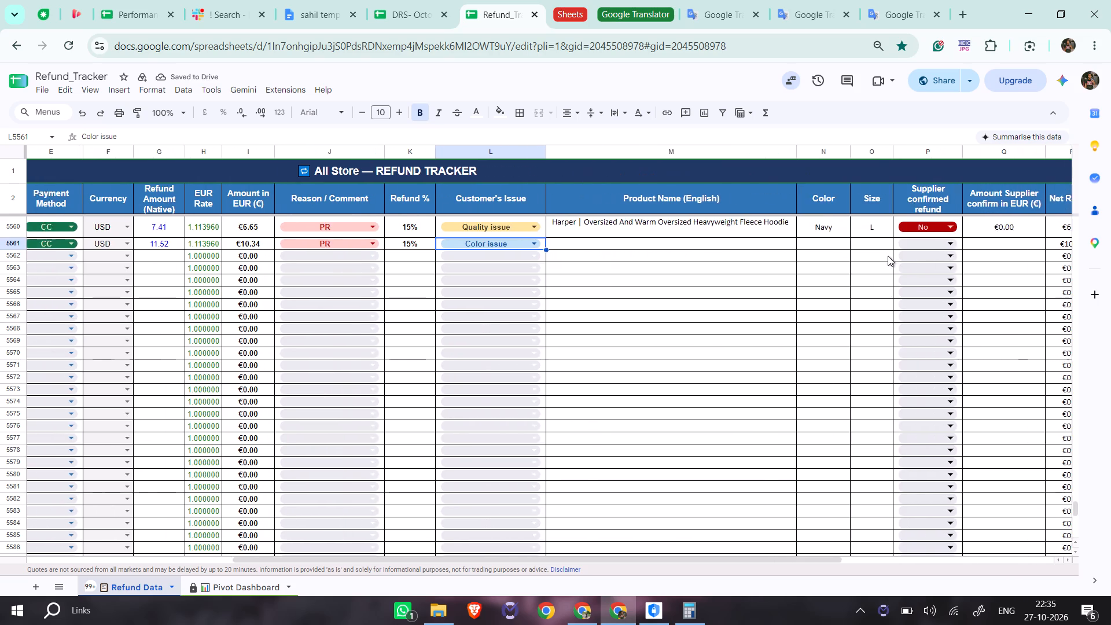
scroll(888, 256, "left", 2)
key("alt+Tab")
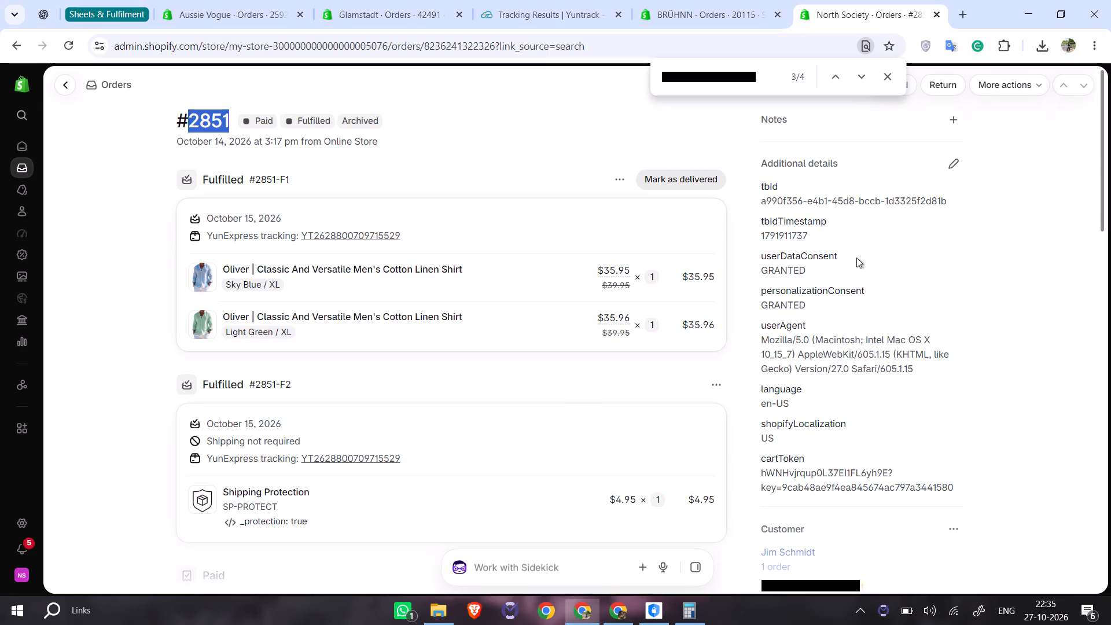
triple_click(522, 274)
key("ctrl+c")
key("alt+Tab")
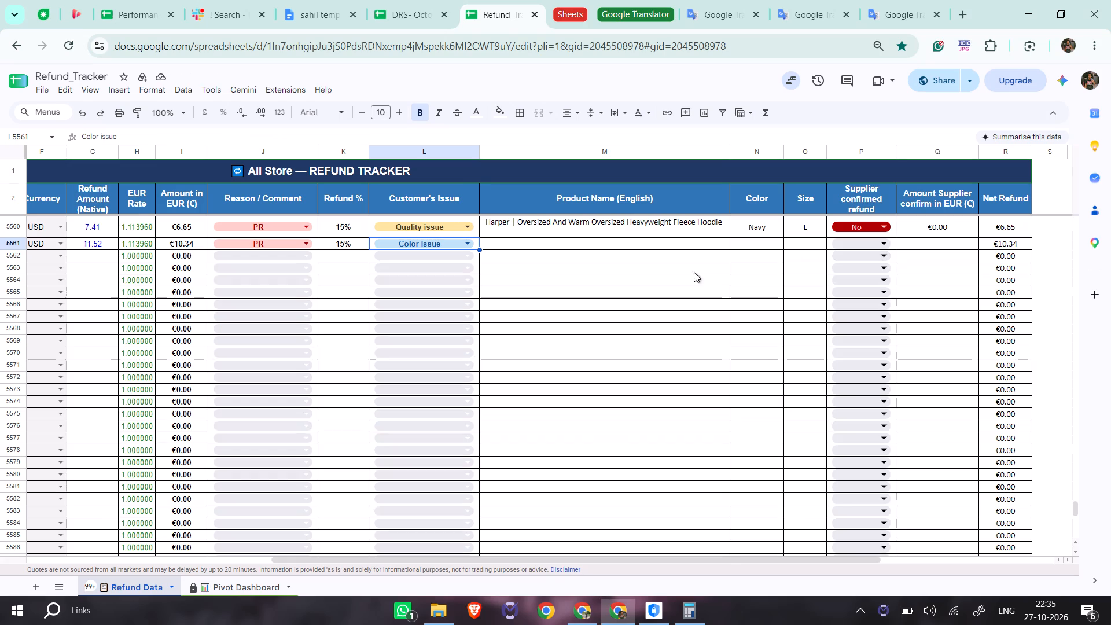
double_click(675, 245)
key("ctrl+v")
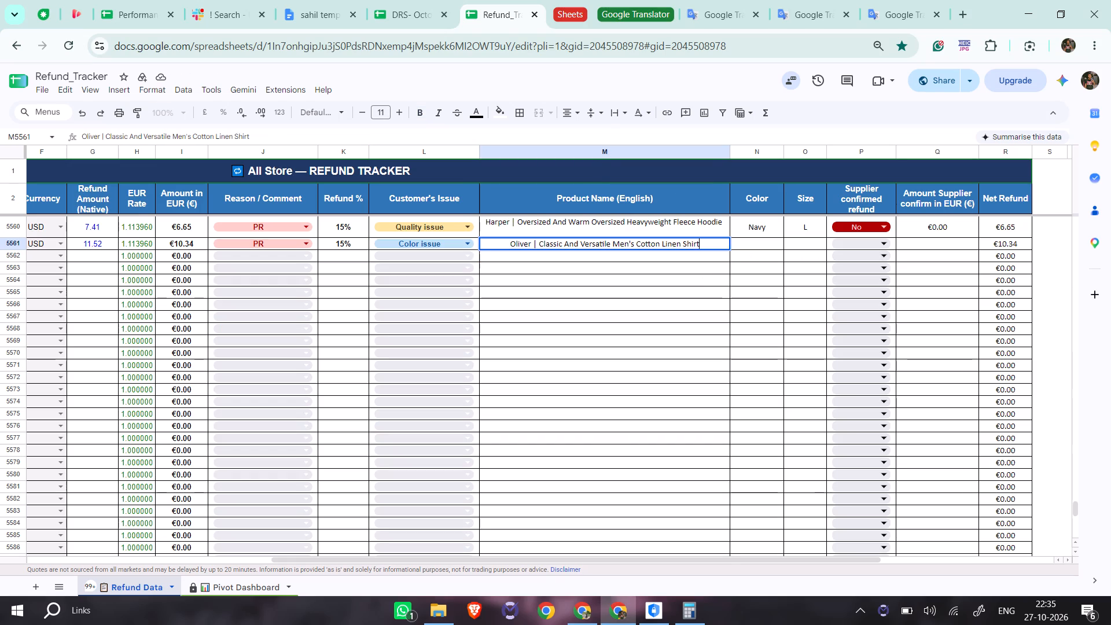
key("ctrl+v")
Copy the colors Sky Blue and Light Green from Shopify order 2851 into the refund row's Color cell on separate lines.
key("Tab")
key("alt+Tab")
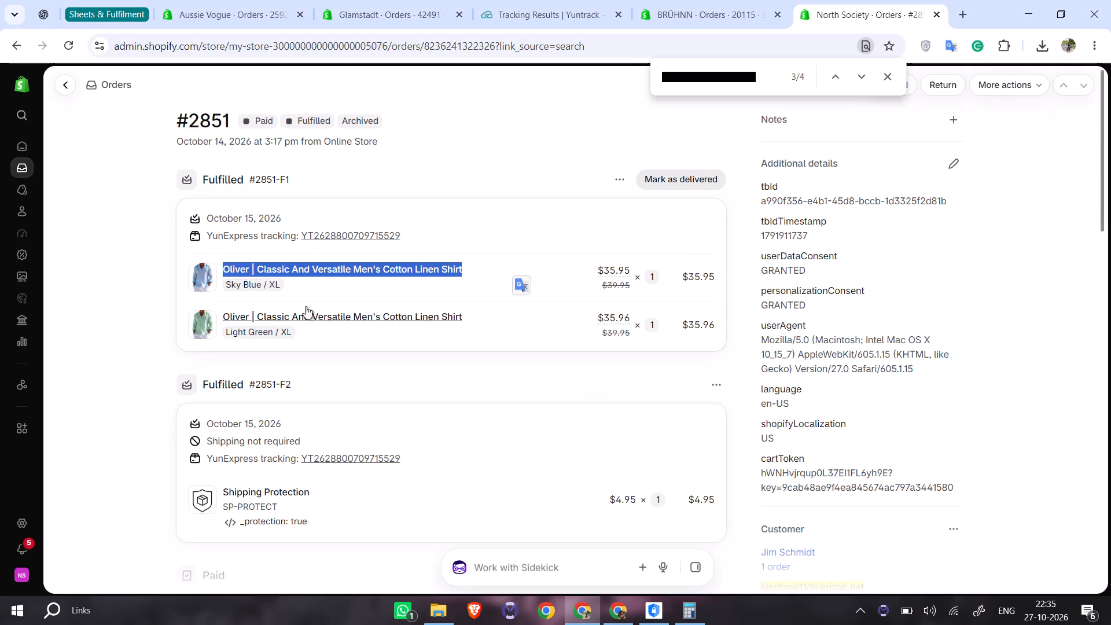
left_click_drag(229, 285, 259, 288)
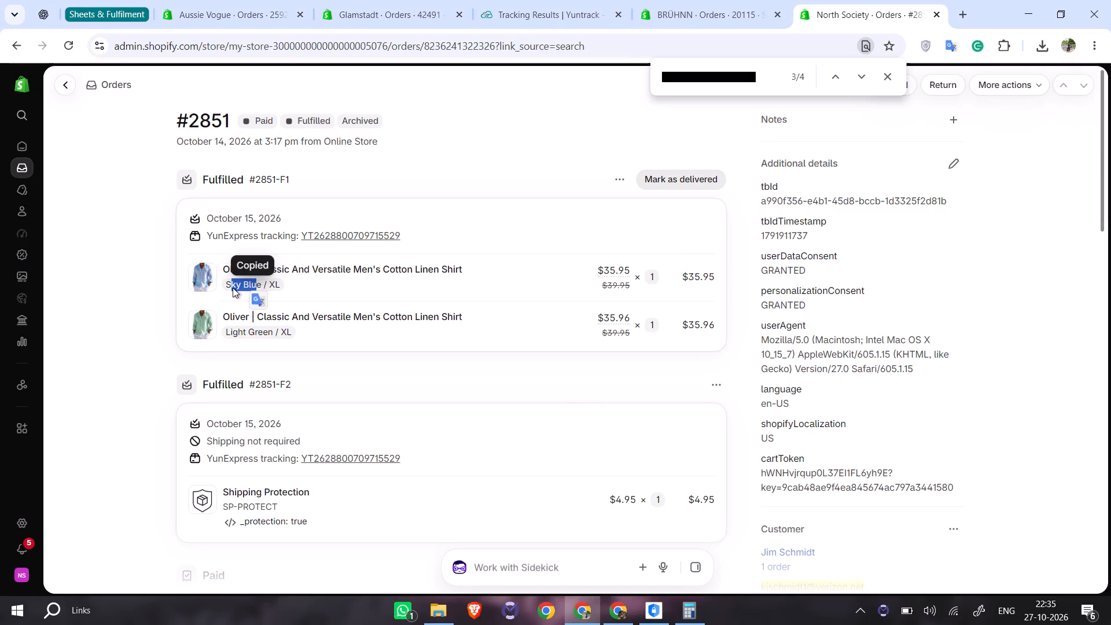
left_click(227, 289)
left_click_drag(226, 286, 260, 288)
key("ctrl+c")
key("alt+Tab")
double_click(745, 255)
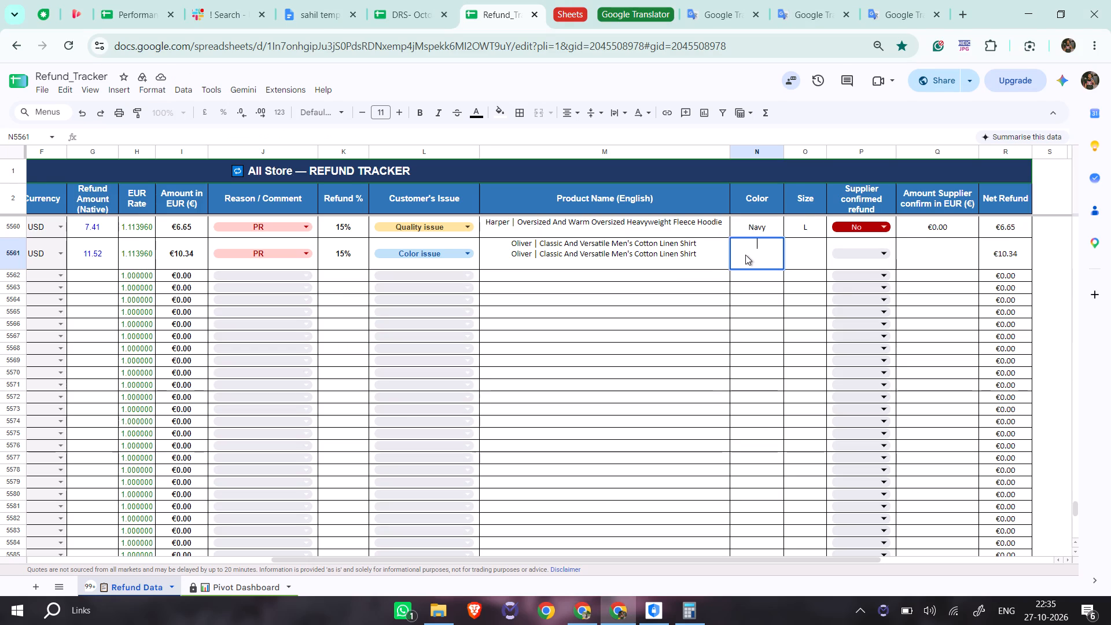
key("ctrl+v")
key("ctrl+Return")
key("alt+Tab")
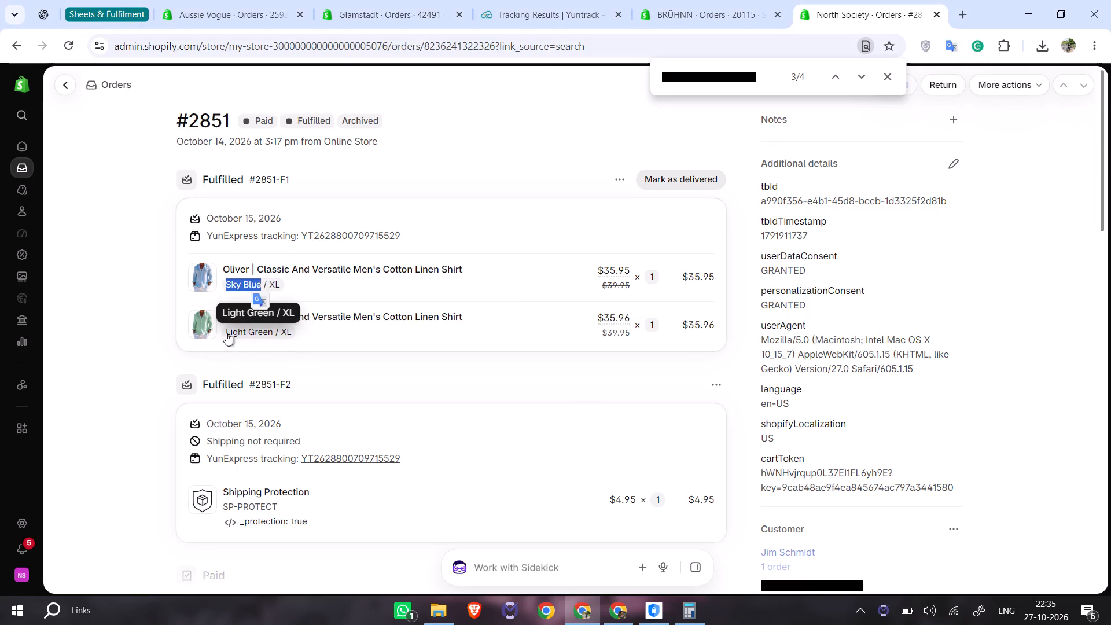
left_click_drag(226, 333, 271, 333)
key("ctrl+c")
key("alt+Tab")
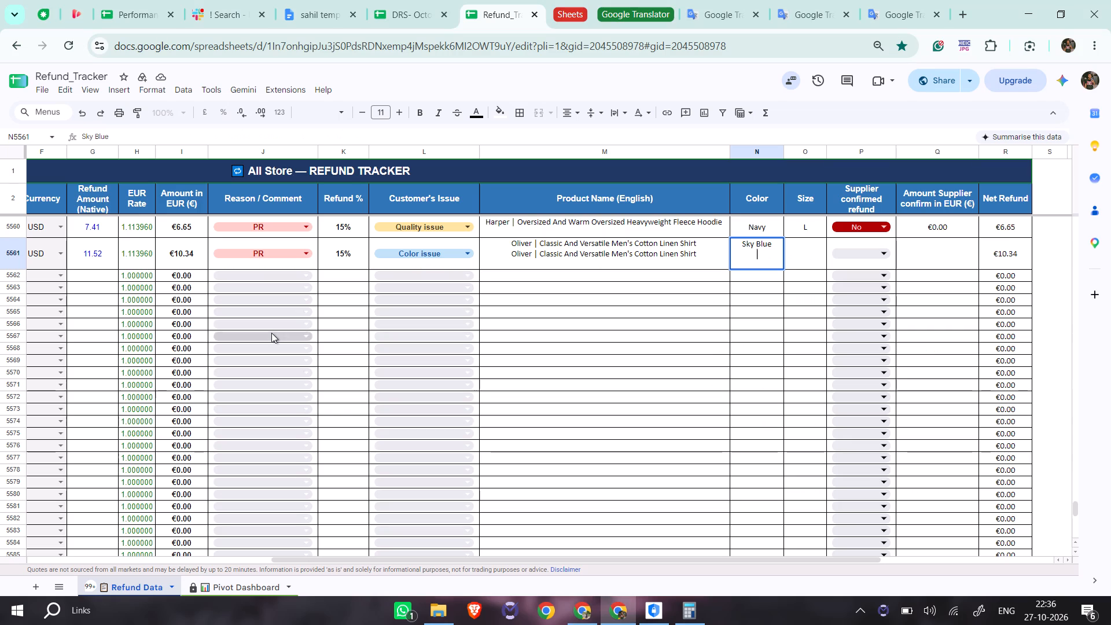
key("ctrl+v")
key("Tab")
Enter size XL on two lines in the refund row's Size cell, removing the stray autocompleted 2XL.
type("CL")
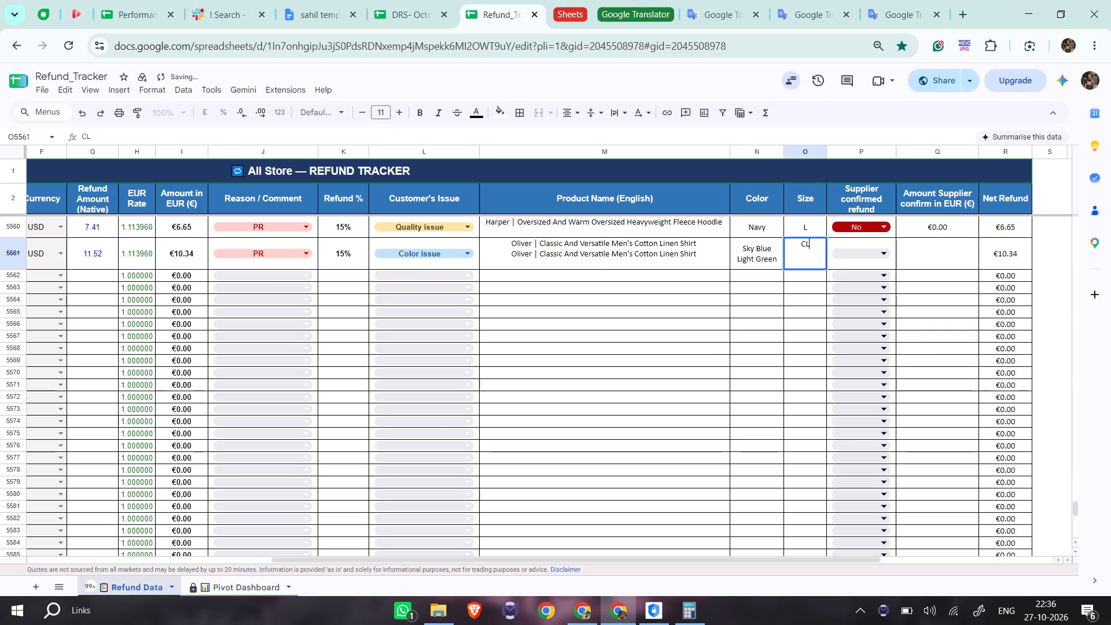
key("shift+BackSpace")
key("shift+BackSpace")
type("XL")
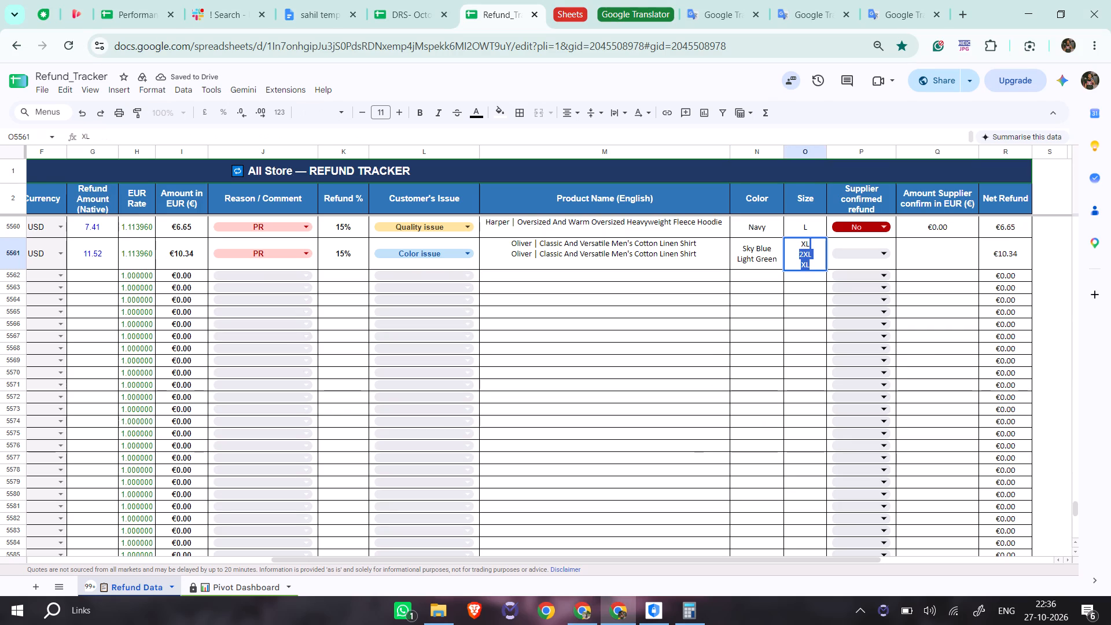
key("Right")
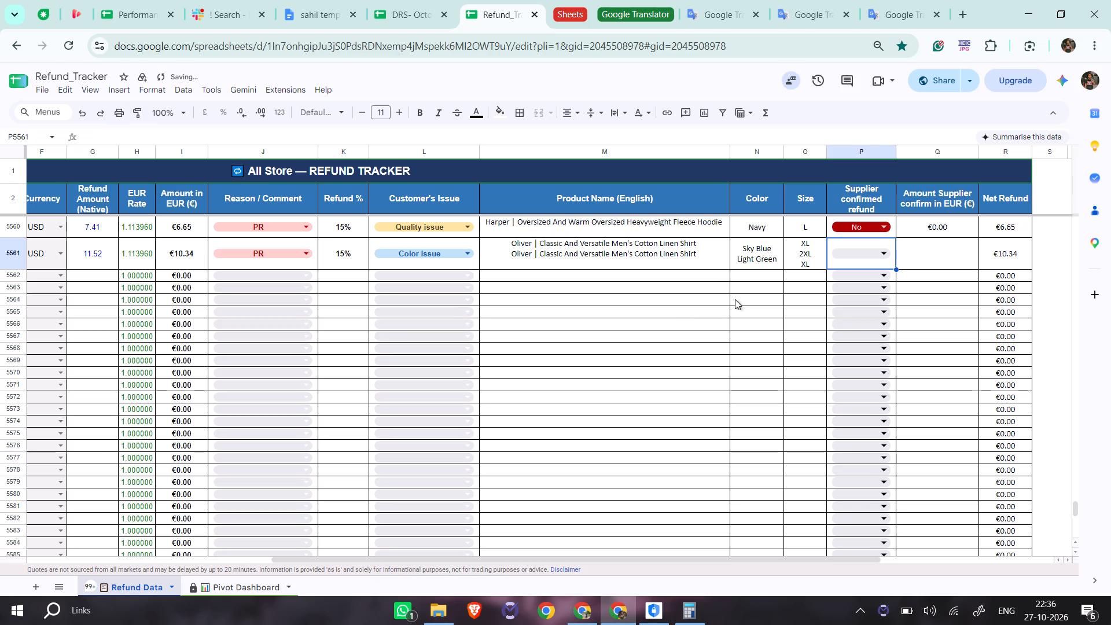
double_click(799, 263)
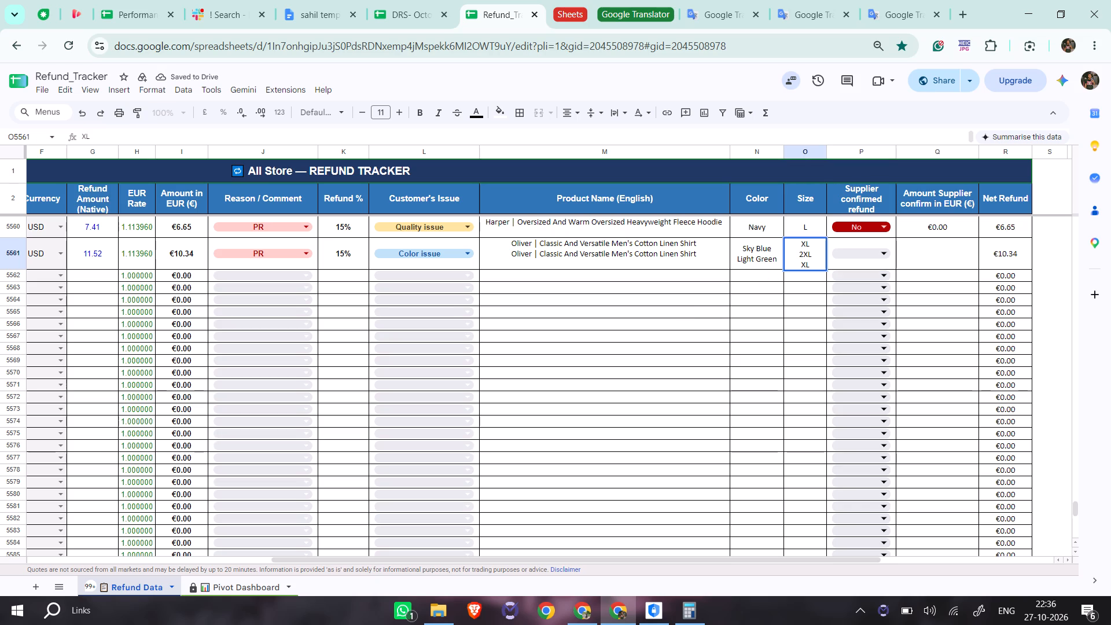
double_click(808, 257)
key("BackSpace")
key("BackSpace")
key("Tab")
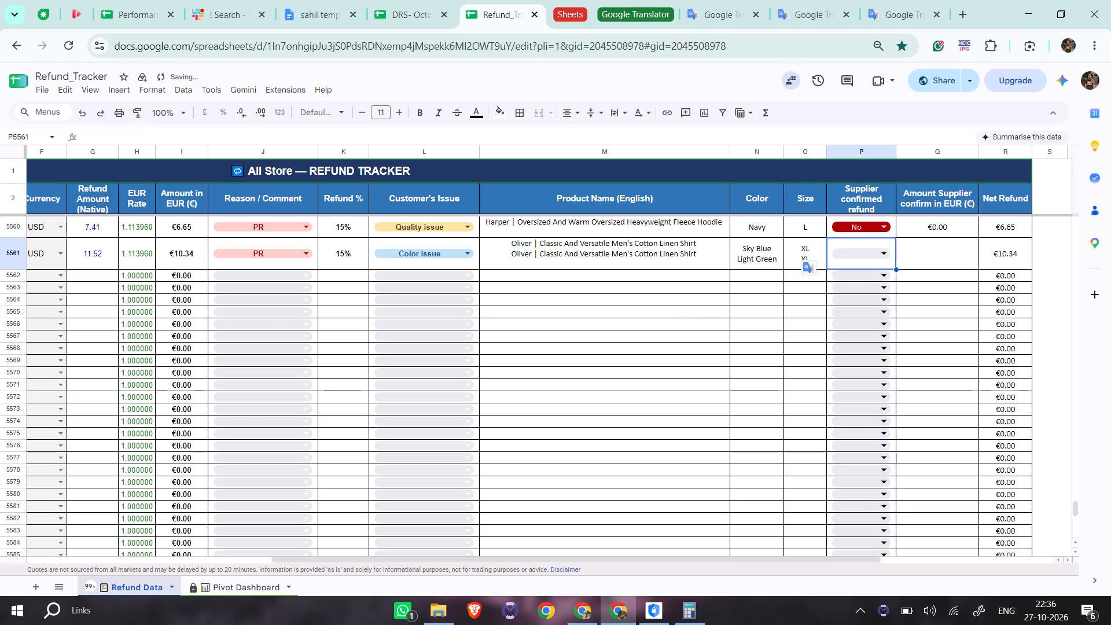
Fill the row's supplier confirmation No and supplier amount €0.00 from the row above.
key("ctrl+d")
key("Tab")
key("ctrl+d")
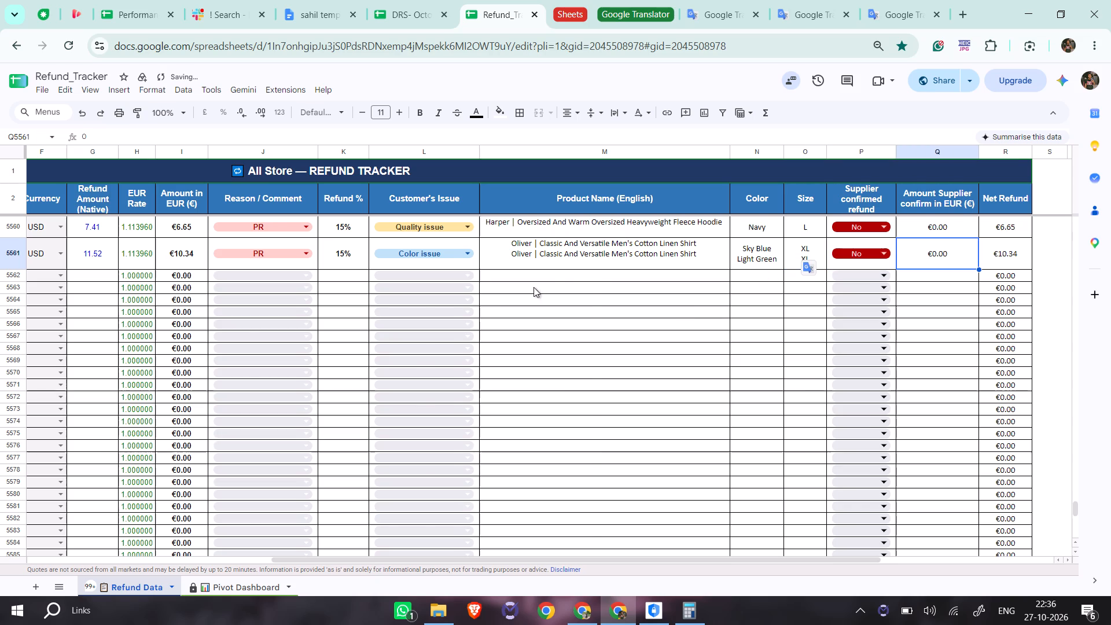
scroll(534, 287, "right", 4)
Copy the Refund Request template body from the Cancellation section of the sahil temps document and paste it into Google Translate.
left_click(301, 0)
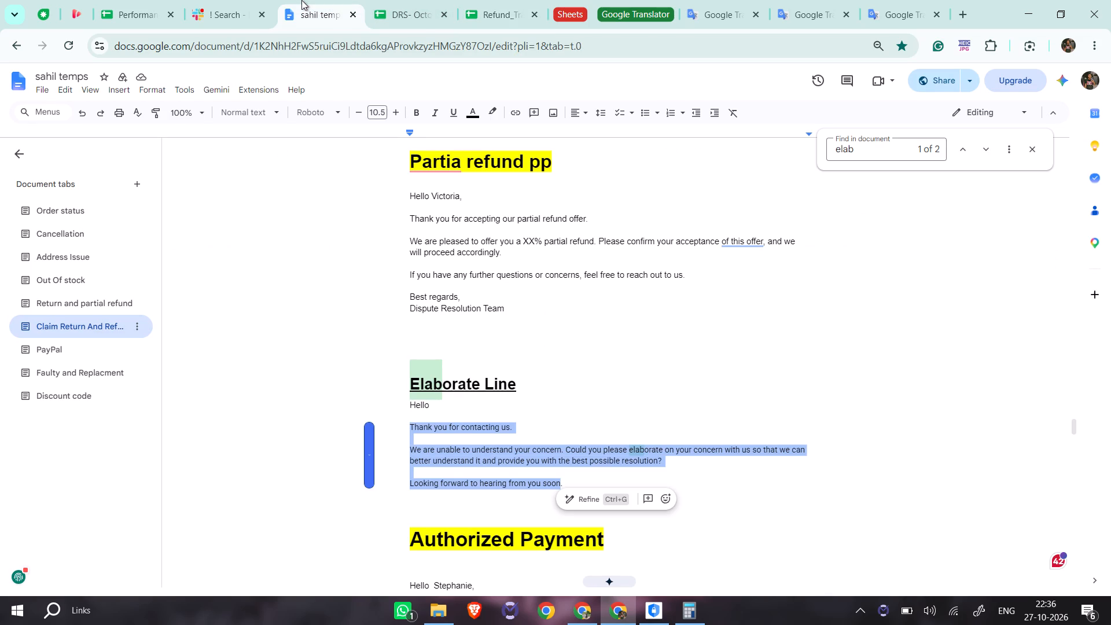
left_click(66, 403)
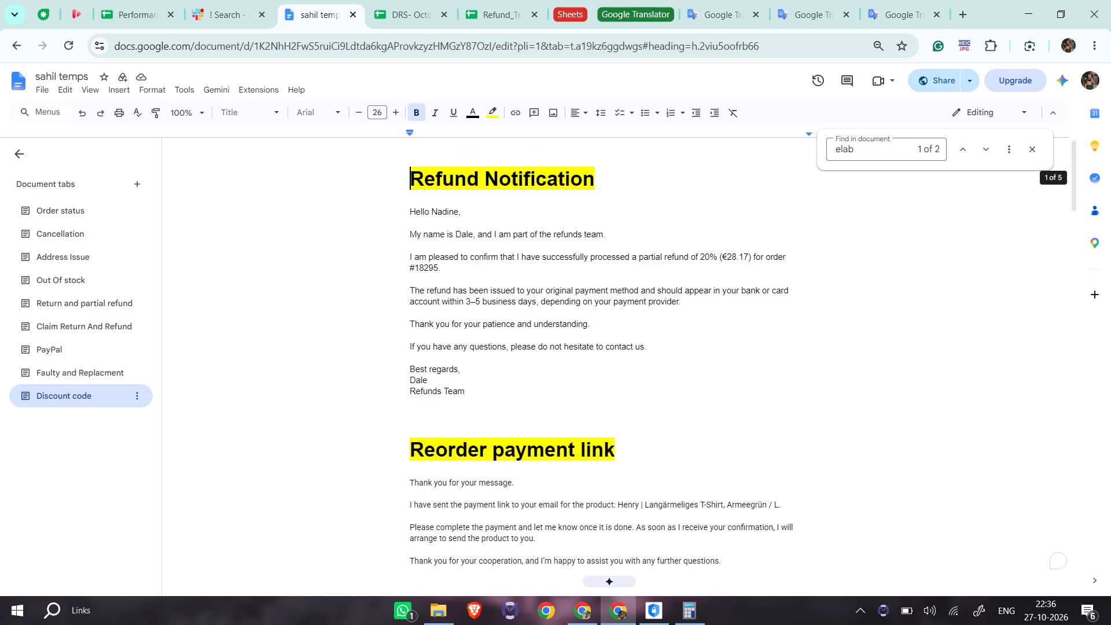
left_click(72, 230)
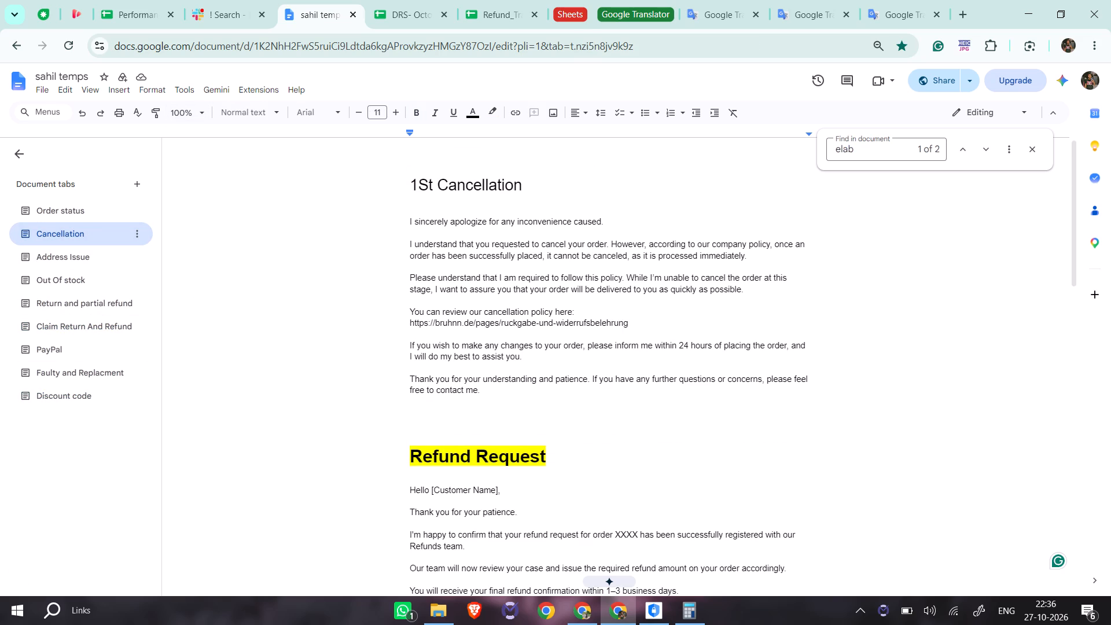
left_click_drag(411, 513, 542, 544)
scroll(447, 530, "down", 2)
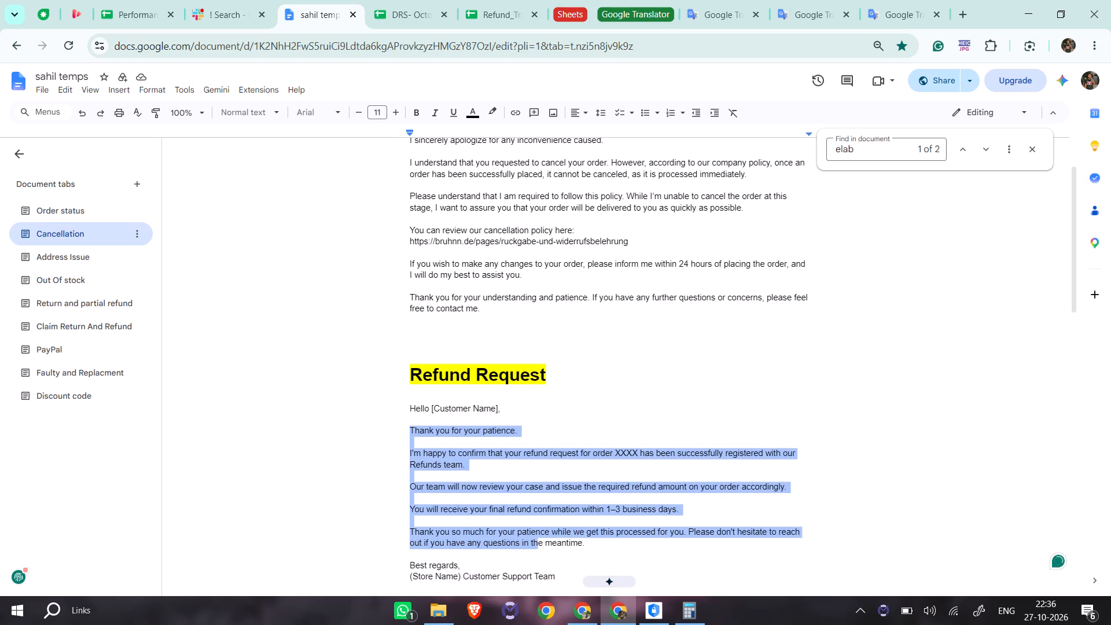
left_click_drag(542, 544, 583, 538)
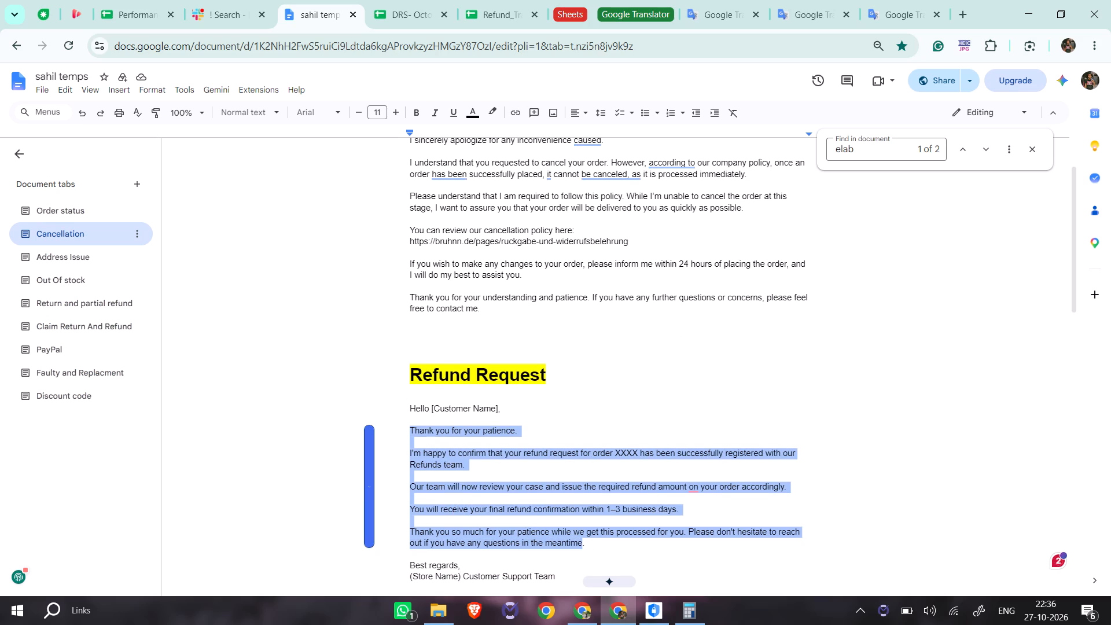
key("ctrl+c")
key("ctrl+1")
key("ctrl+shift+Tab")
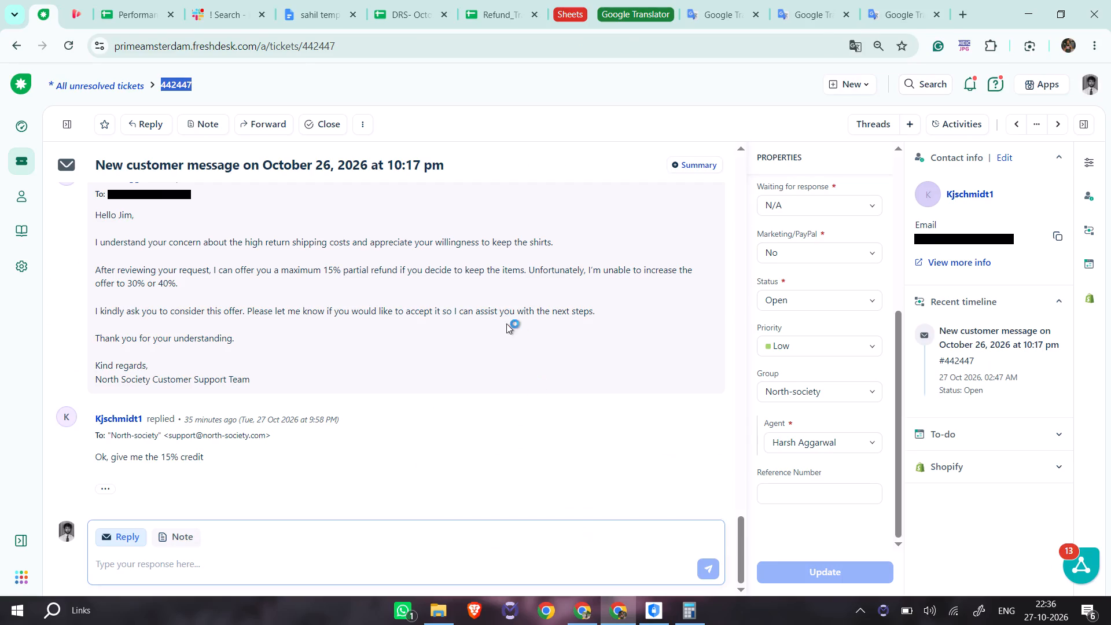
left_click(432, 275, "ctrl")
key("ctrl+a")
key("ctrl+v")
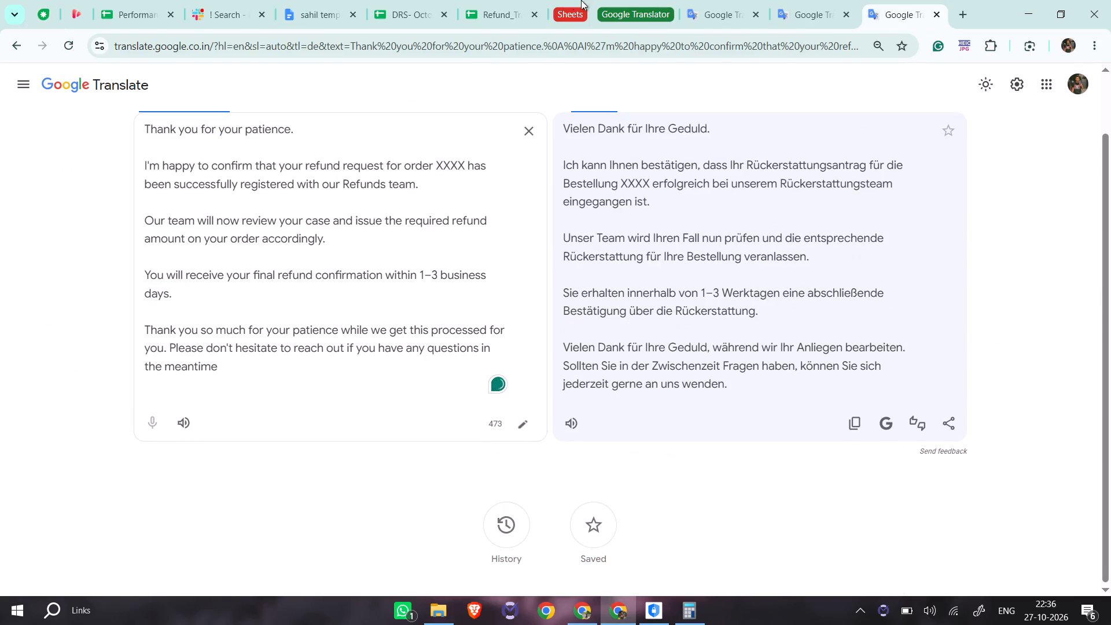
Add the missing period after "in the meantime" at the end of the English message in Google Translate.
left_click(514, 0)
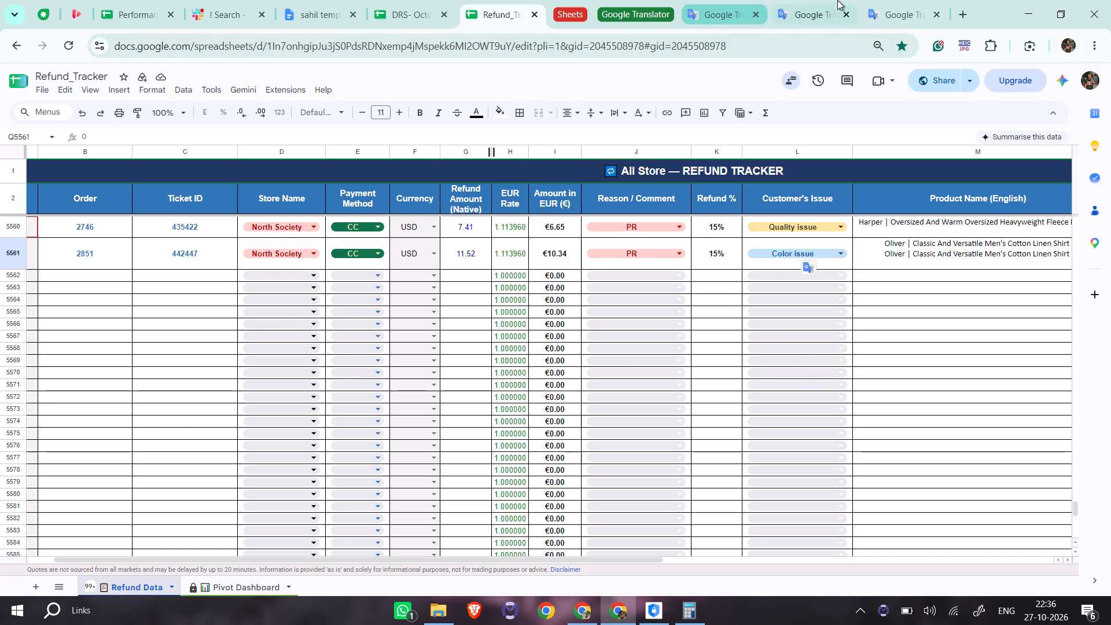
left_click(880, 0)
left_click(218, 369)
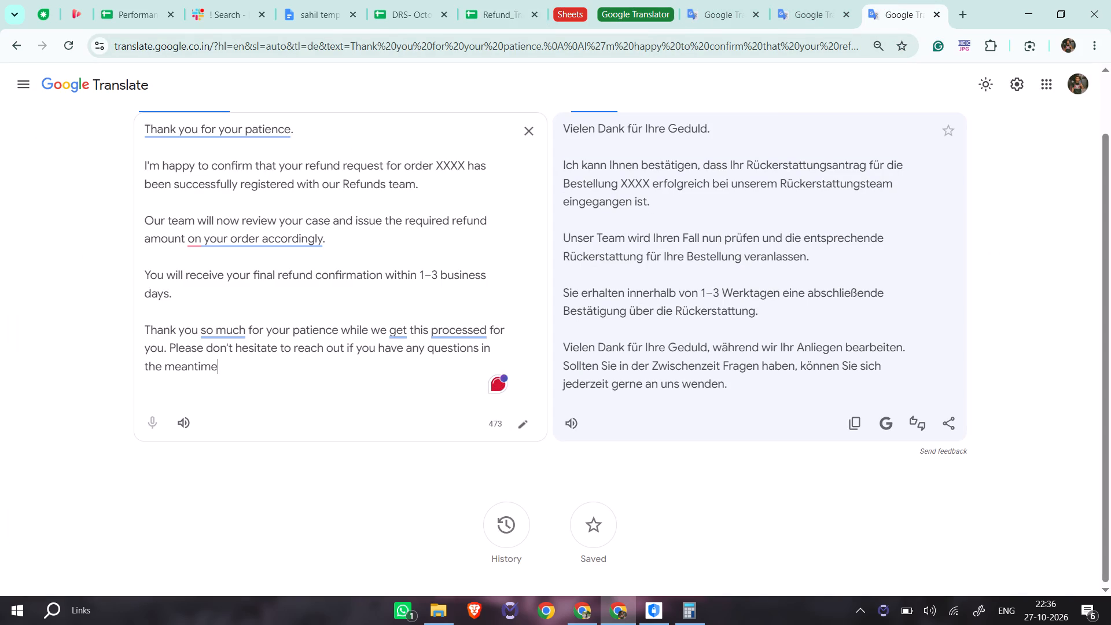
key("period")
key("Down")
key("BackSpace")
key("alt+Tab")
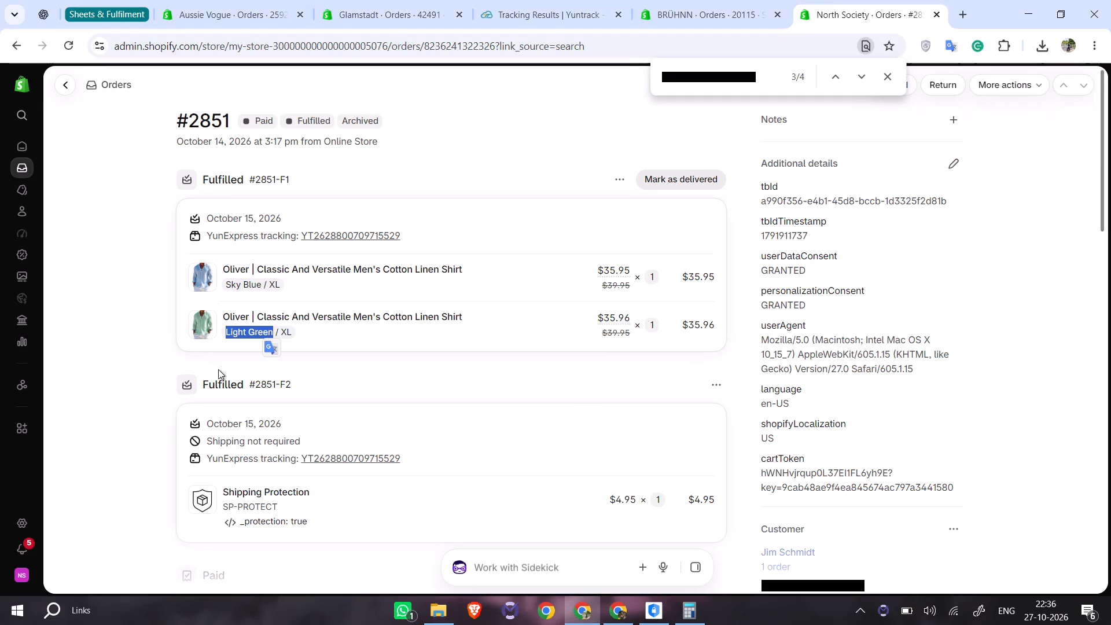
double_click(203, 116)
key("ctrl+c")
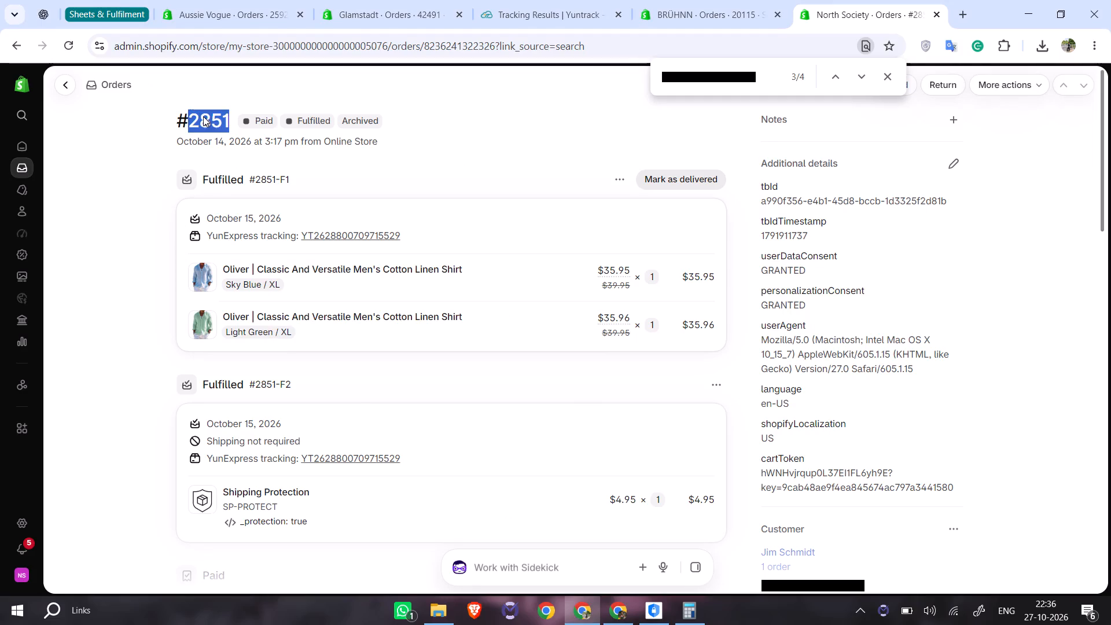
key("alt+Tab")
scroll(335, 266, "up", 2)
double_click(450, 236)
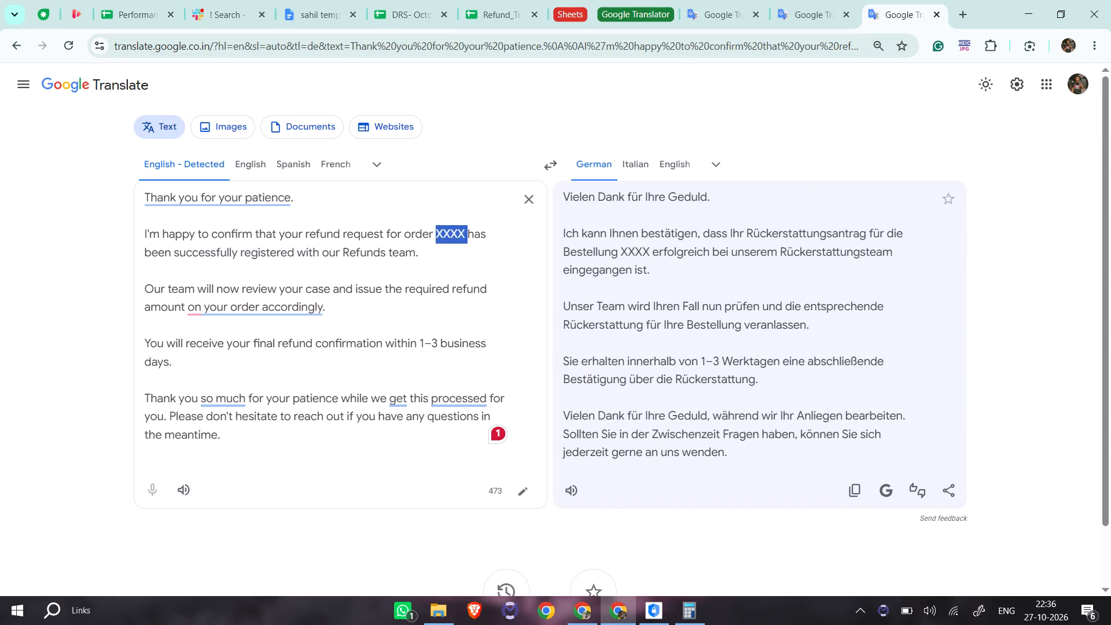
key("ctrl+v")
left_click(414, 274)
left_click(459, 229)
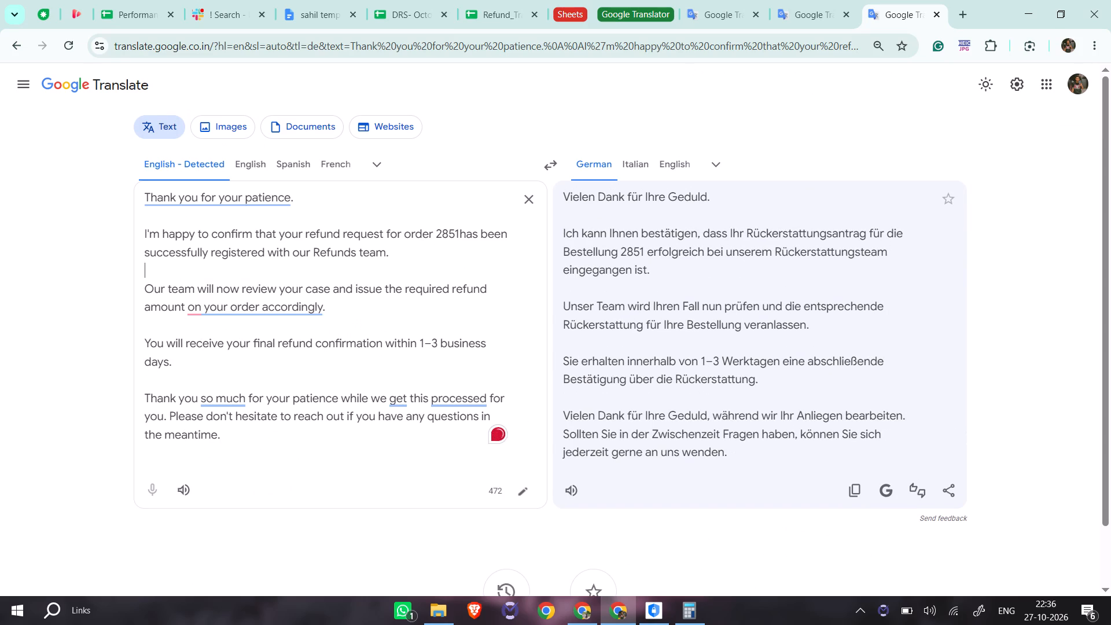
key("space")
Copy the whole edited English refund message from Google Translate.
key("ctrl+a")
key("ctrl+c")
key("ctrl+c")
Start a reply on Freshdesk ticket 442447 and clear its prefilled greeting.
key("ctrl+1")
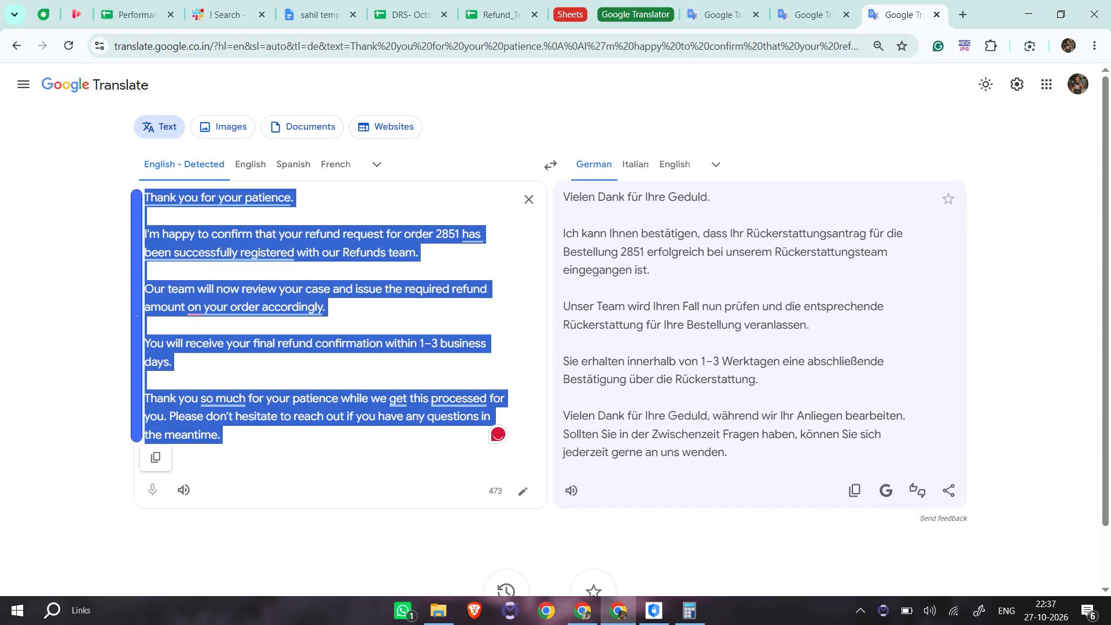
left_click(429, 270)
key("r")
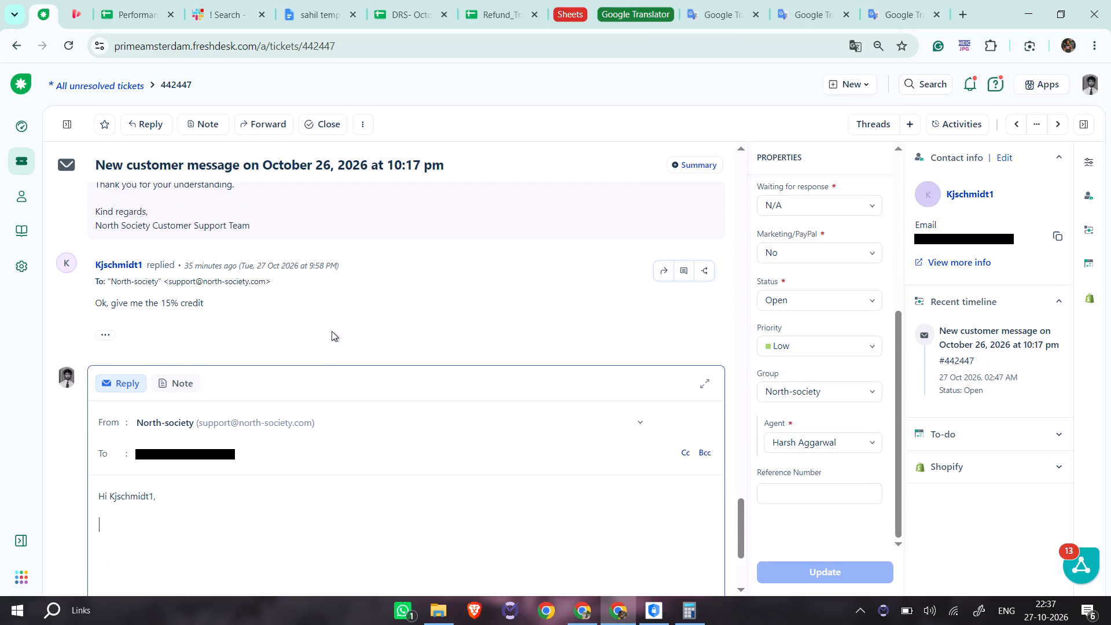
scroll(332, 331, "down", 7)
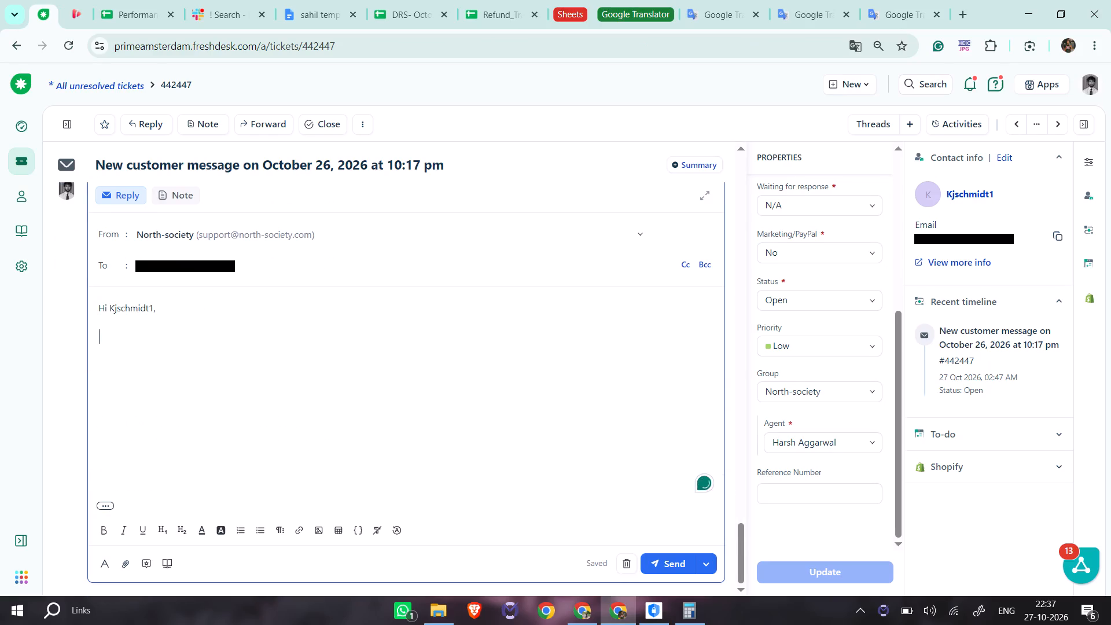
double_click(117, 497)
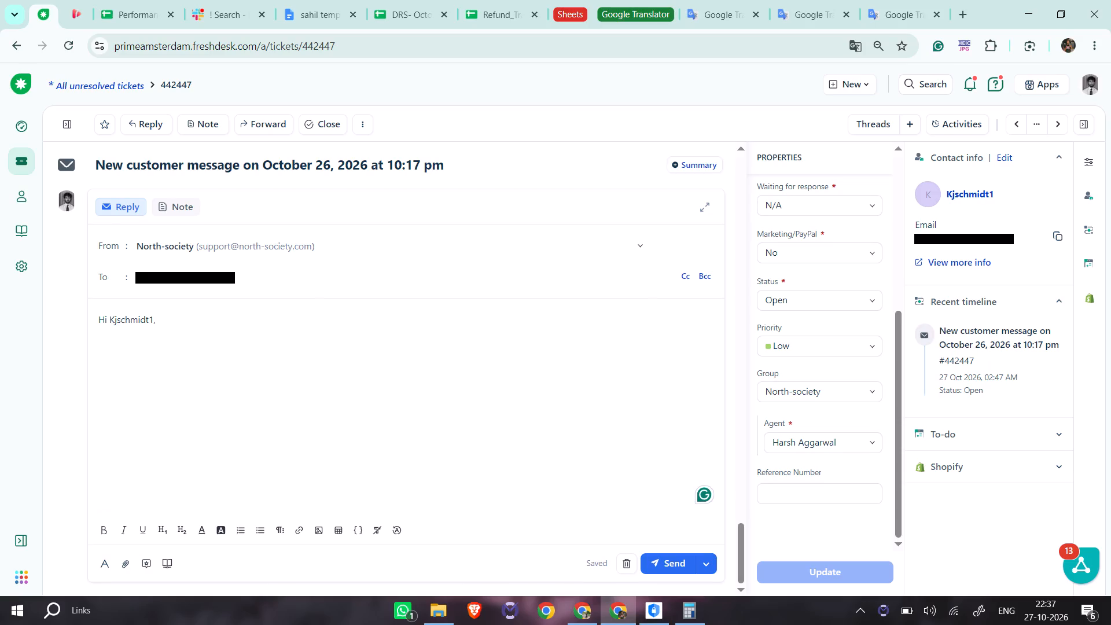
left_click(138, 447)
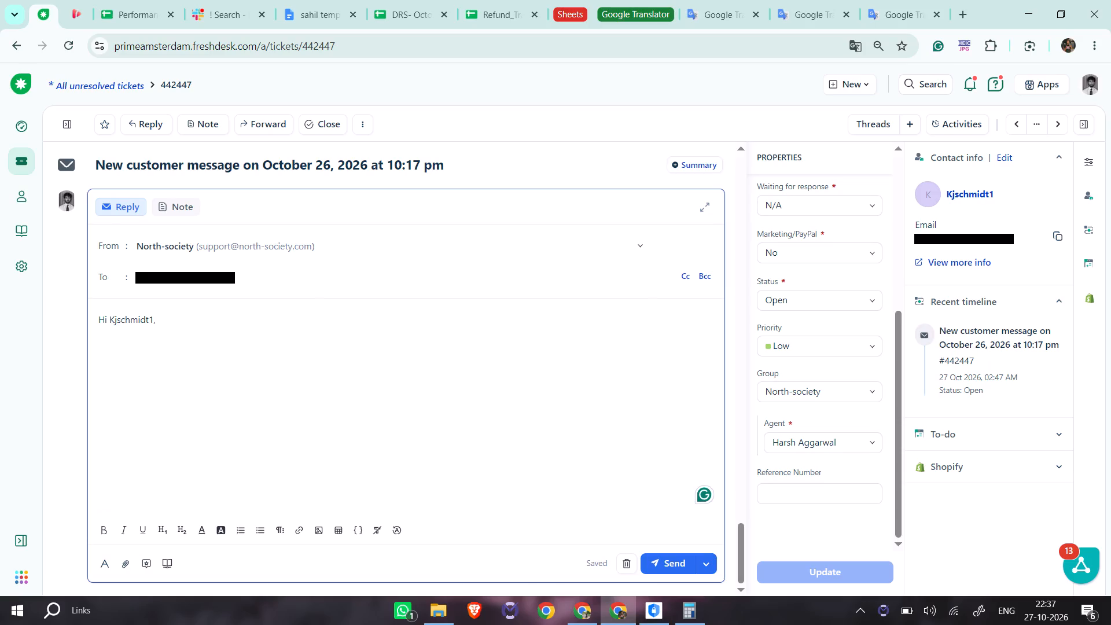
key("ctrl+a")
key("ctrl+BackSpace")
key("ctrl+BackSpace")
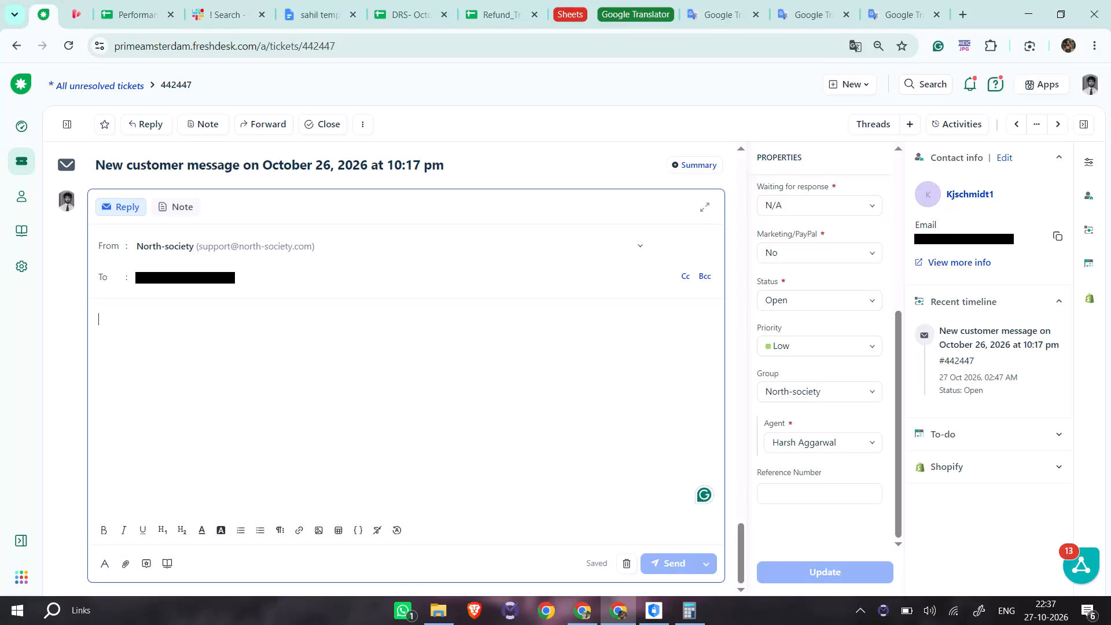
Insert the AV1 canned response into the reply and paste the copied refund message between its greeting and sign-off.
left_click(146, 567)
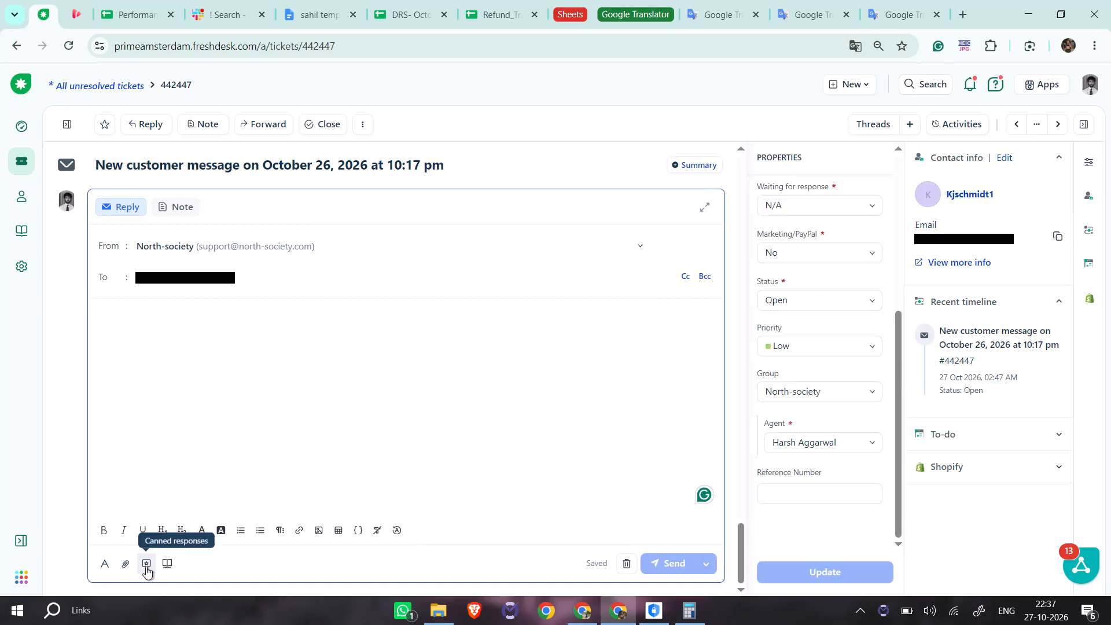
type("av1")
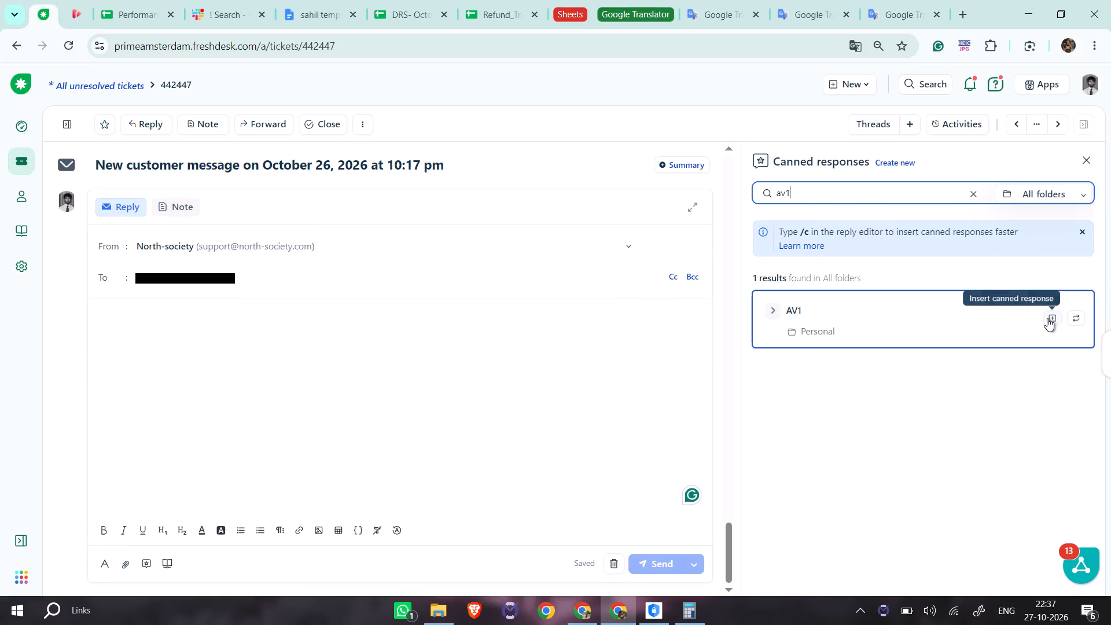
left_click(1047, 318)
left_click(219, 347)
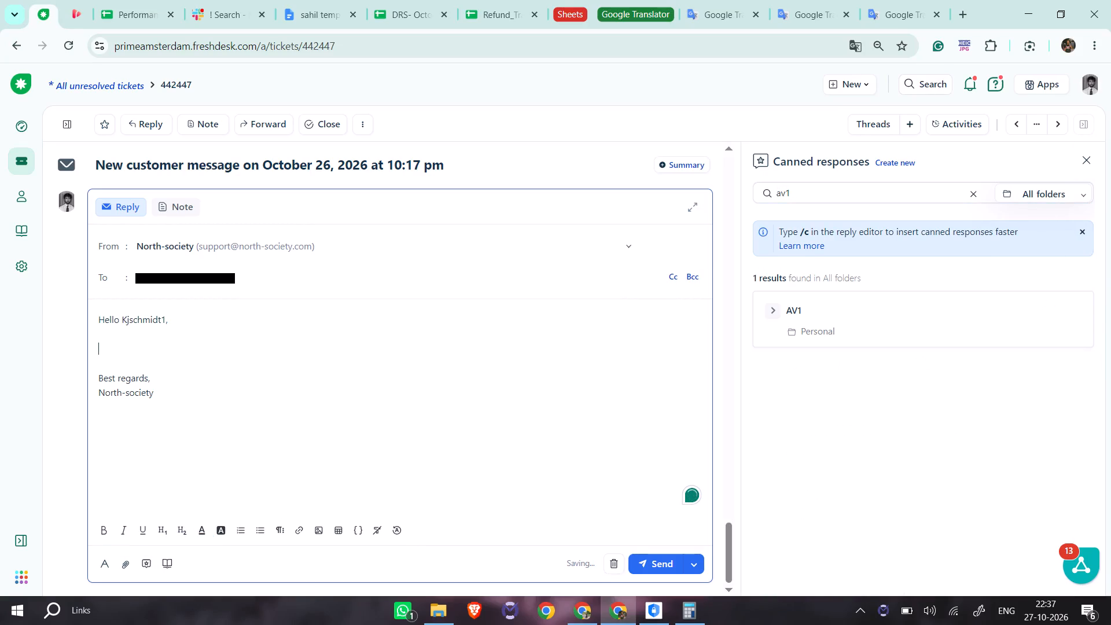
key("ctrl+shift+v")
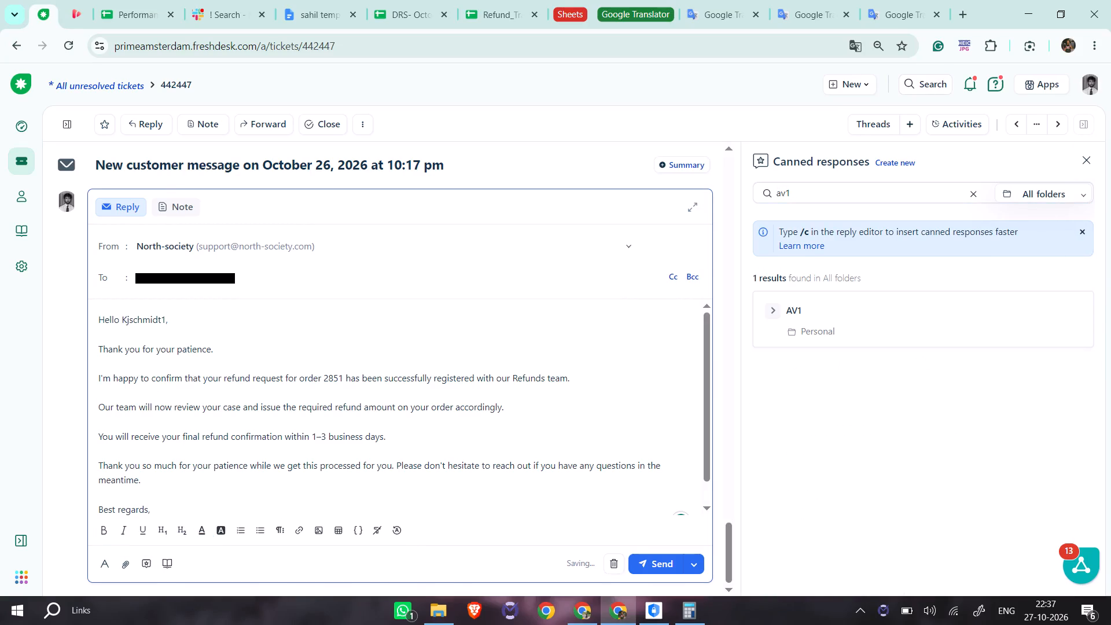
double_click(336, 379)
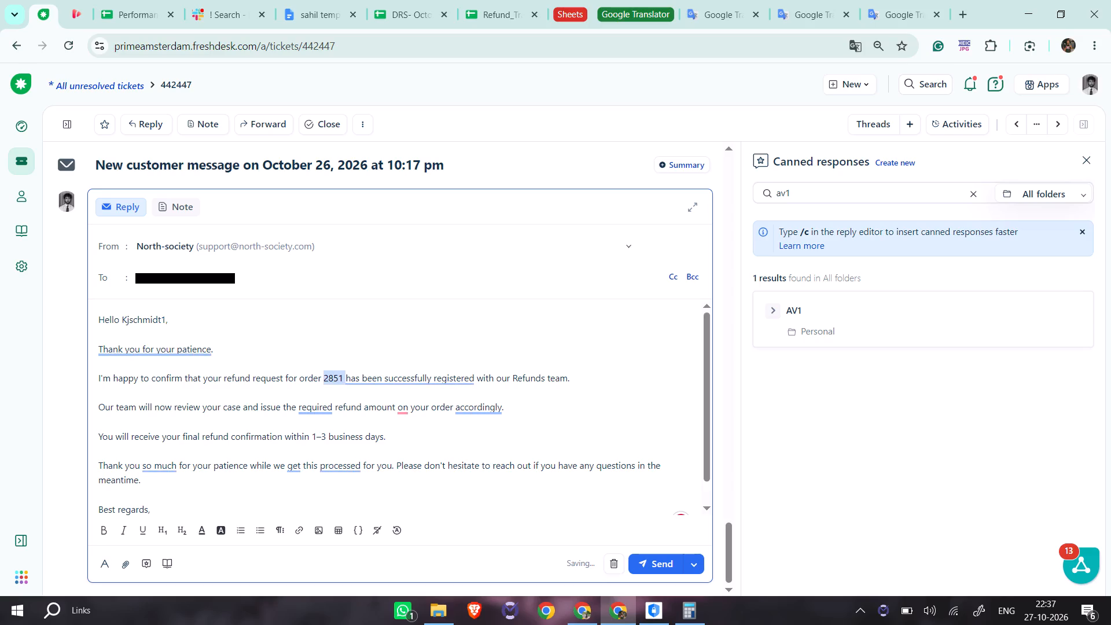
key("ctrl+b")
key("alt+Tab")
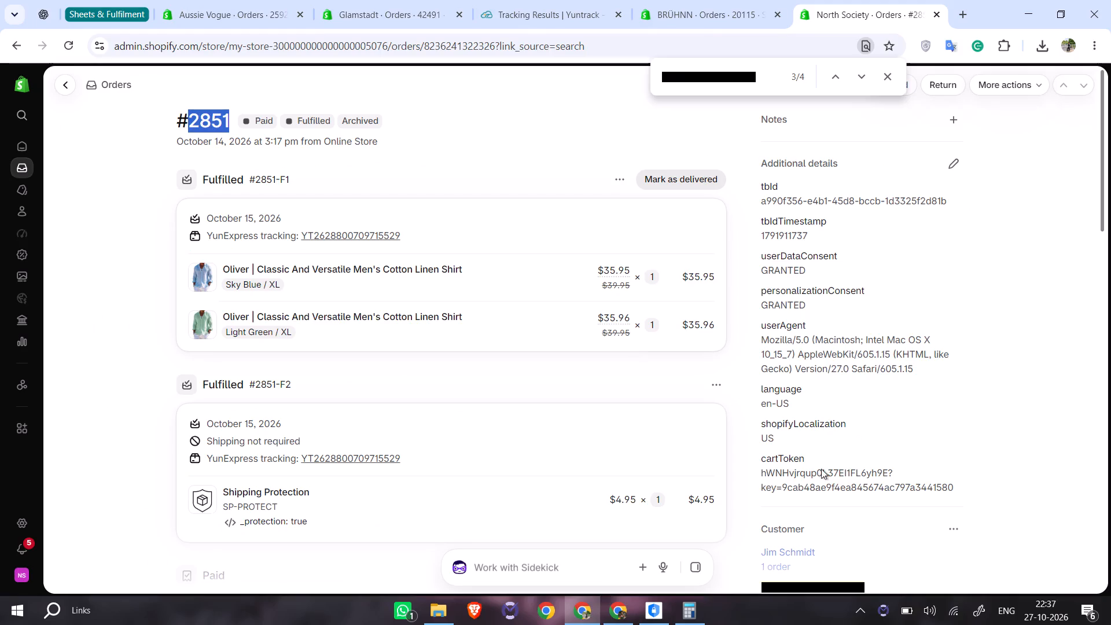
scroll(815, 474, "down", 1)
double_click(752, 548)
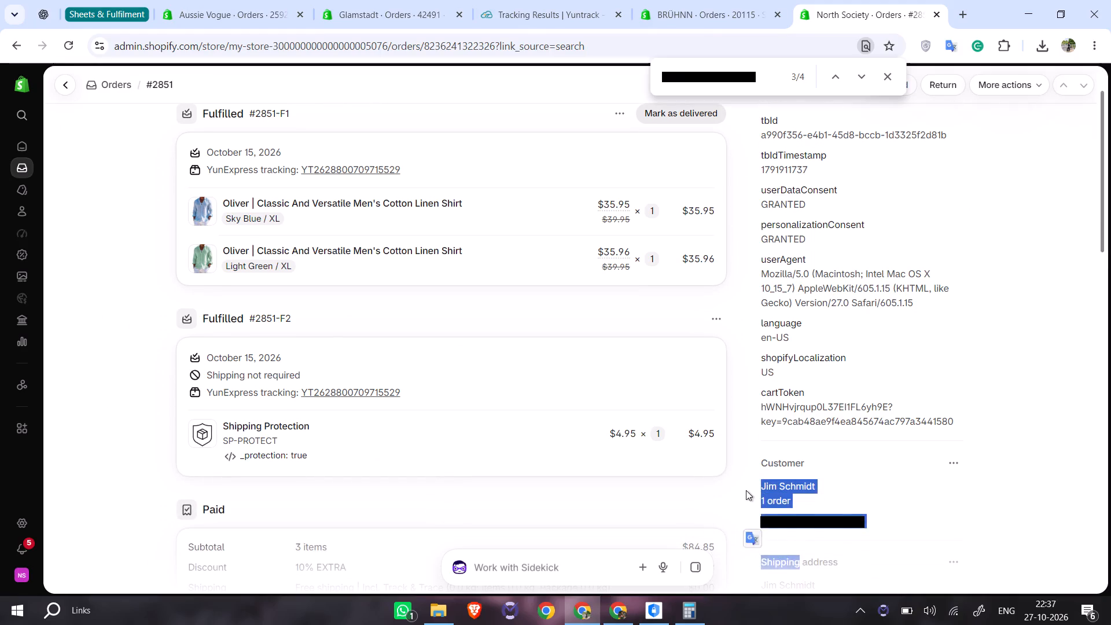
double_click(746, 489)
key("ctrl+c")
key("alt+Tab")
double_click(150, 315)
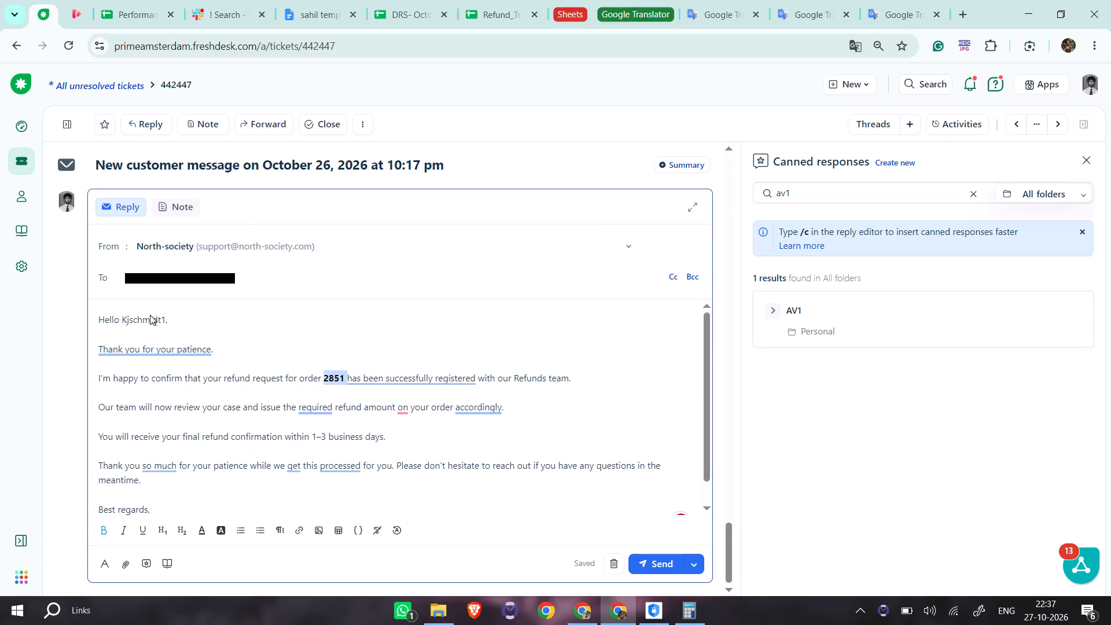
key("ctrl+shift+v")
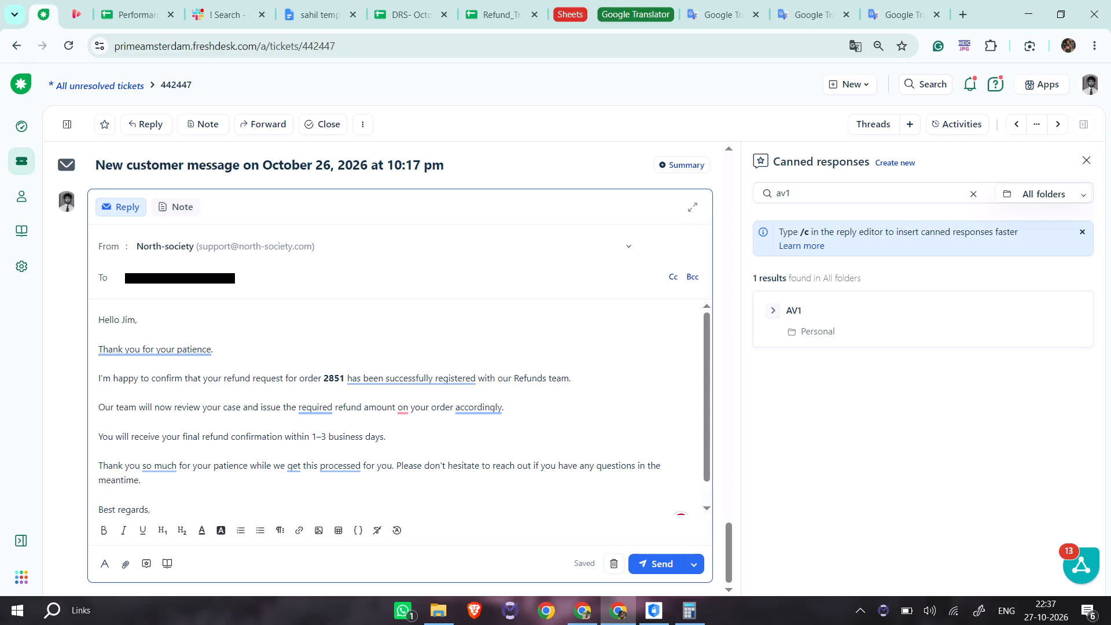
Send the refund-registered reply on ticket 442447.
left_click(252, 415)
key("ctrl+Return")
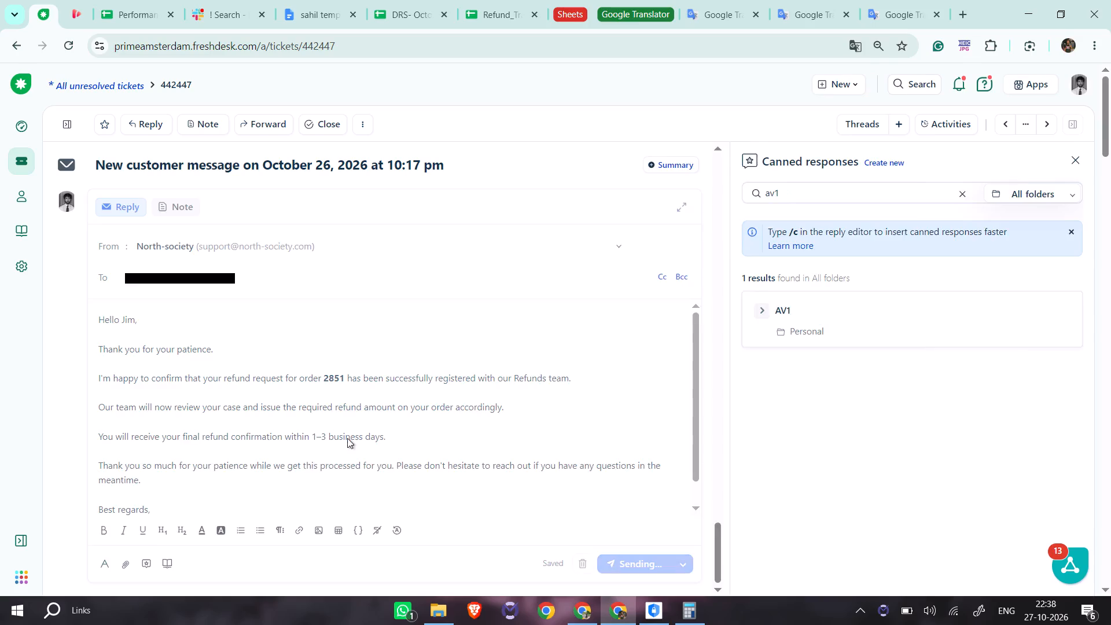
left_click(804, 299)
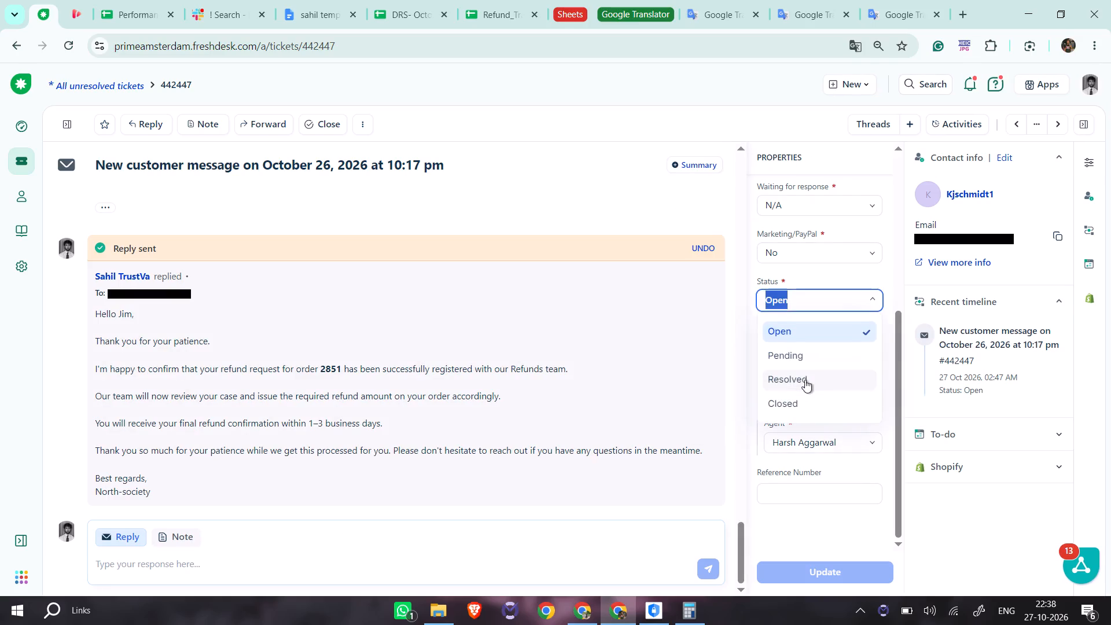
left_click(805, 380)
key("Tab")
key("Tab")
key("Tab")
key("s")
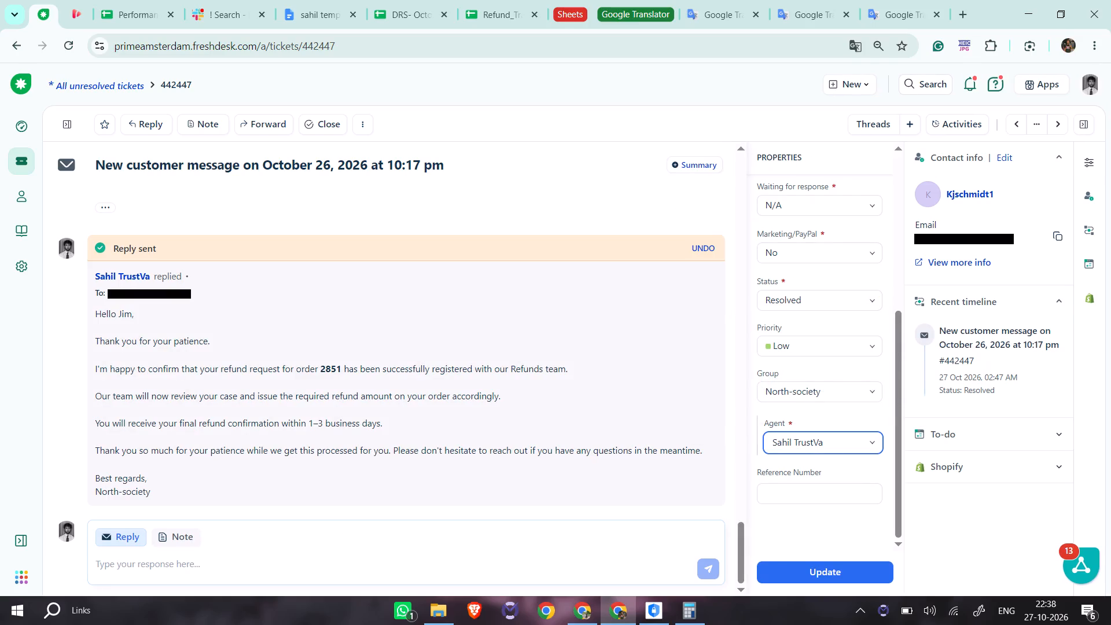
left_click(821, 564)
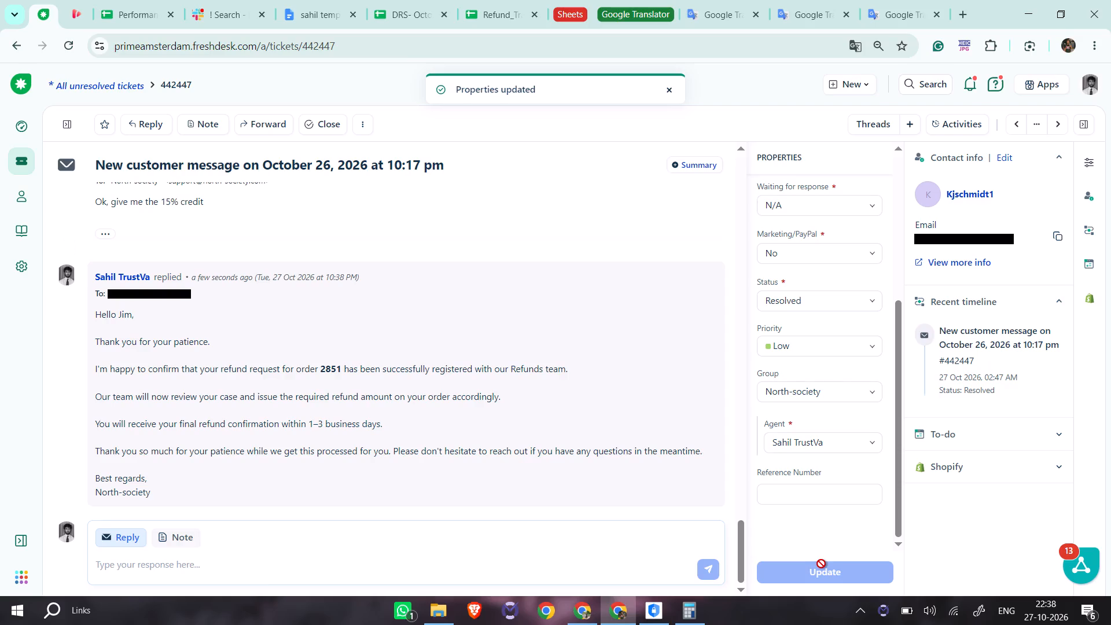
Log ticket number 442447 in the first empty cell below Sahil's ticket list, column AF, on the Oct 27 sheet of DRS- October 2026.
double_click(166, 78)
key("ctrl+c")
key("ctrl+c")
key("ctrl+6")
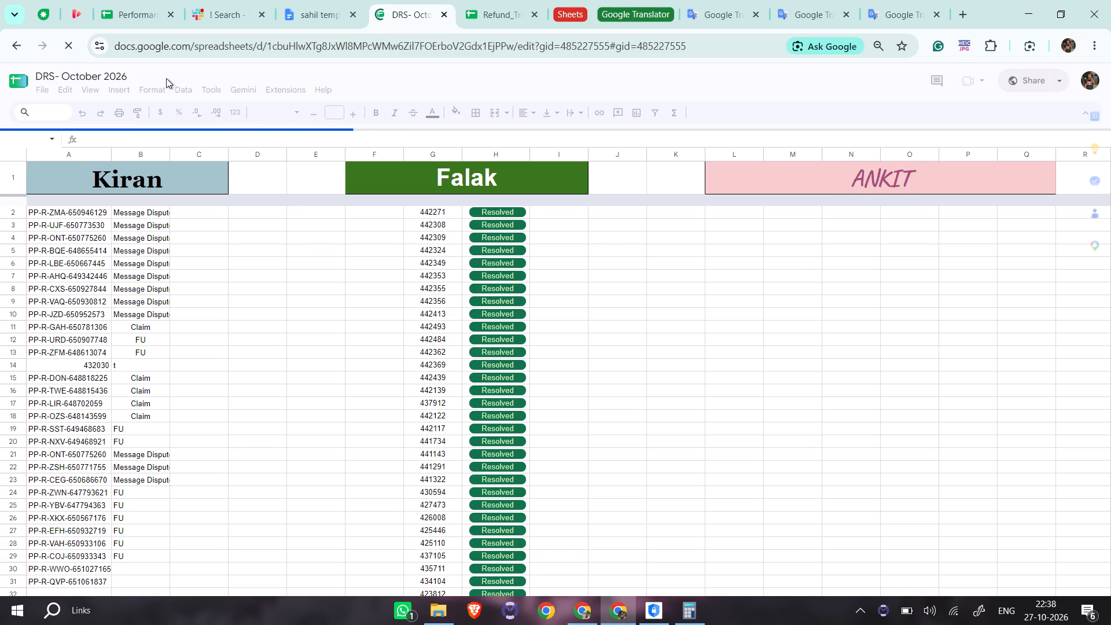
scroll(693, 395, "left", 7)
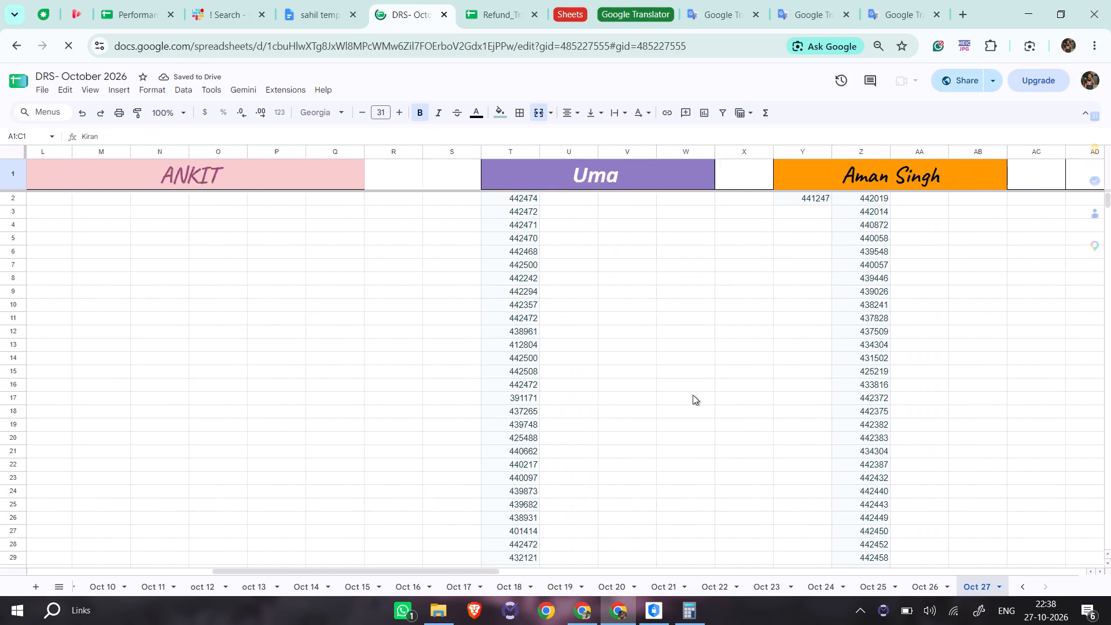
scroll(693, 395, "left", 4)
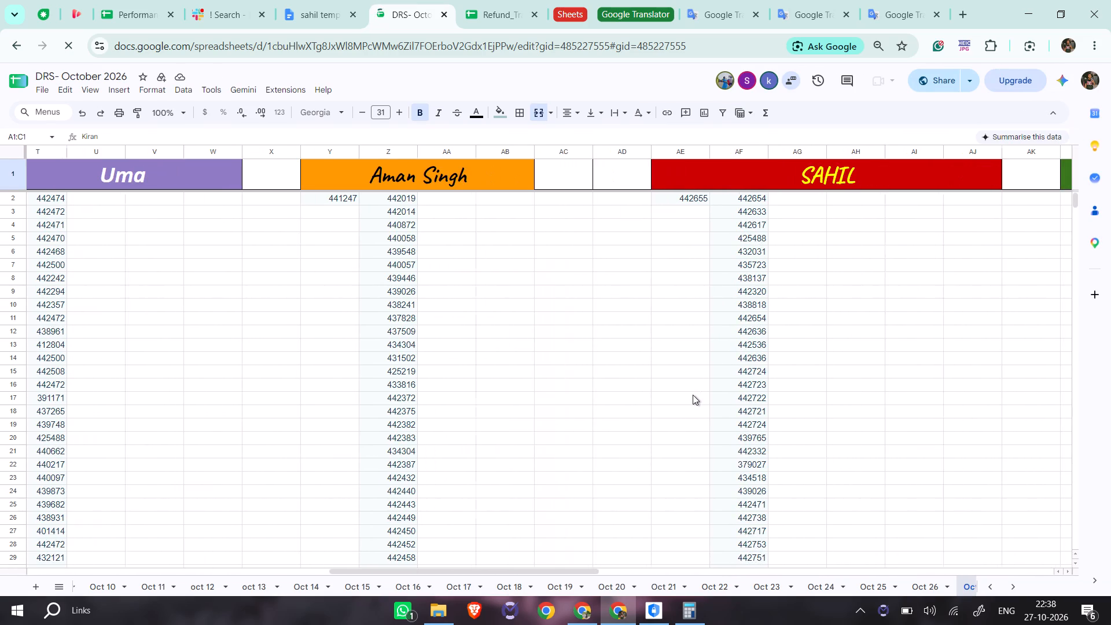
scroll(714, 387, "left", 1)
left_click(669, 366)
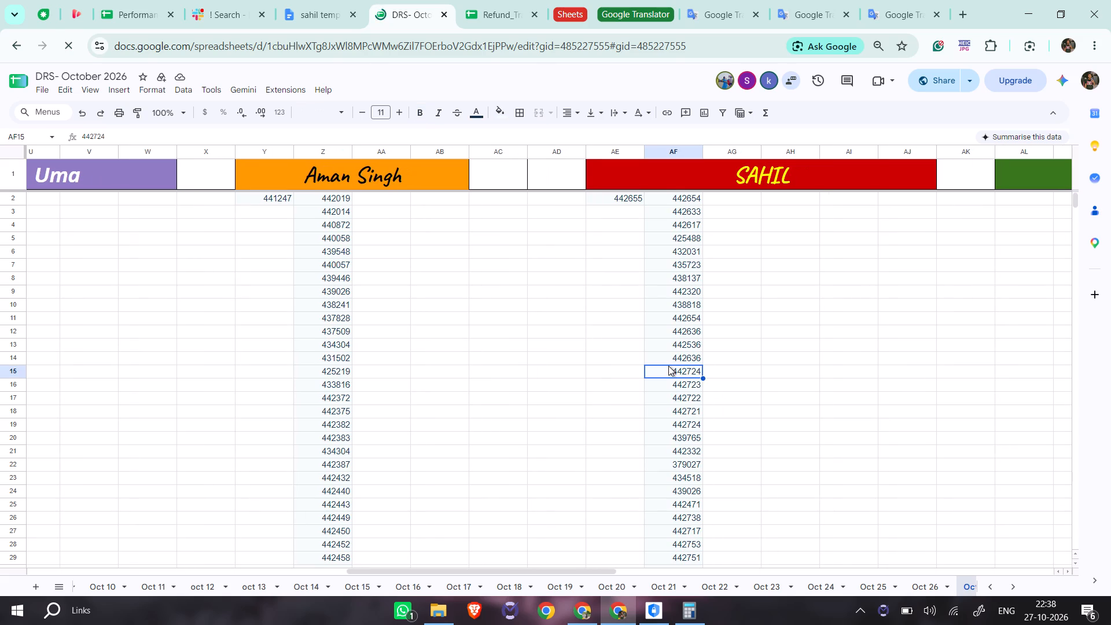
key("ctrl+Down")
key("ctrl+Down")
key("ctrl+Down")
key("ctrl+Down")
key("ctrl+Down")
key("ctrl+Down")
key("ctrl+Down")
key("ctrl+Down")
key("ctrl+Down")
key("ctrl+Up")
key("Down")
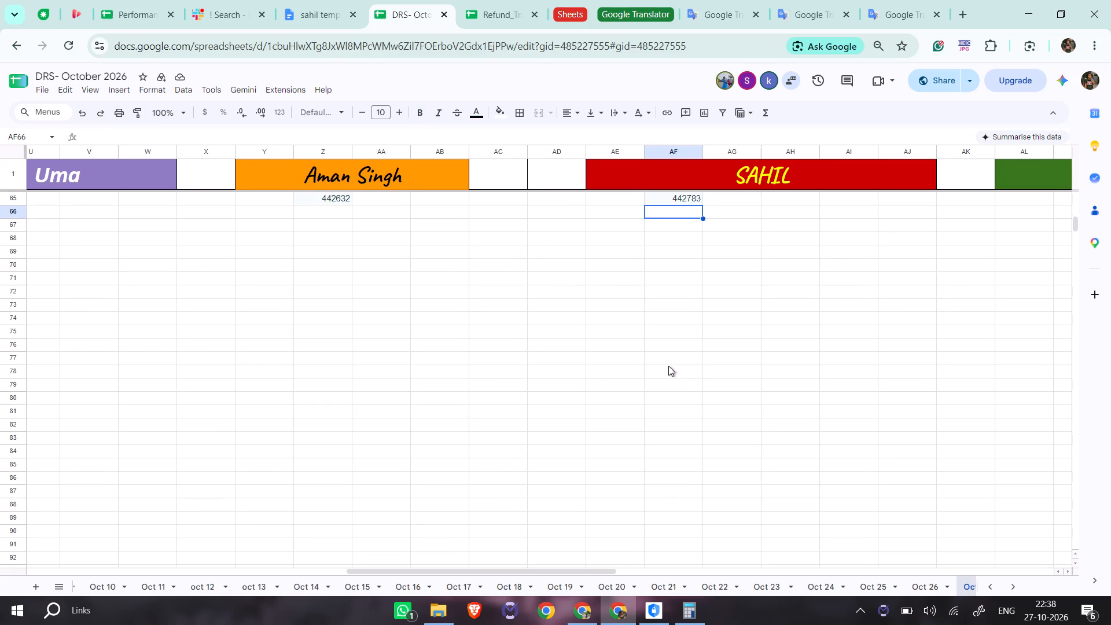
key("ctrl+v")
key("Down")
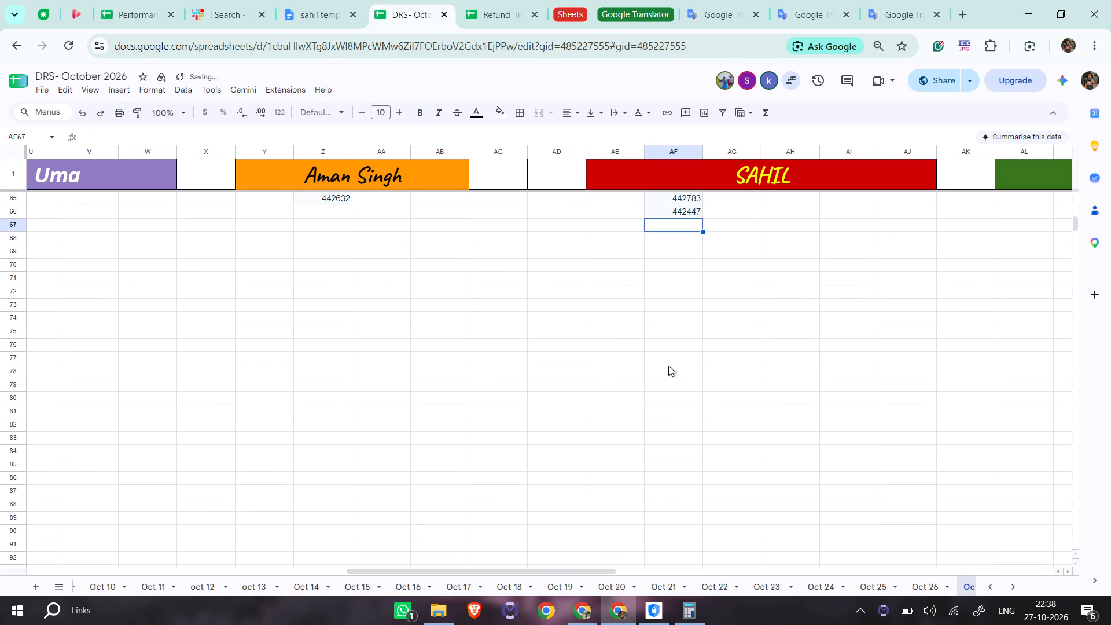
scroll(668, 366, "left", 3)
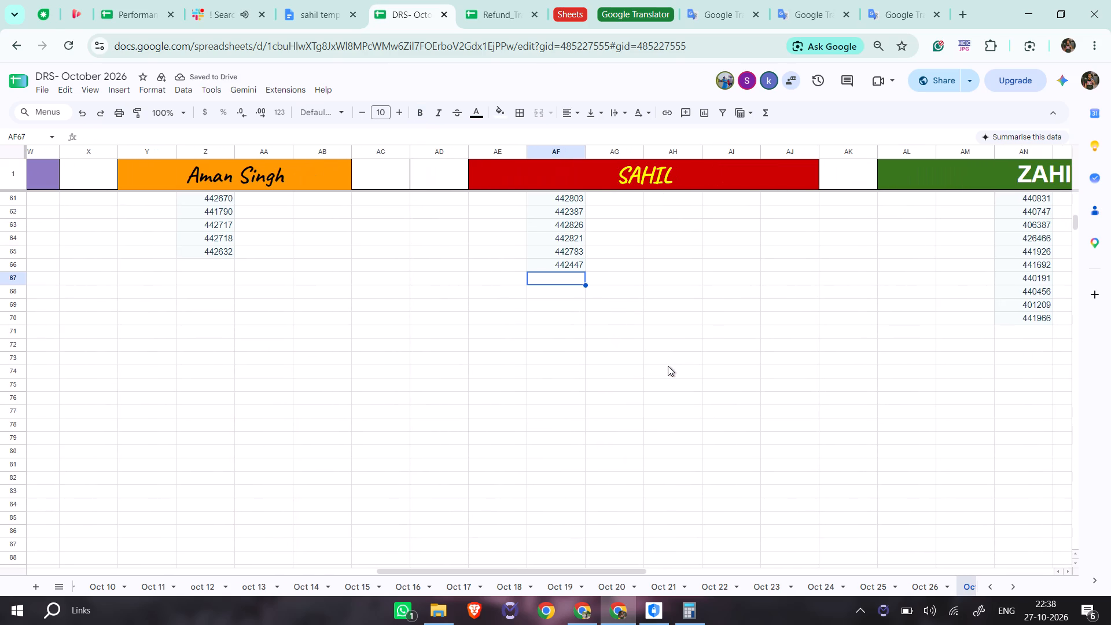
key("ctrl+1")
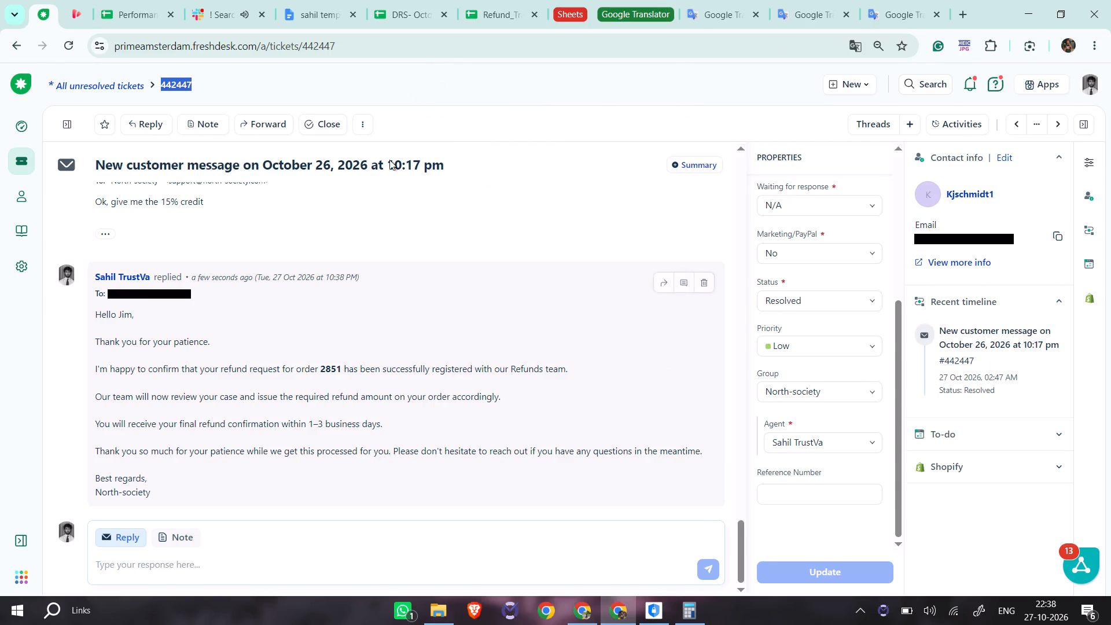
double_click(186, 84)
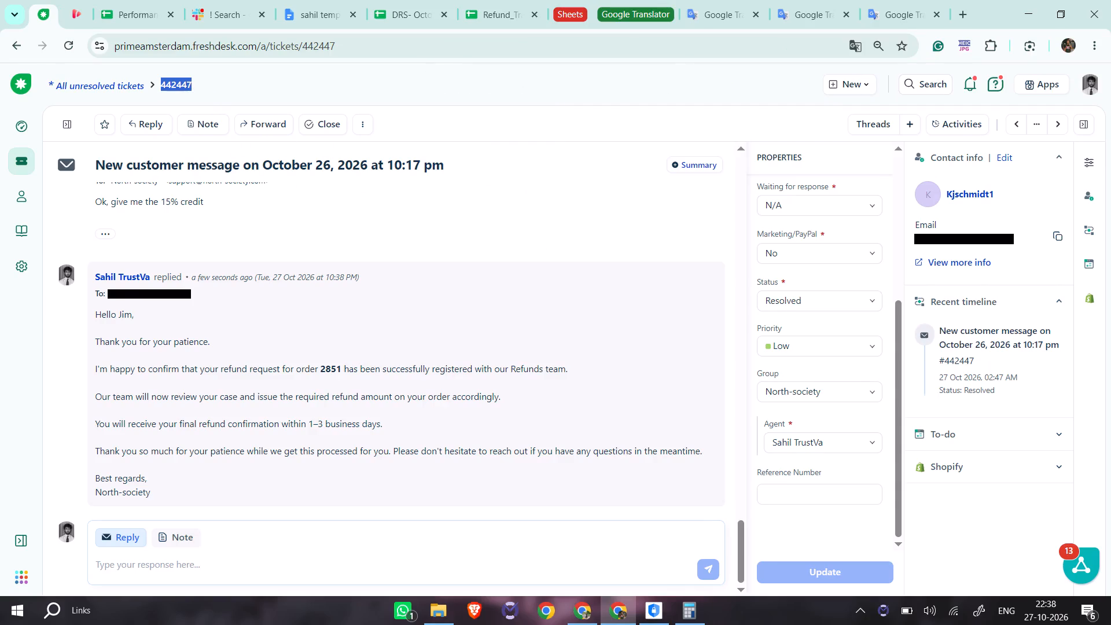
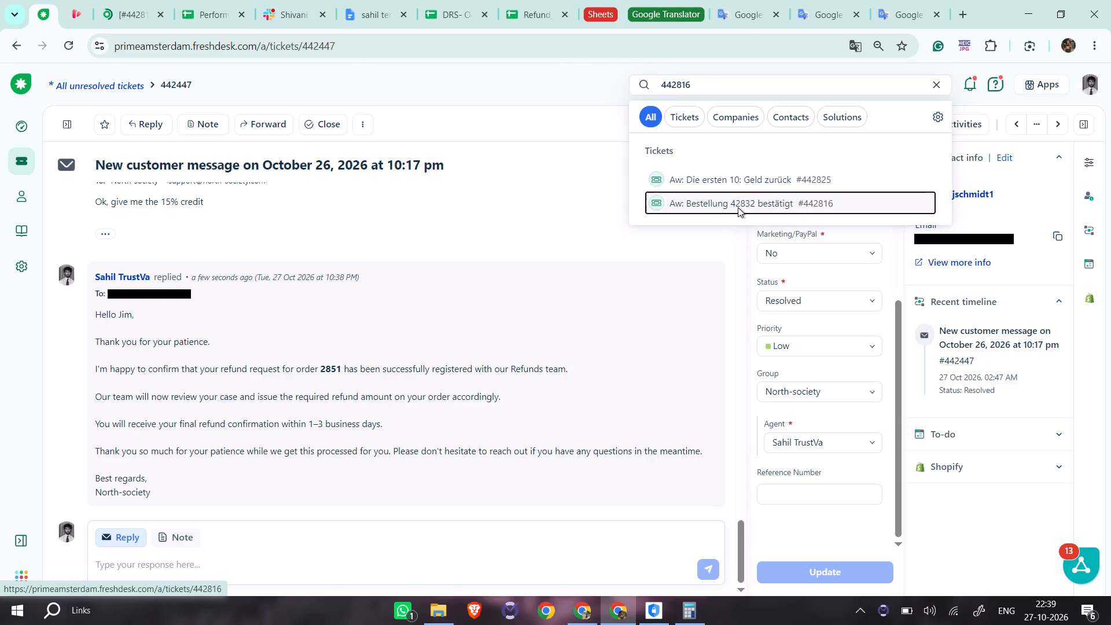
Go to ticket 442816 and examine its full conversation, including the older replies and the notes merged from ticket 442825.
key("ctrl+Tab")
key("ctrl+Tab")
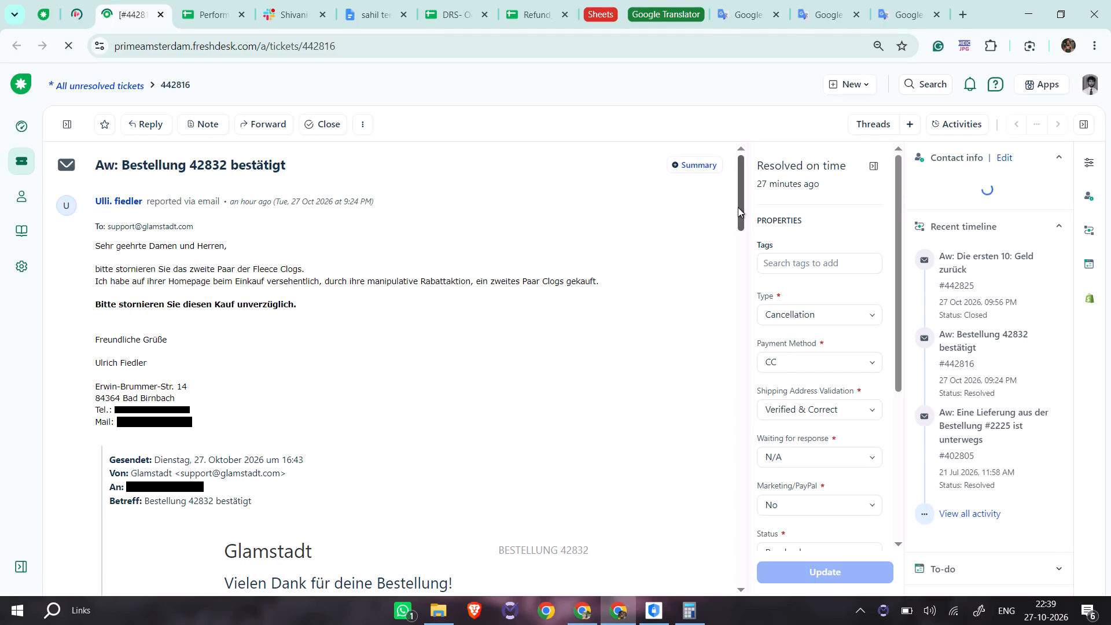
scroll(797, 220, "down", 5)
scroll(597, 275, "down", 4)
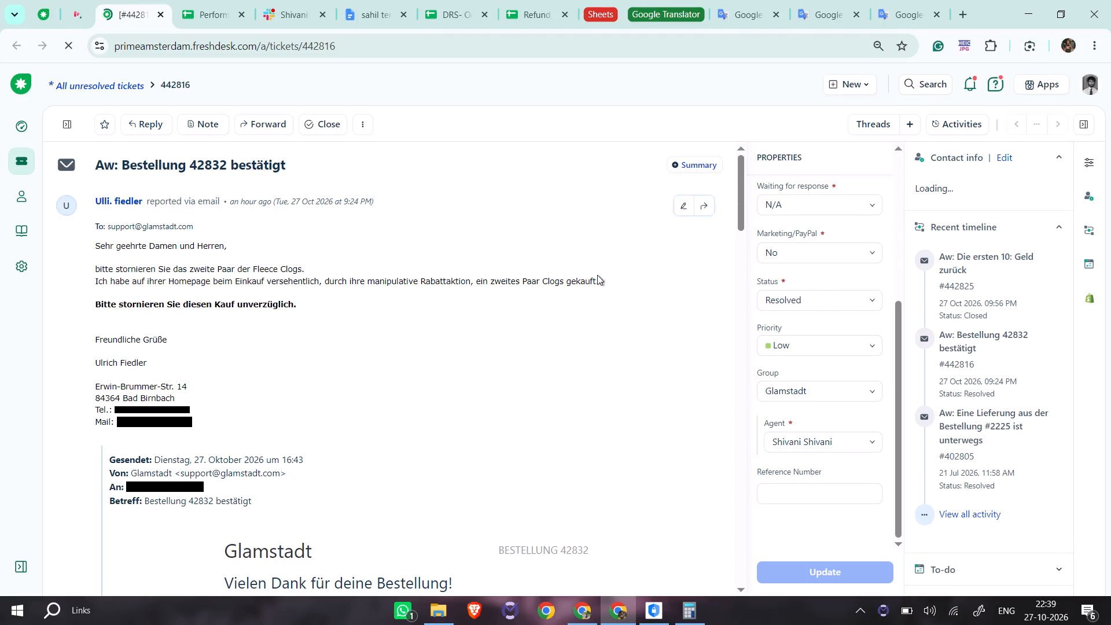
scroll(597, 275, "down", 5)
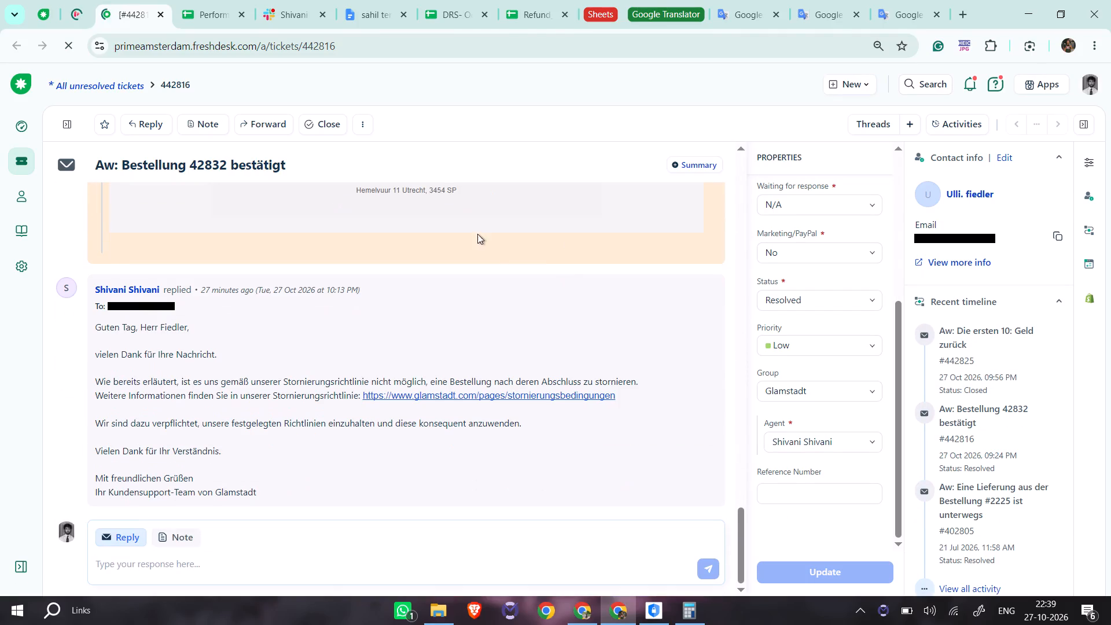
scroll(411, 369, "up", 6)
scroll(433, 300, "up", 1)
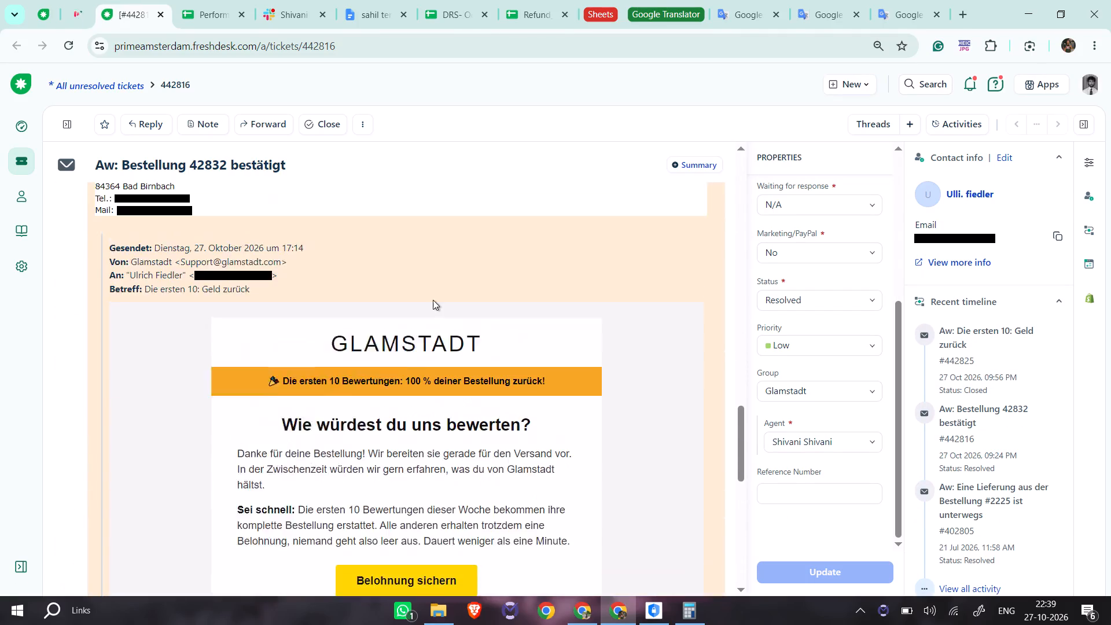
scroll(433, 300, "up", 5)
left_click(403, 311)
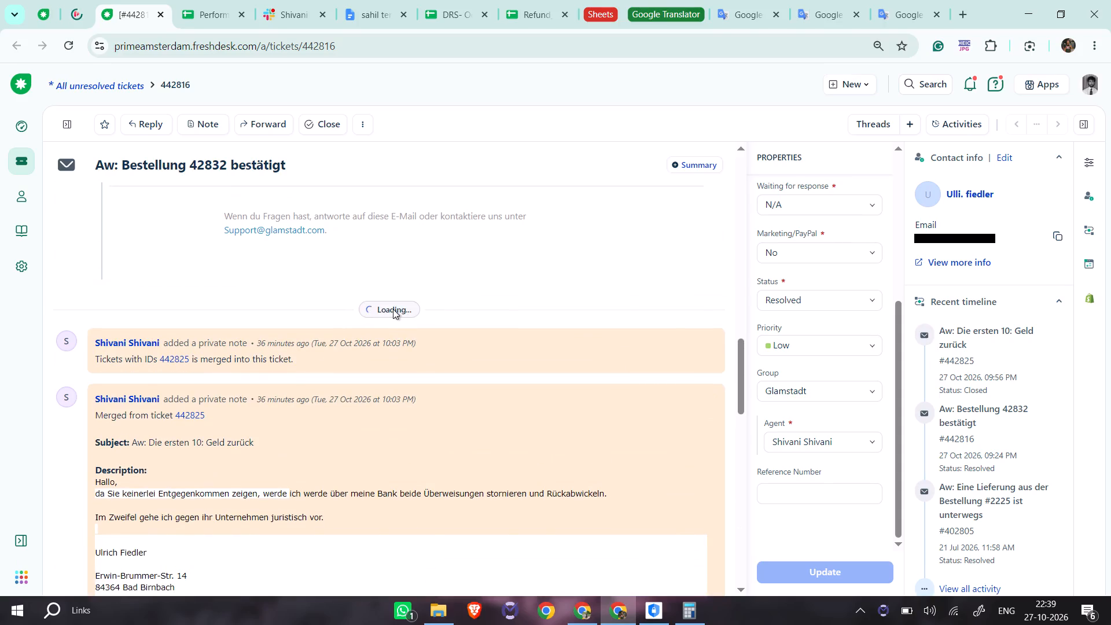
scroll(393, 309, "down", 1)
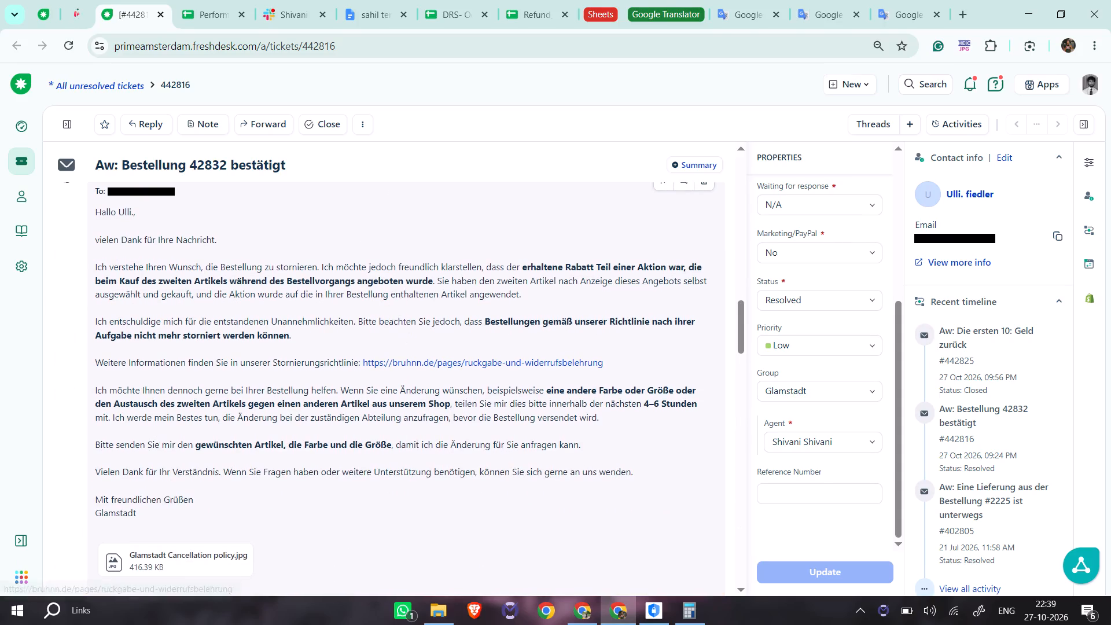
scroll(407, 435, "down", 1)
scroll(406, 435, "up", 2)
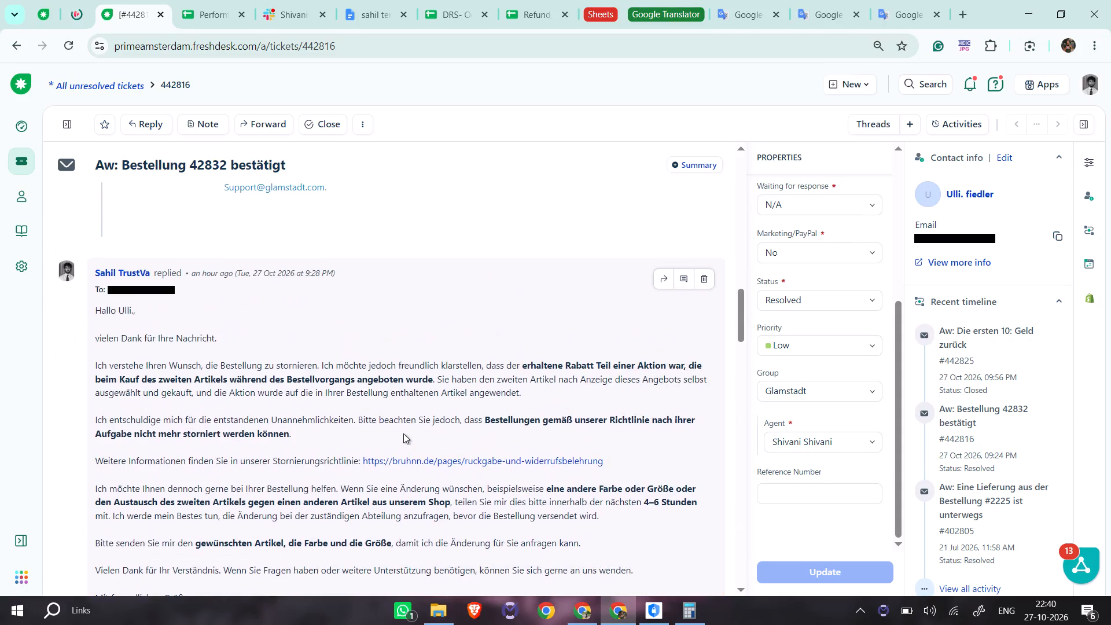
scroll(403, 433, "up", 2)
scroll(403, 433, "down", 11)
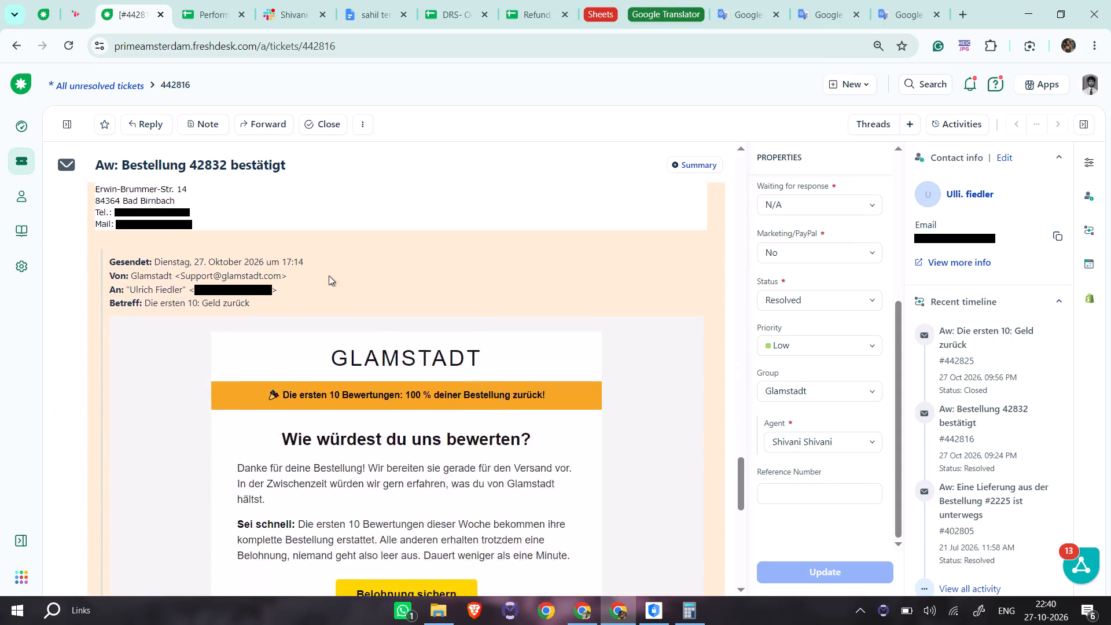
scroll(334, 285, "down", 7)
scroll(333, 216, "up", 3)
scroll(545, 256, "up", 3)
scroll(623, 231, "up", 2)
scroll(577, 285, "up", 2)
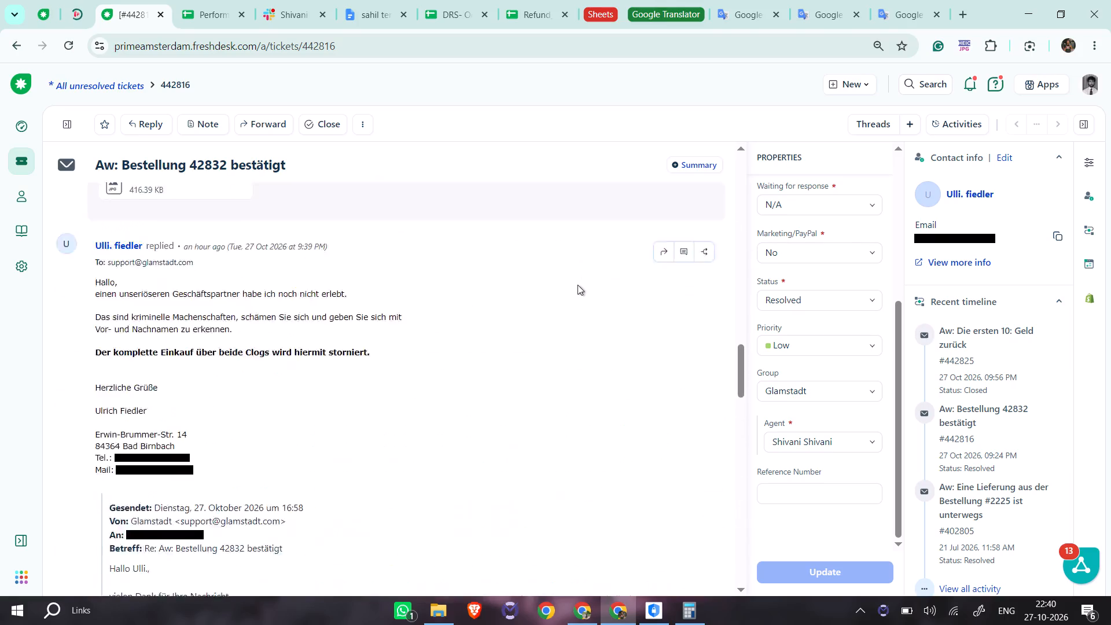
scroll(577, 285, "up", 4)
left_click(690, 389)
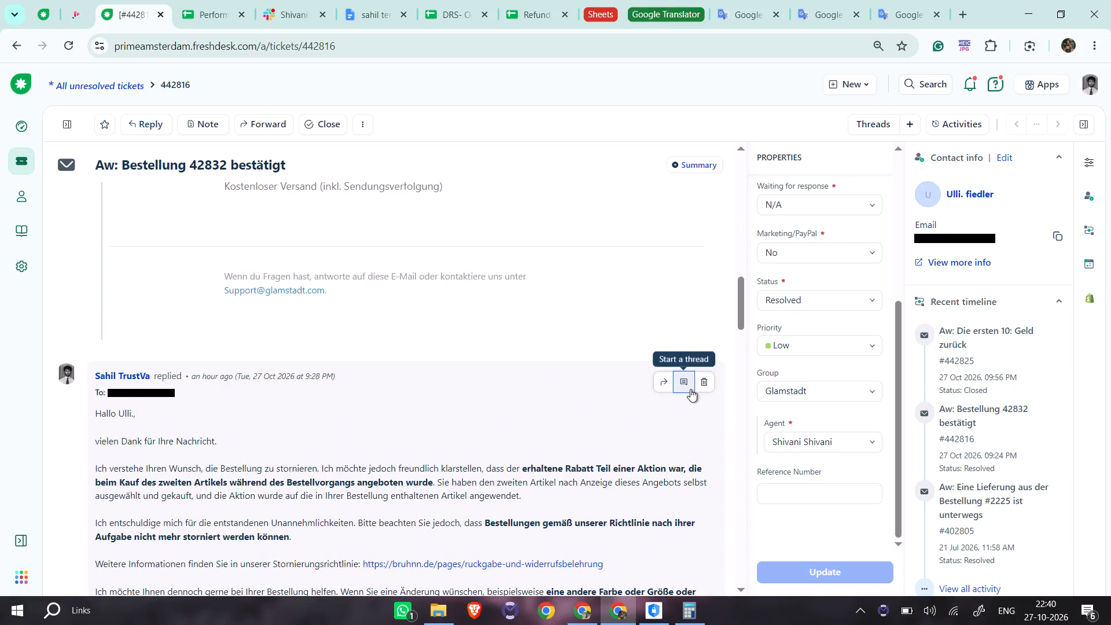
type("Wromg")
key("BackSpace")
key("BackSpace")
type("ng link")
key("space")
key("BackSpace")
key("BackSpace")
type("k send by mistake")
key("ctrl+Return")
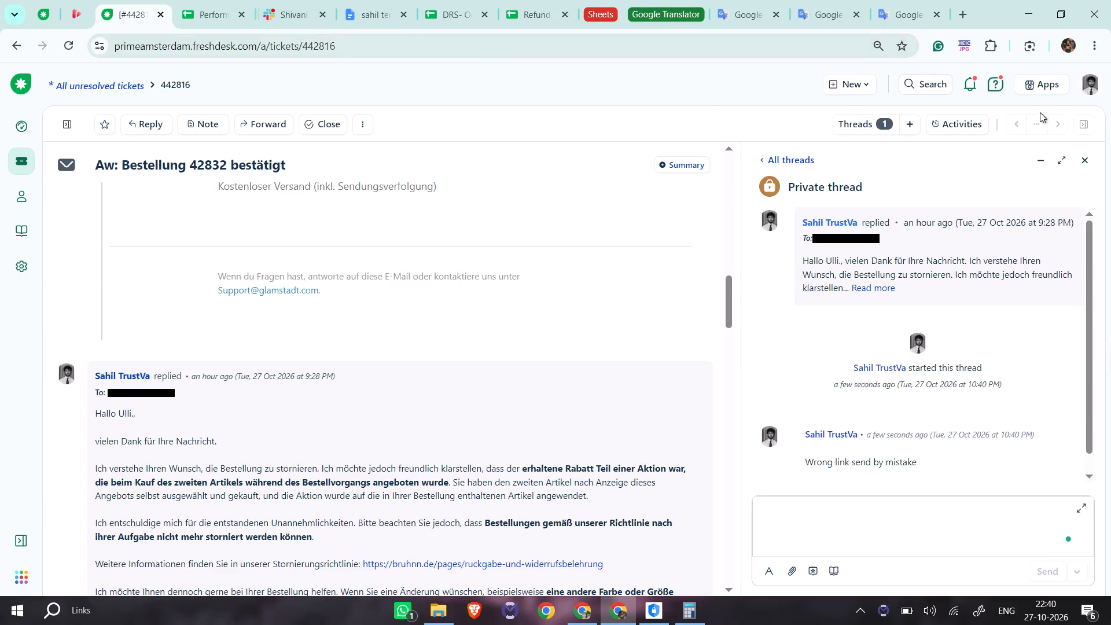
left_click(1094, 159)
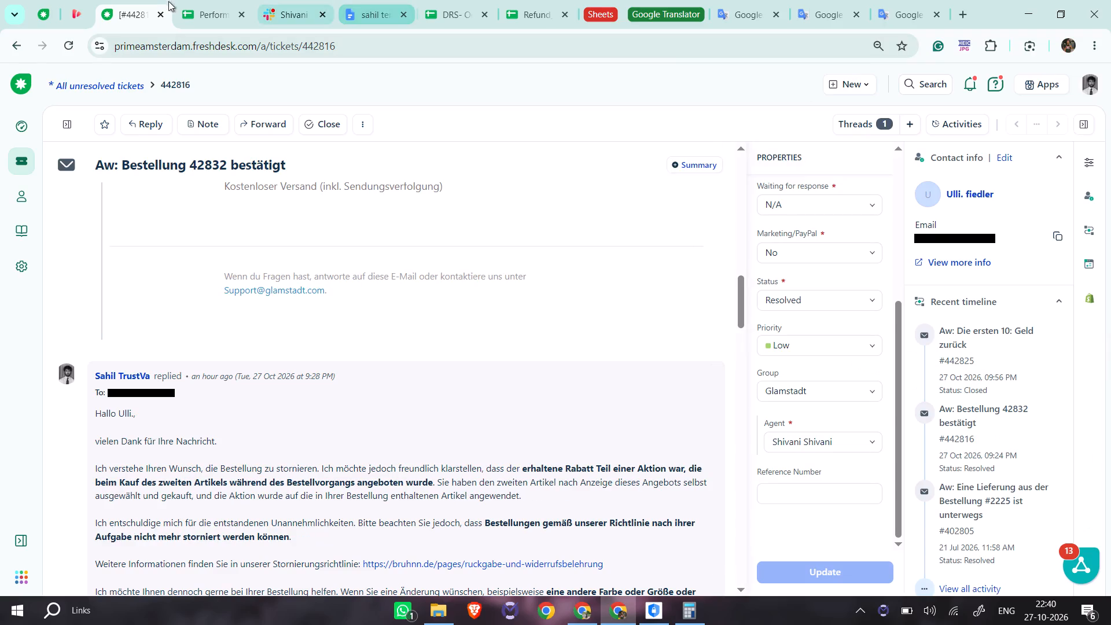
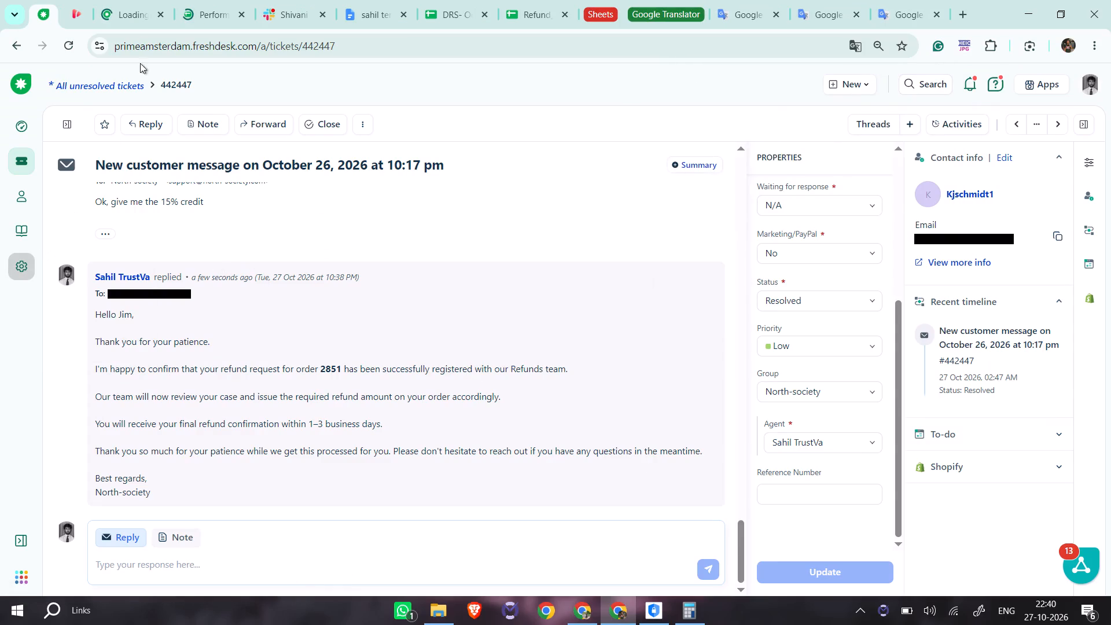
Search the canned responses for "upse" and open the UPSELL Bruhnn response.
left_click(150, 0)
left_click(190, 0)
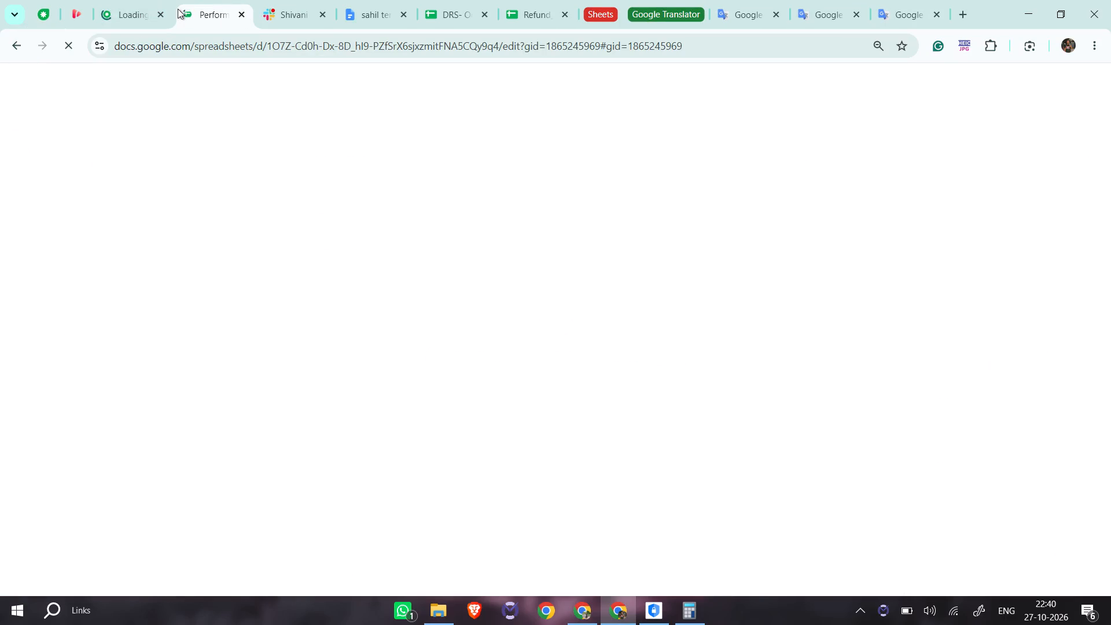
left_click(144, 0)
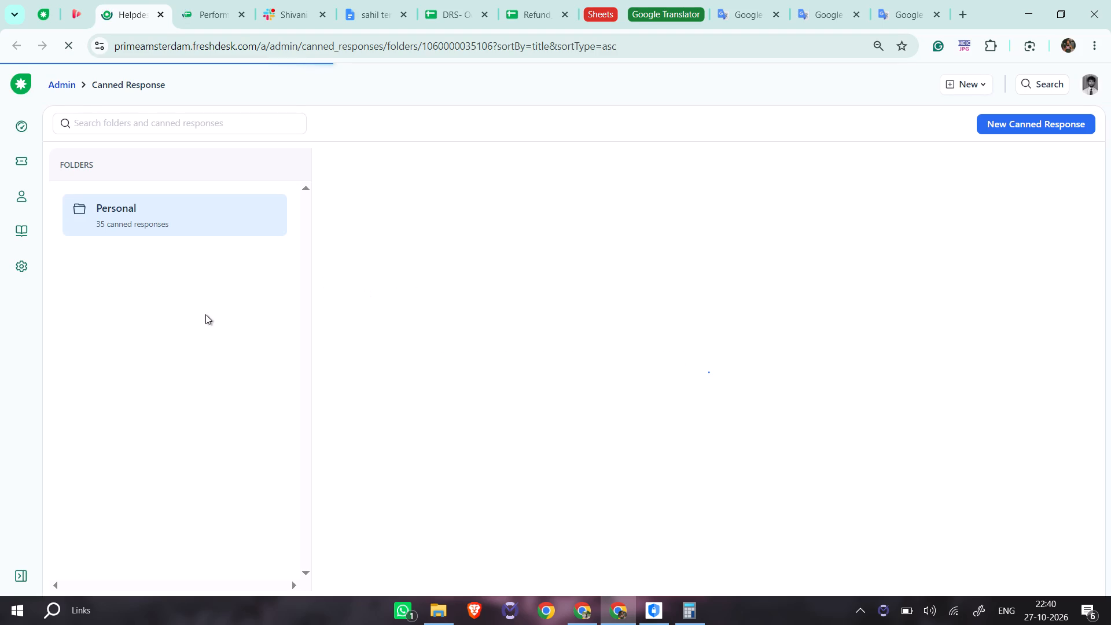
left_click(24, 268, "ctrl")
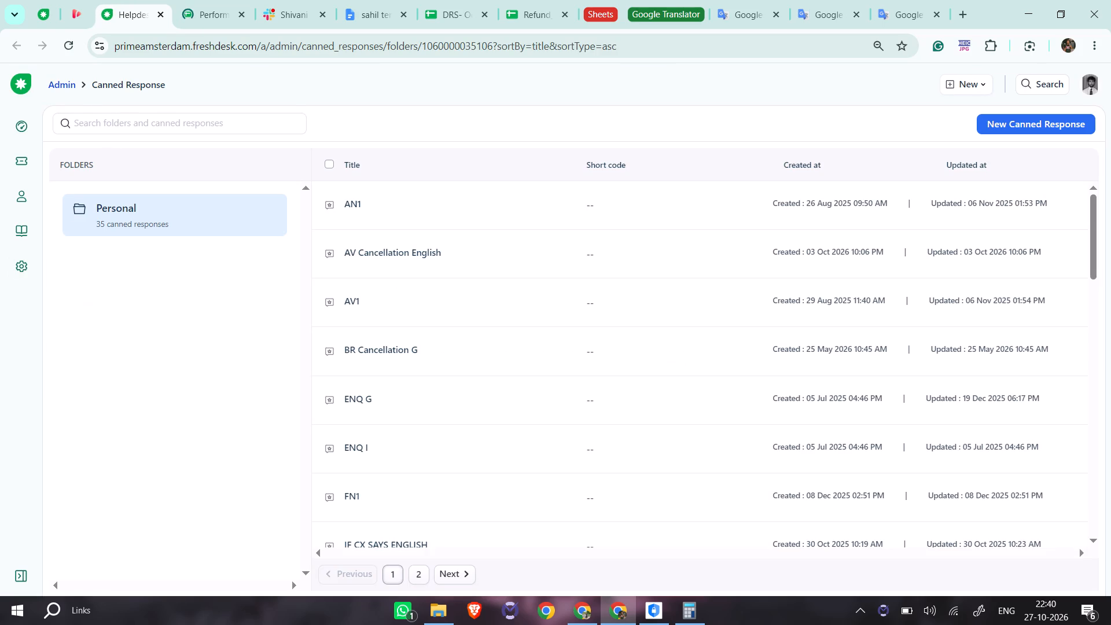
left_click(75, 279, "ctrl")
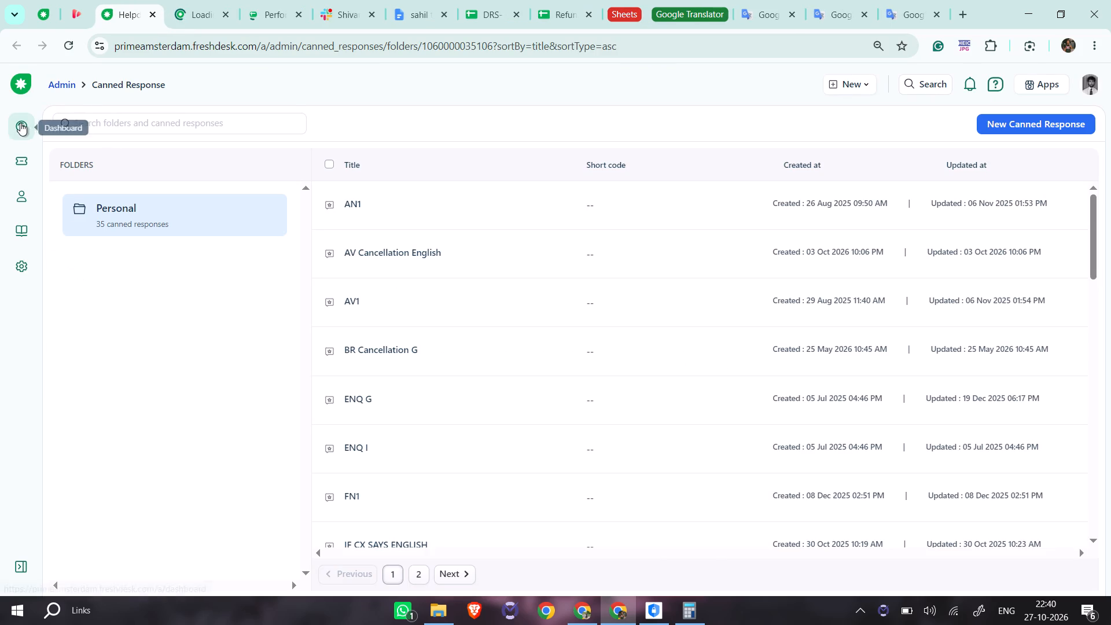
left_click(20, 123)
left_click(219, 0)
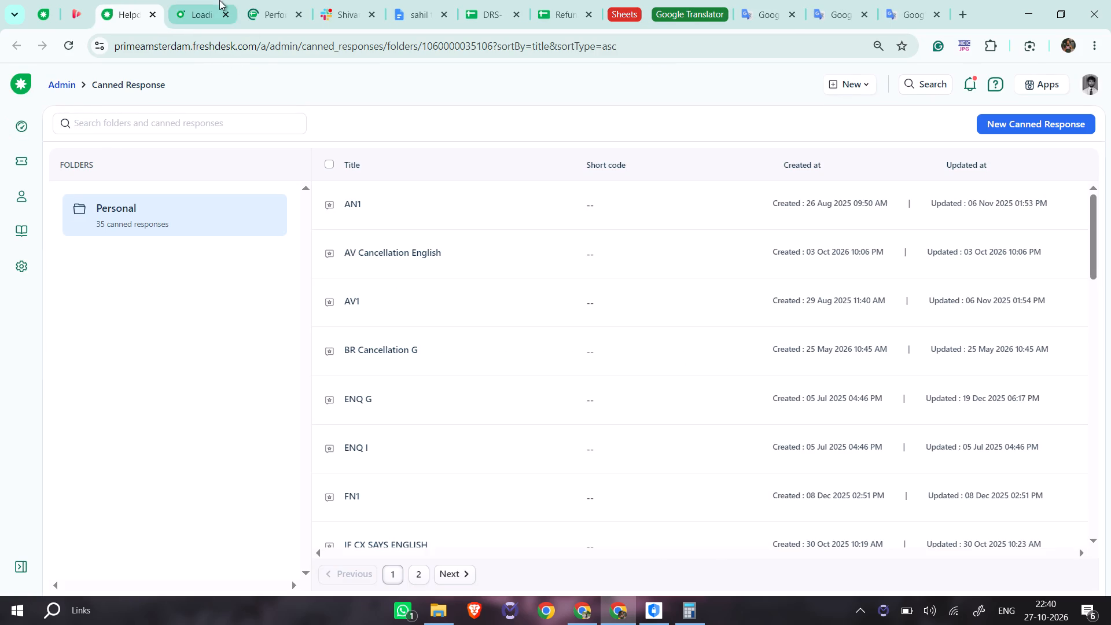
left_click(146, 0)
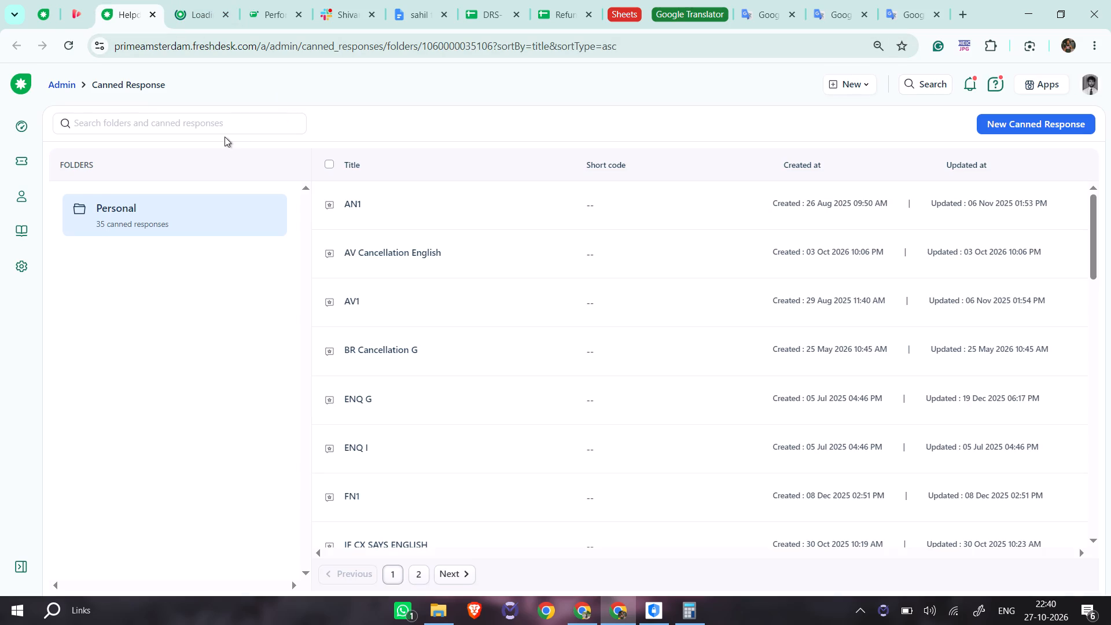
left_click(185, 130)
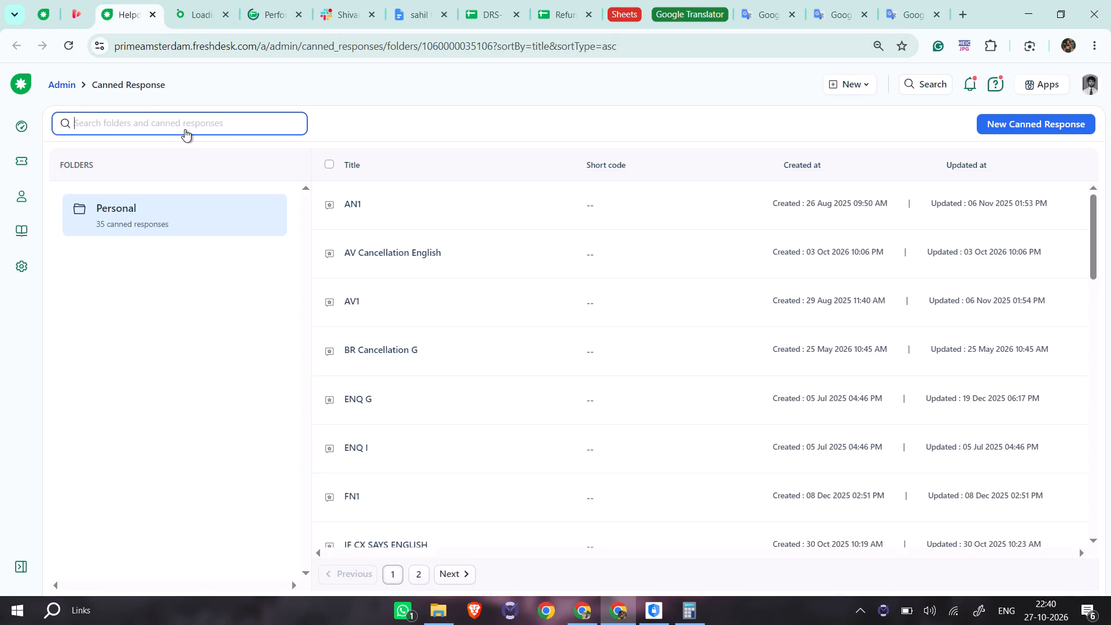
type("upse")
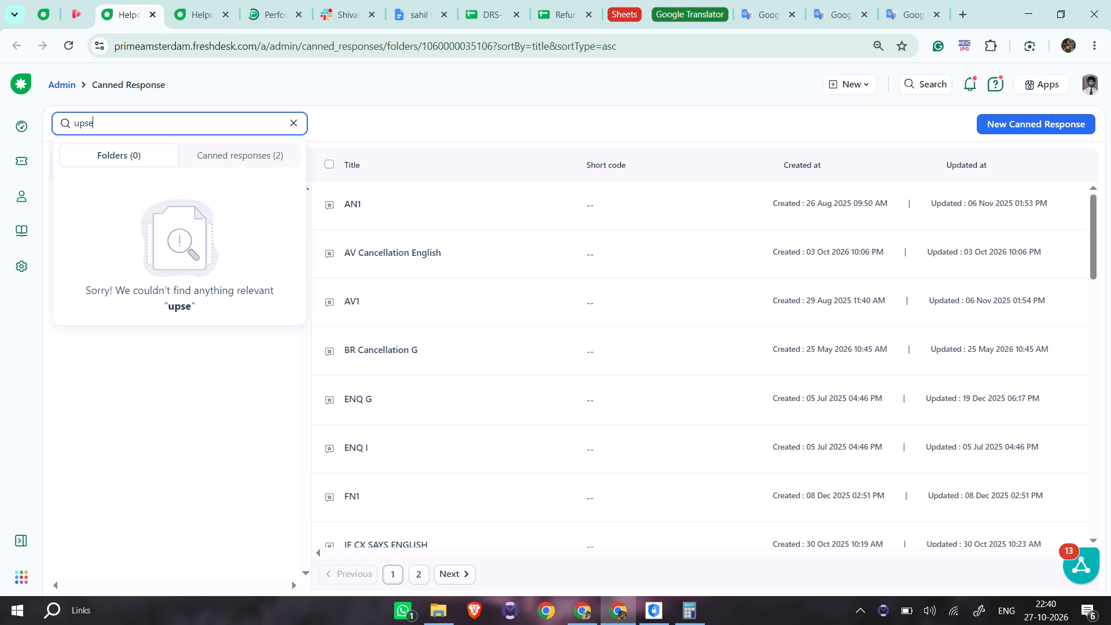
left_click(266, 161)
left_click(119, 185)
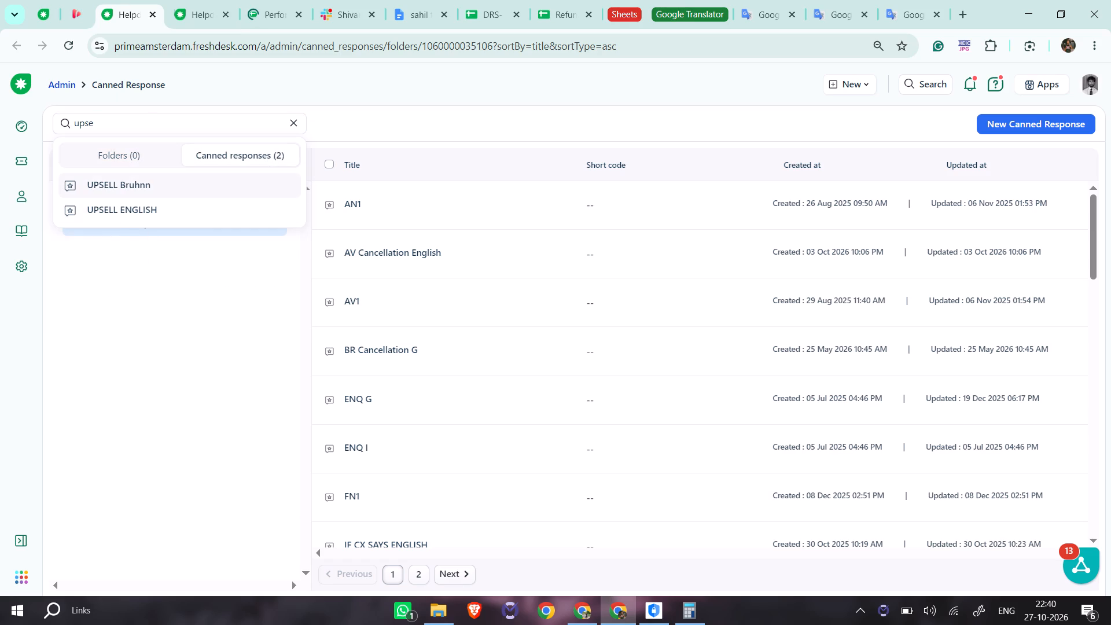
Start a new canned response in the second canned responses tab and enter "Upsell" as its title.
left_click(211, 0)
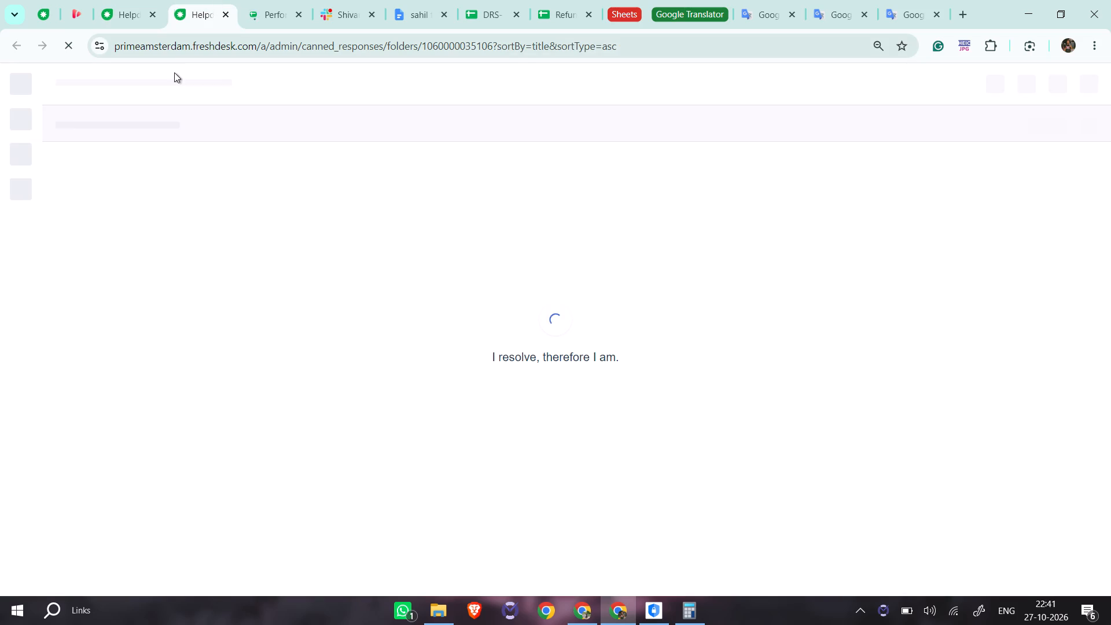
left_click(1051, 122)
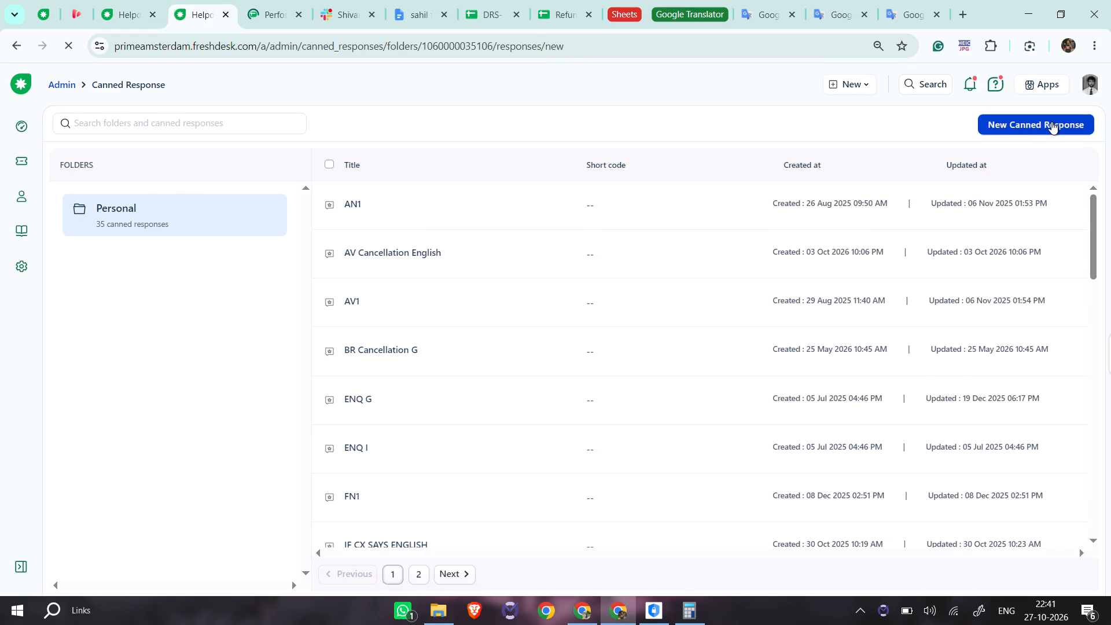
left_click(436, 209)
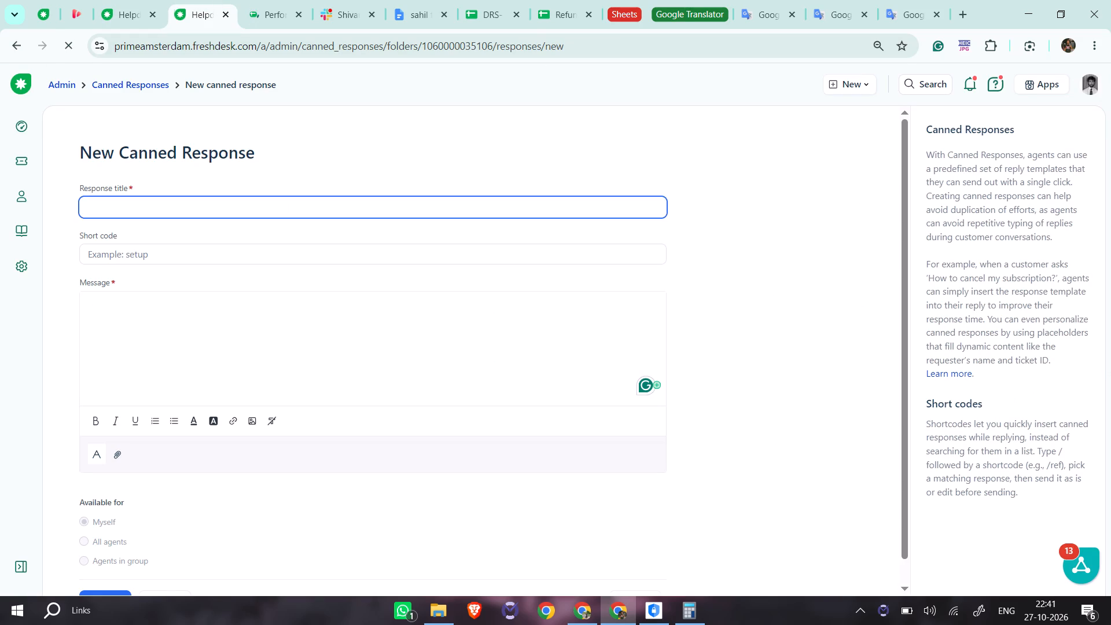
key("shift+u")
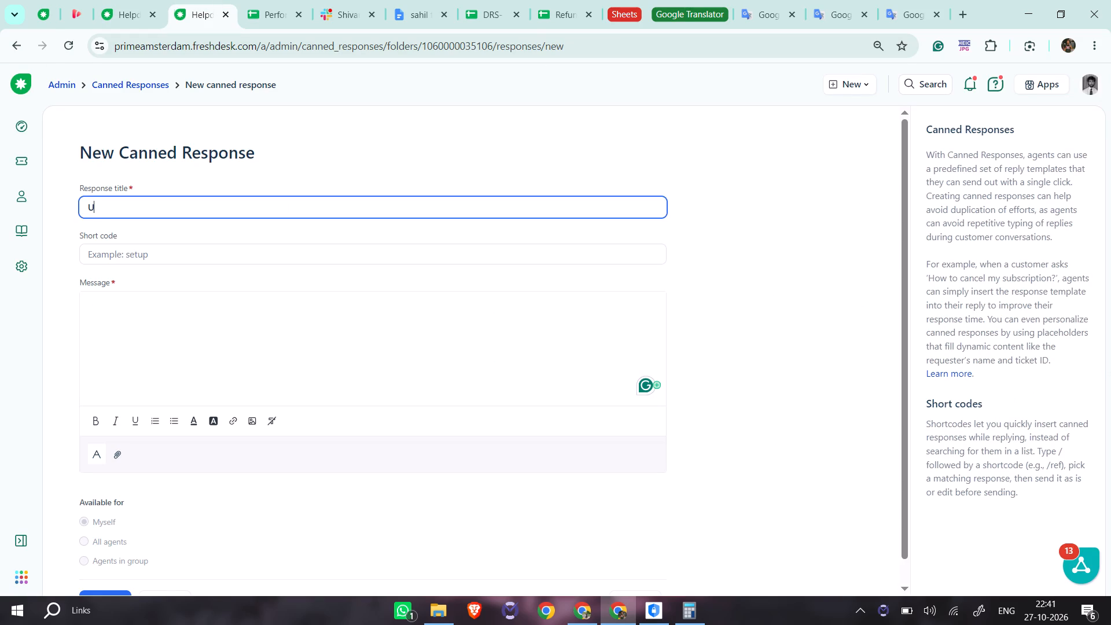
key("p")
type("sell")
key("space")
key("shift+g")
key("BackSpace")
Copy the store name Glamstadt from Shopify and complete the new response's title as "Upsell Glamstadt German".
key("ctrl+1")
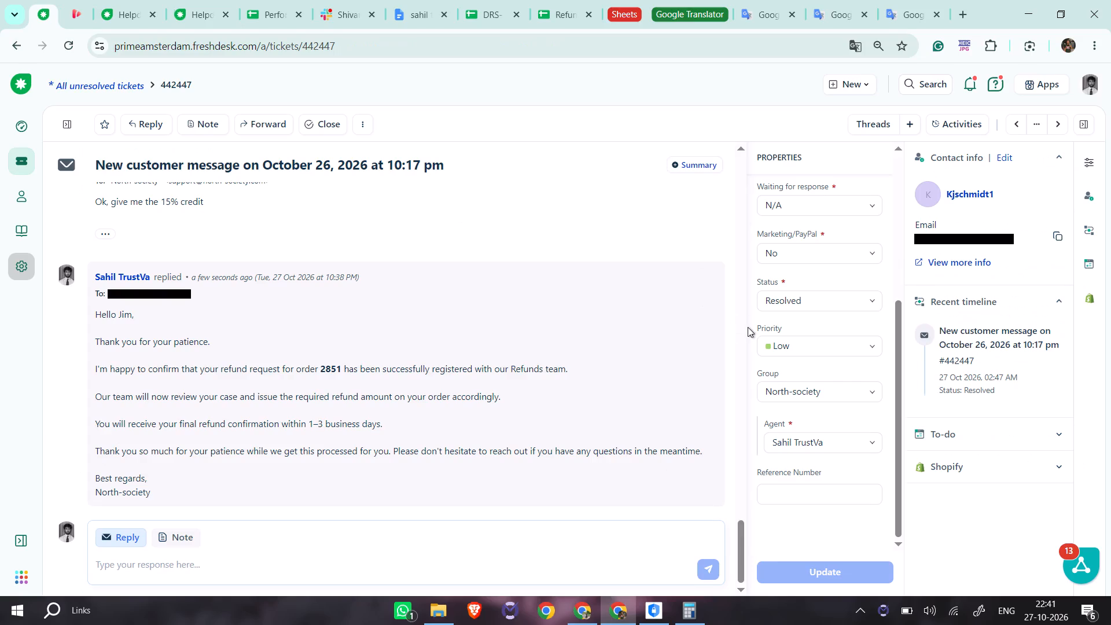
key("alt+Tab")
left_click(321, 7)
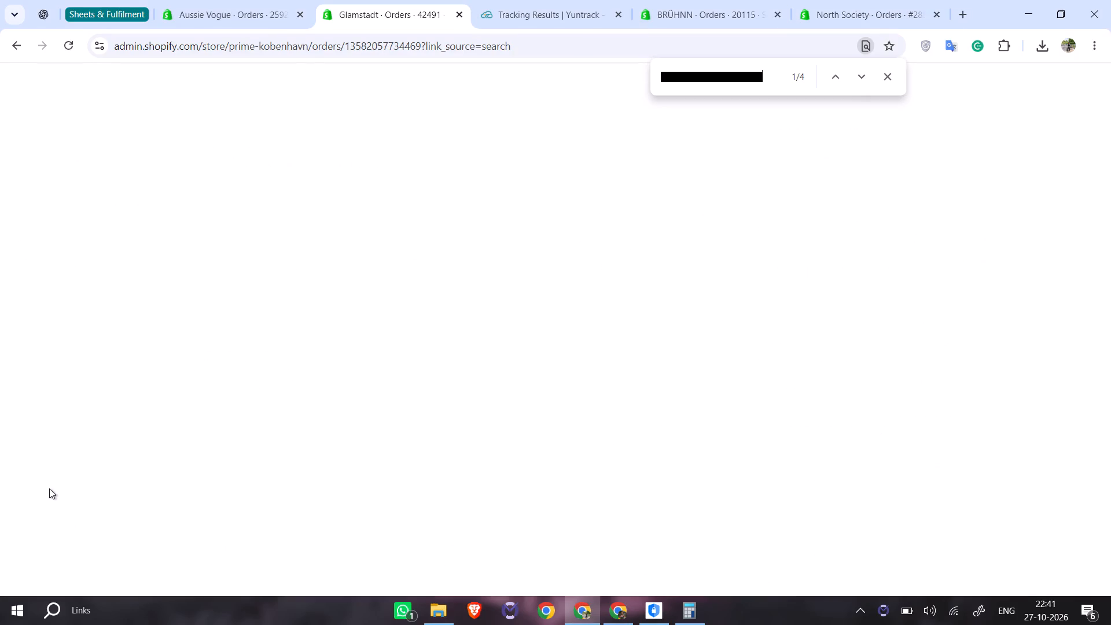
left_click(26, 573)
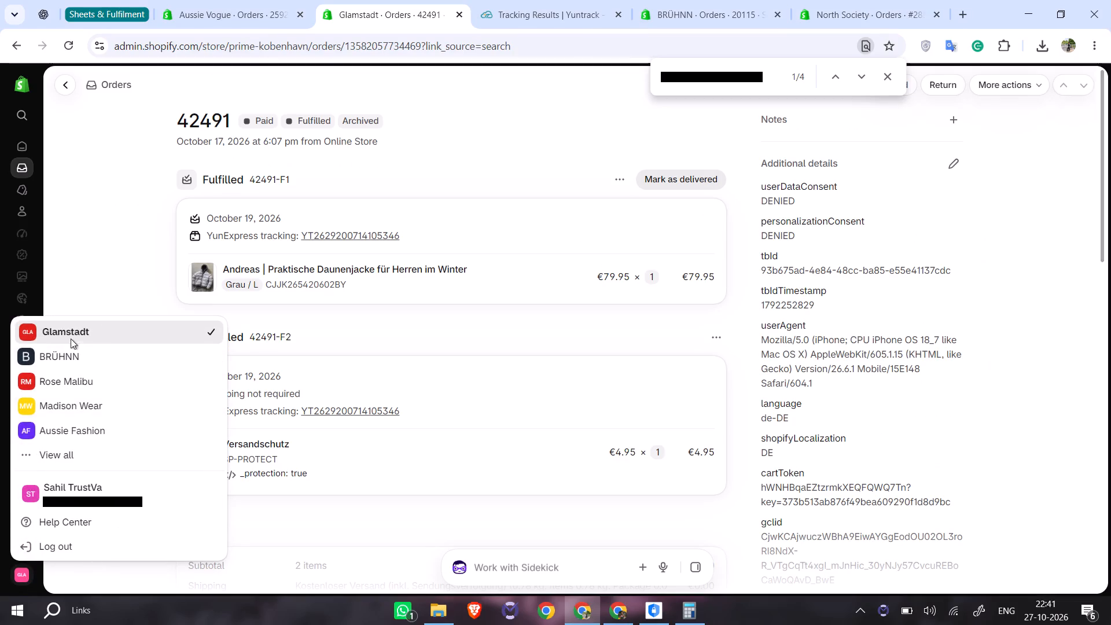
triple_click(74, 329)
key("ctrl+c")
key("alt+Tab")
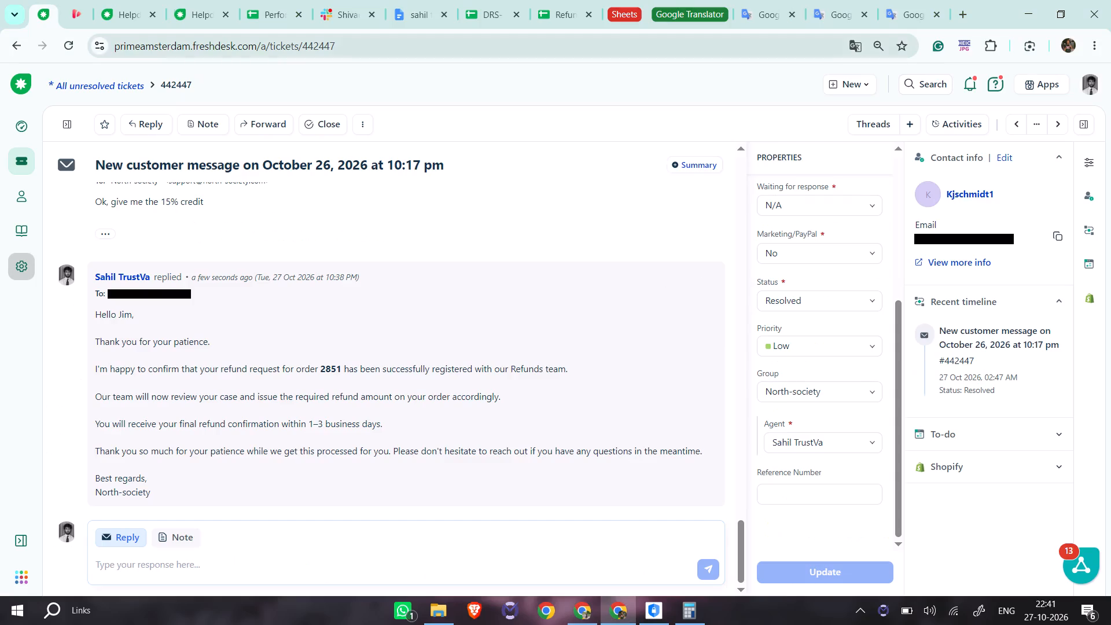
left_click(179, 0)
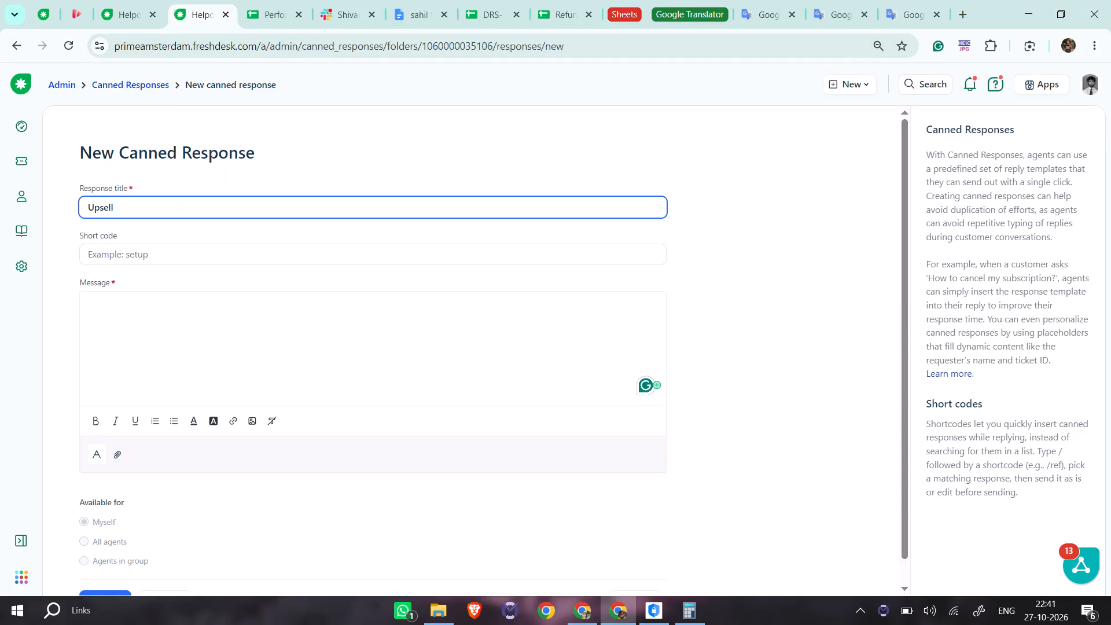
key("ctrl+shift+v")
key("space")
type("Ger")
type("man")
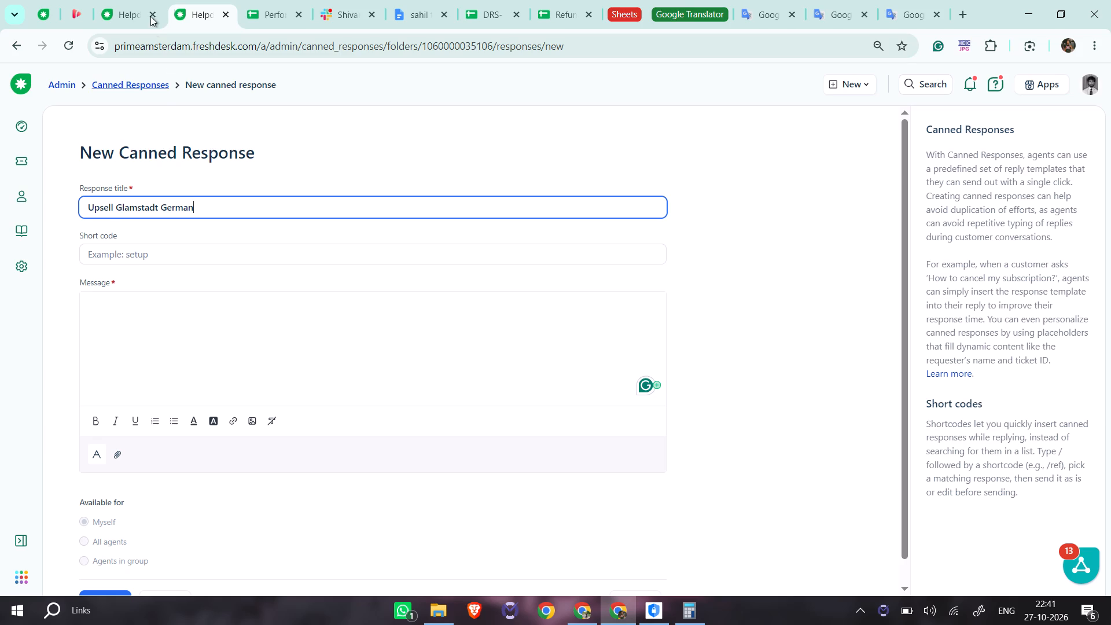
Copy the entire message of the UPSELL Bruhnn response into the message of the new Upsell Glamstadt German response.
left_click(123, 0)
left_click(285, 332)
key("ctrl+a")
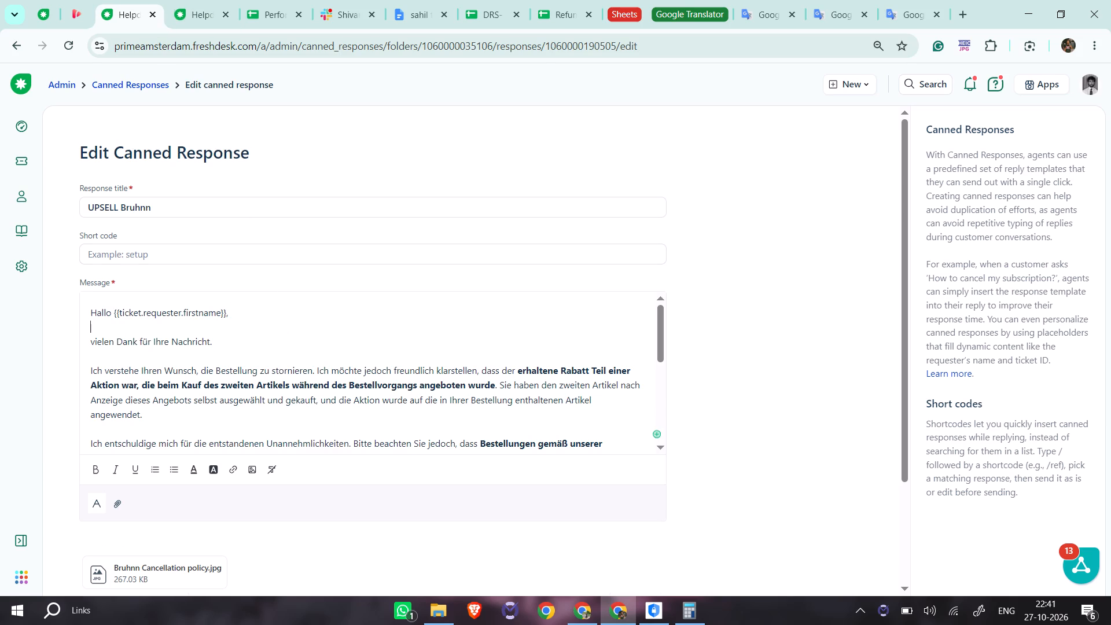
key("ctrl+c")
key("ctrl+Tab")
left_click(272, 323)
key("ctrl+v")
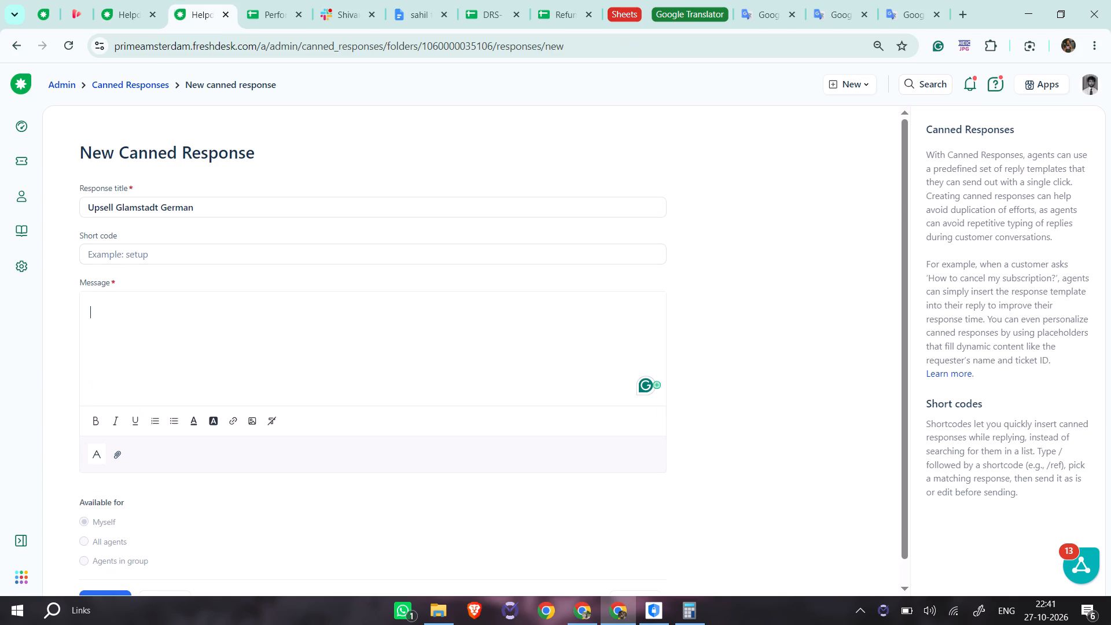
scroll(318, 384, "down", 3)
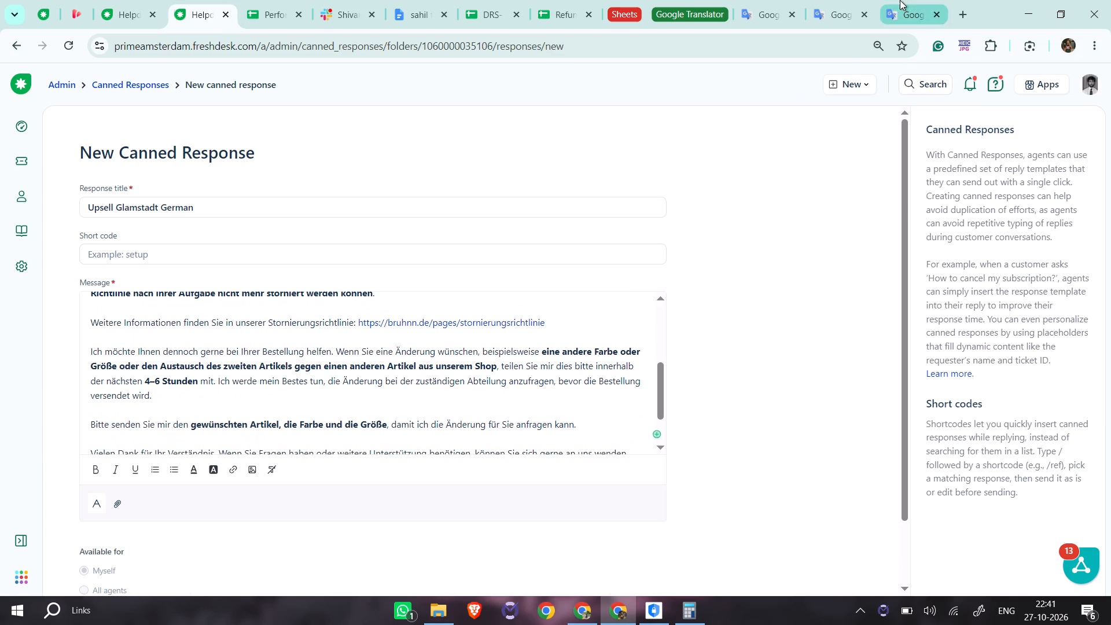
left_click(891, 0)
left_click(840, 0)
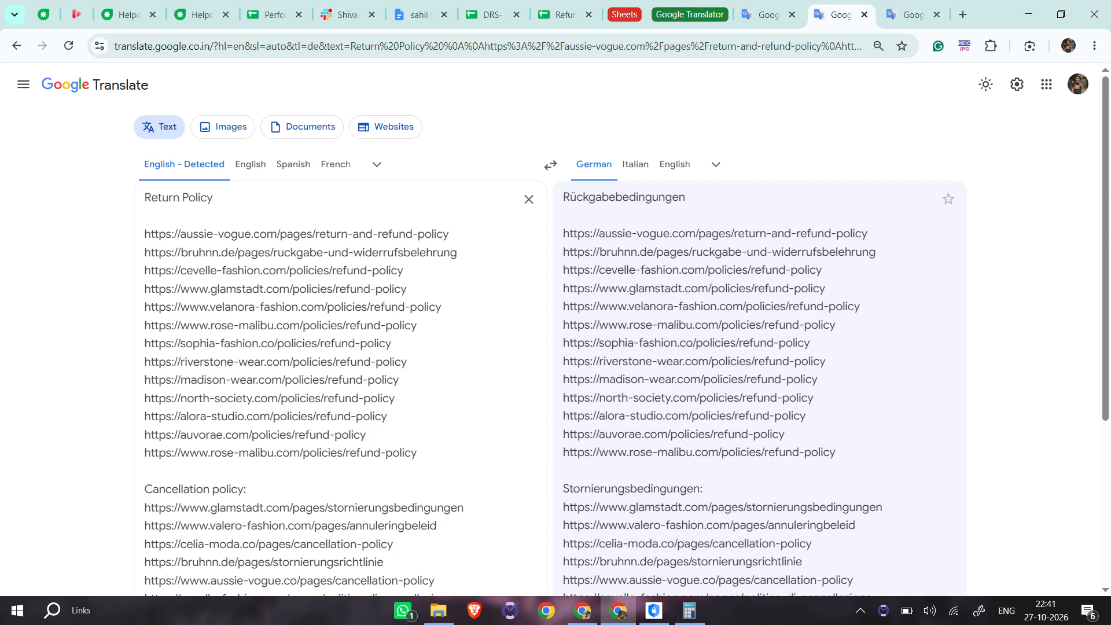
left_click_drag(463, 510, 147, 505)
key("ctrl+c")
key("ctrl+1")
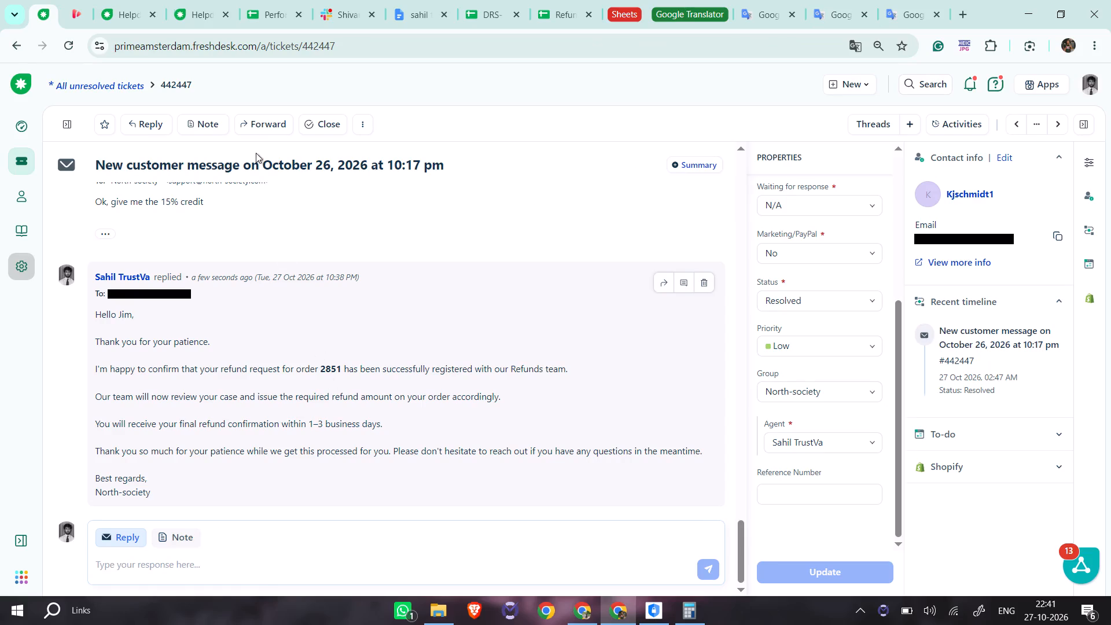
left_click(201, 20)
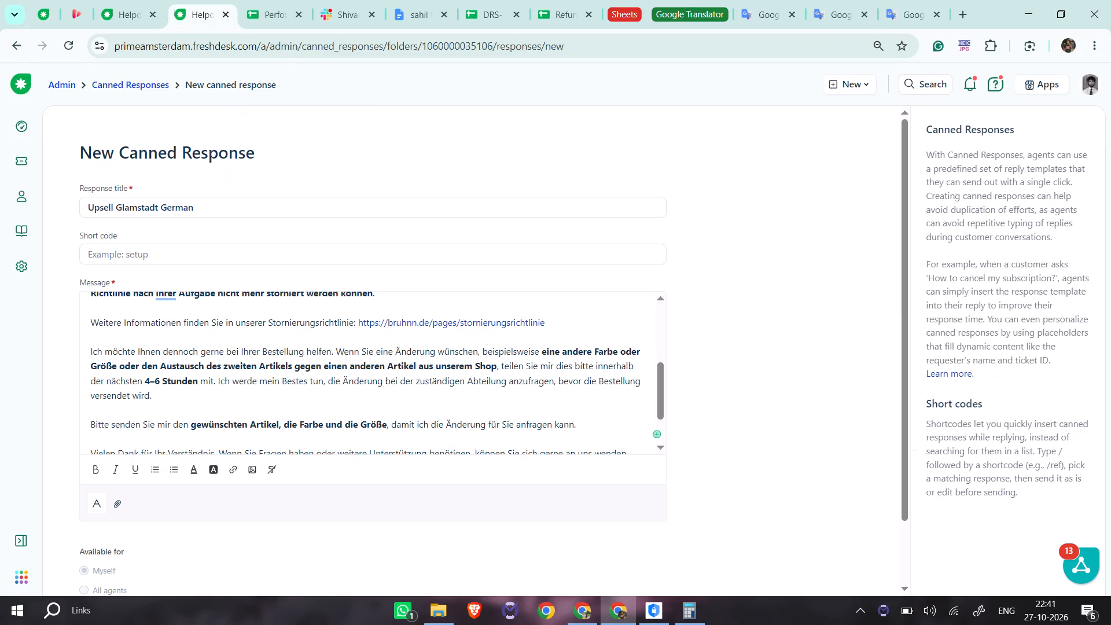
left_click_drag(359, 327, 543, 325)
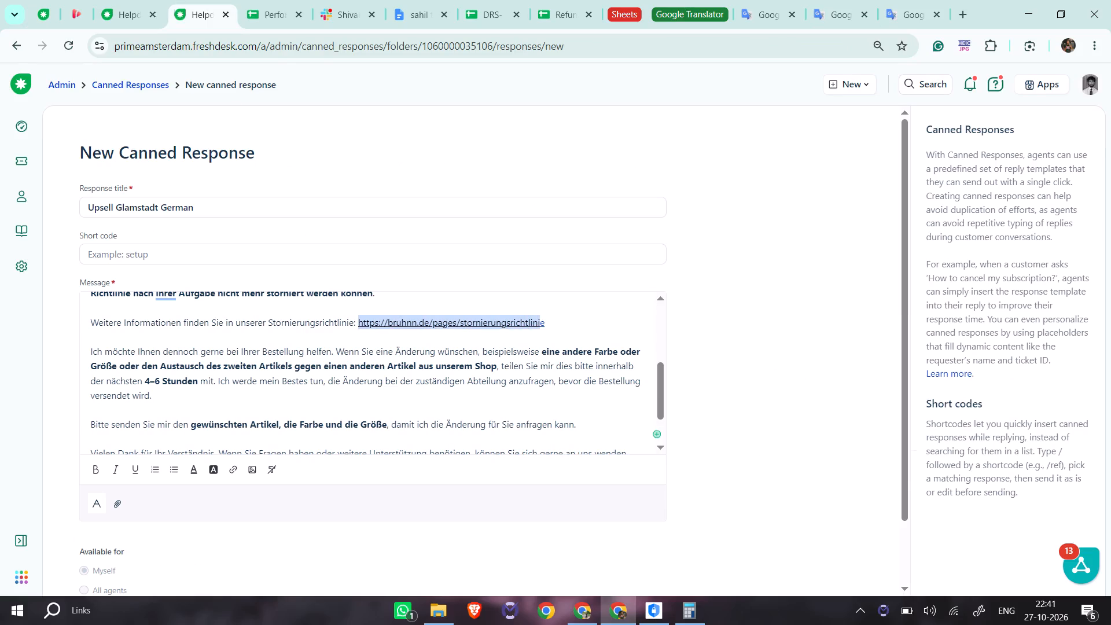
left_click_drag(543, 325, 547, 325)
key("ctrl+v")
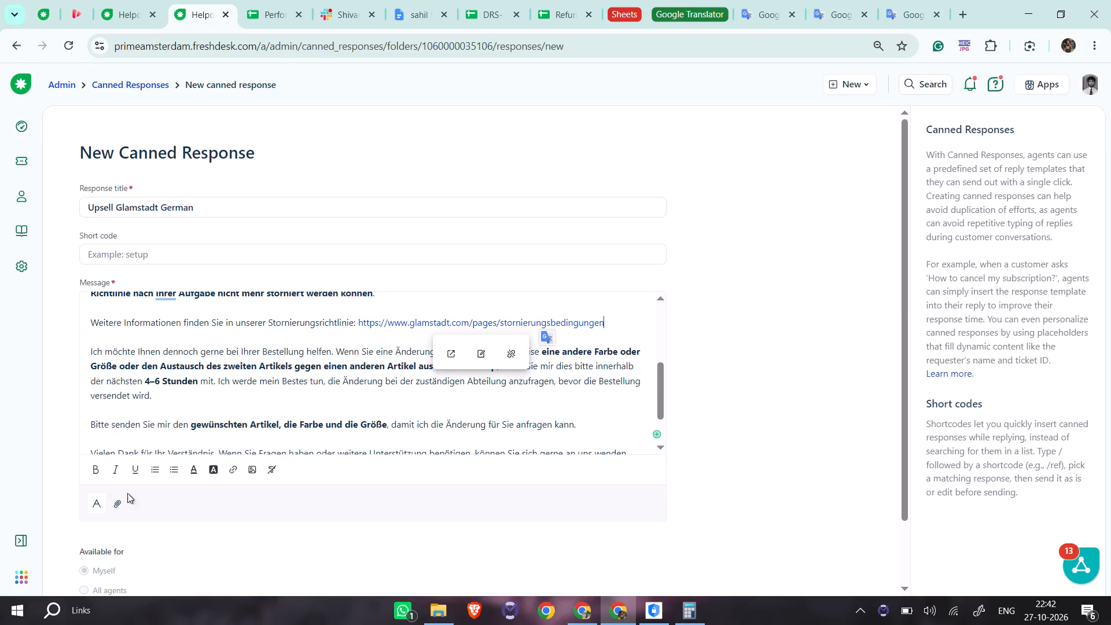
Attach Glamstadt Cancellation policy.jpg from the Desktop's Office > cancellation policy folder and create the Upsell Glamstadt German response.
left_click(120, 506)
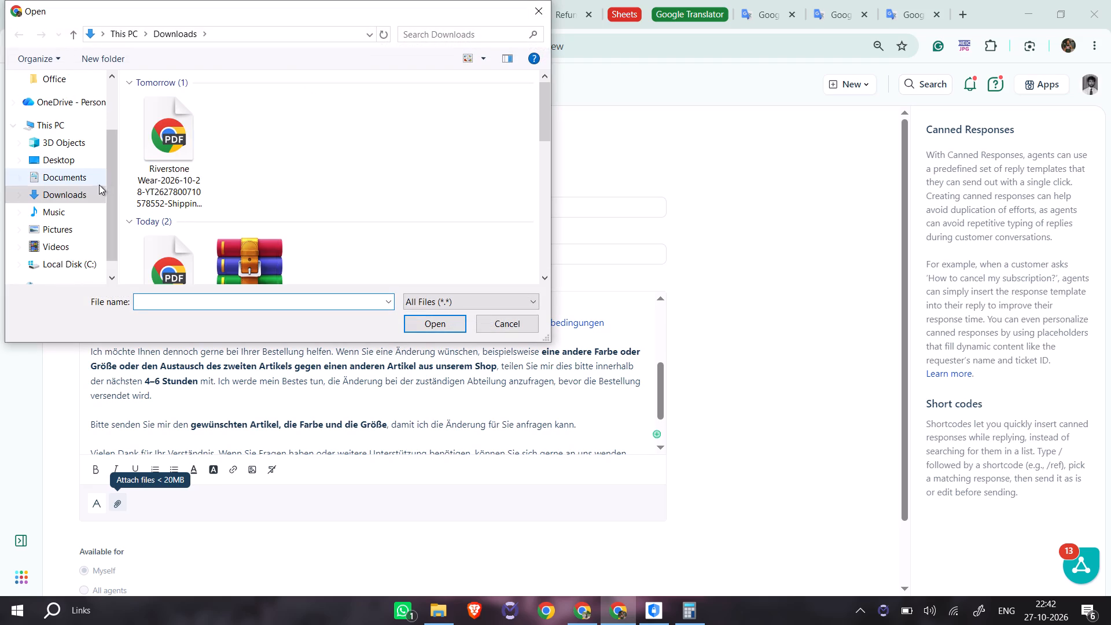
left_click(82, 162)
double_click(393, 138)
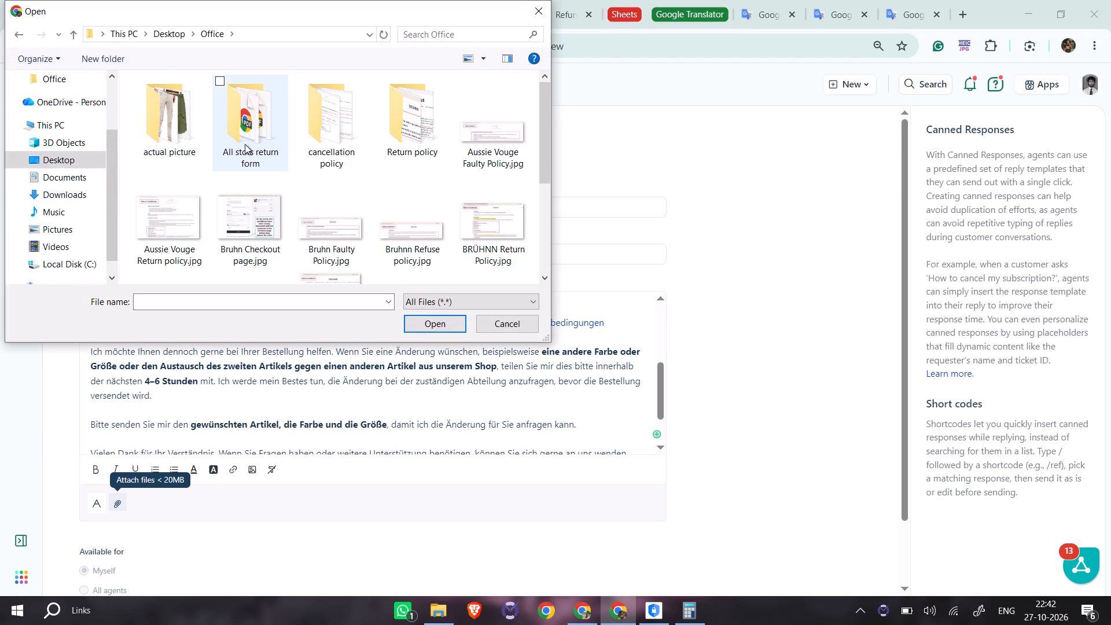
double_click(360, 145)
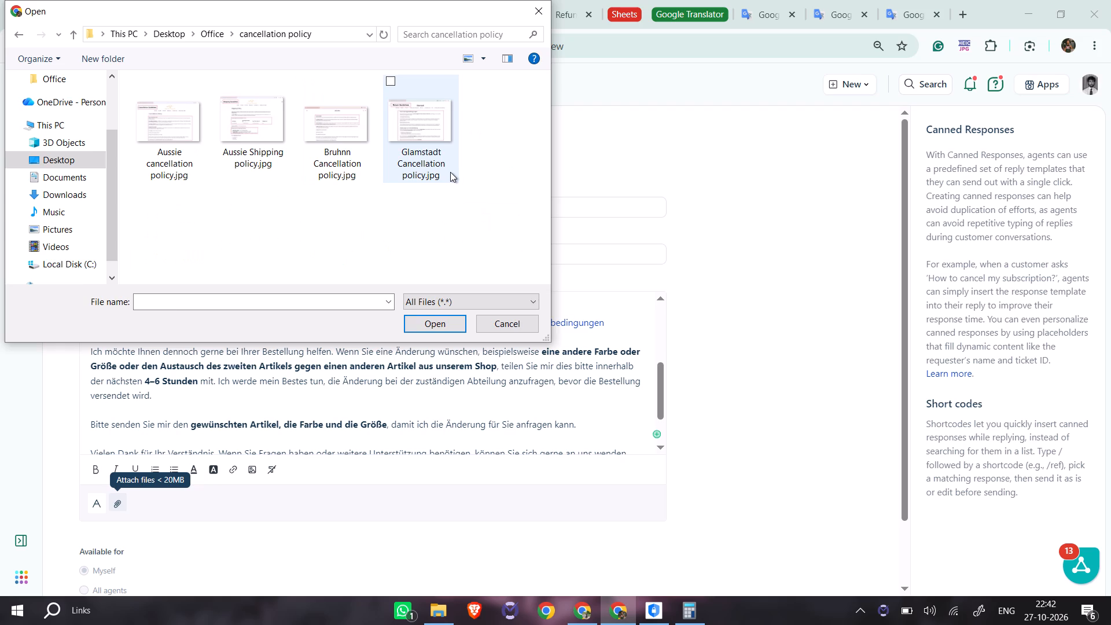
double_click(450, 172)
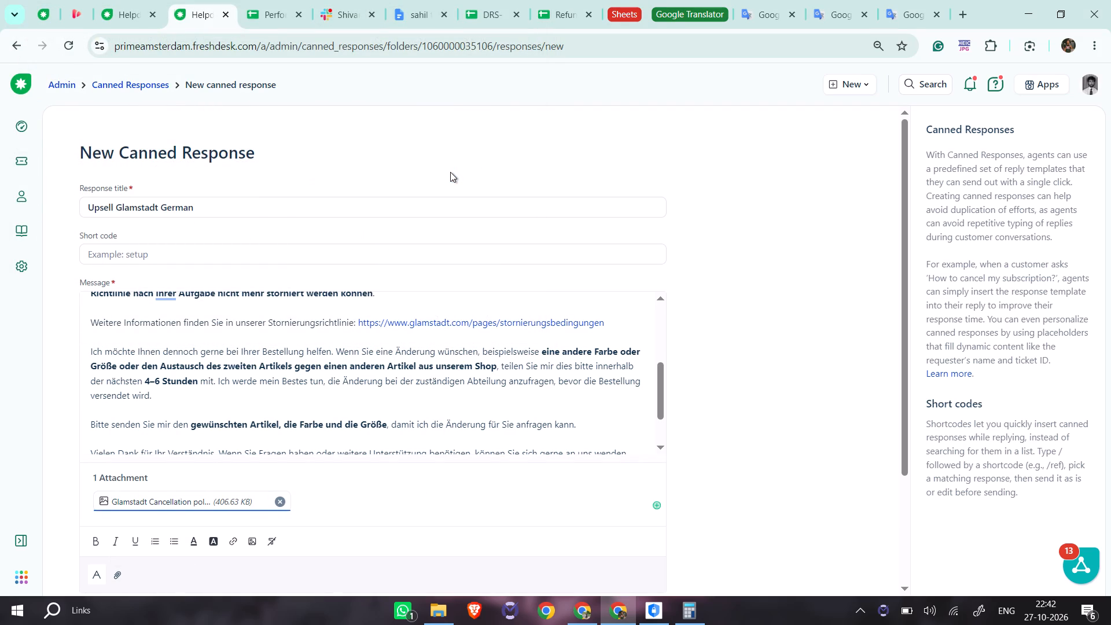
scroll(292, 308, "down", 3)
scroll(202, 503, "down", 4)
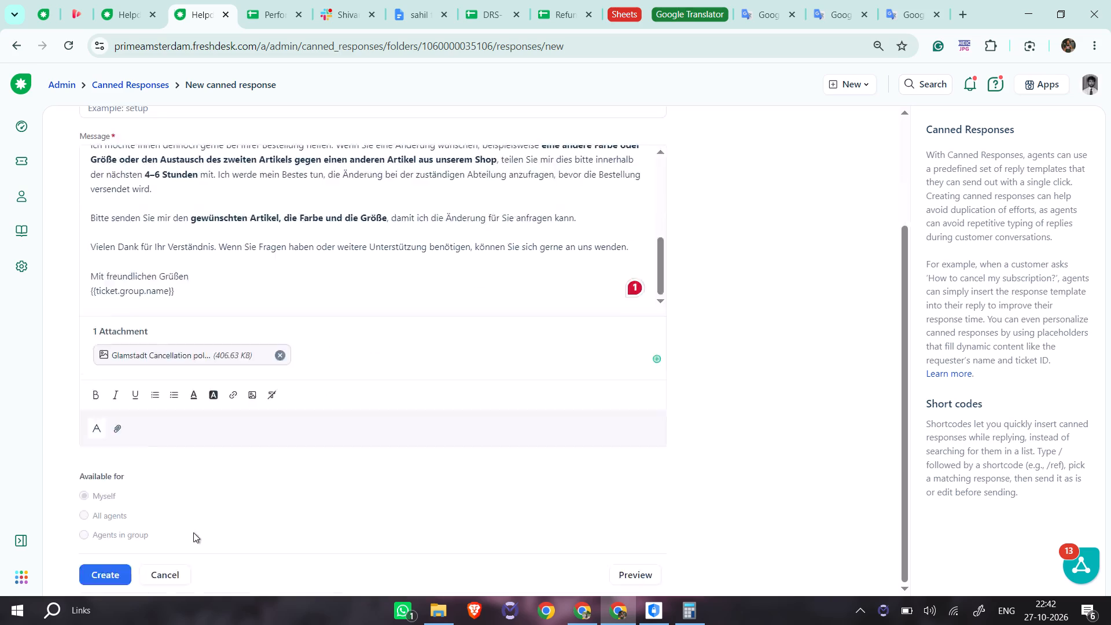
left_click(118, 572)
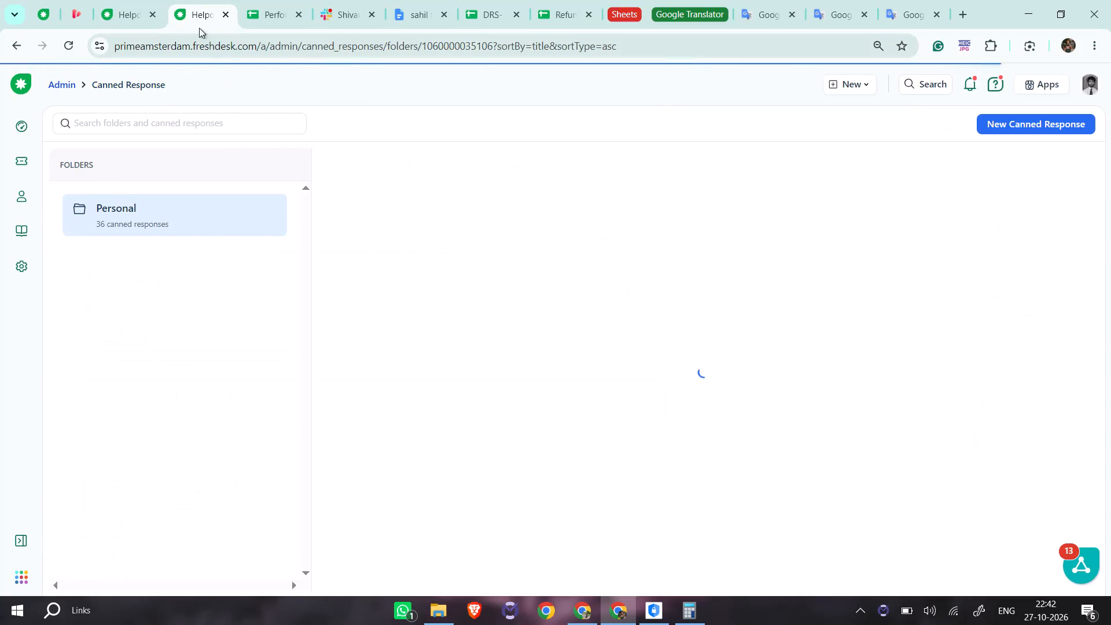
Close both canned responses browser tabs and return to ticket 442447.
left_click(153, 17)
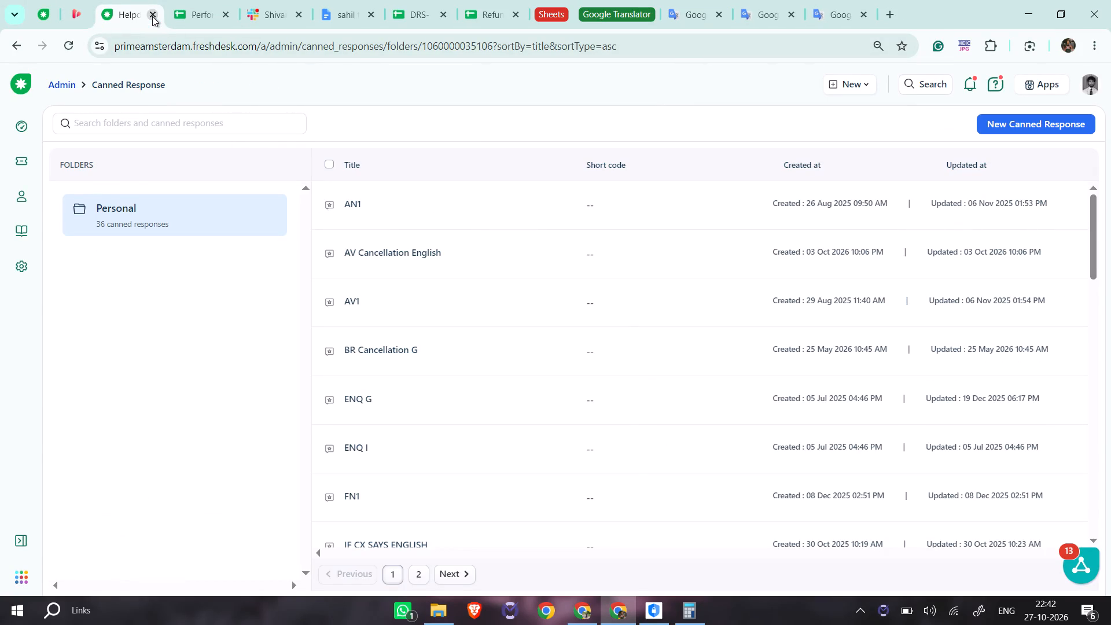
left_click(152, 16)
left_click(50, 0)
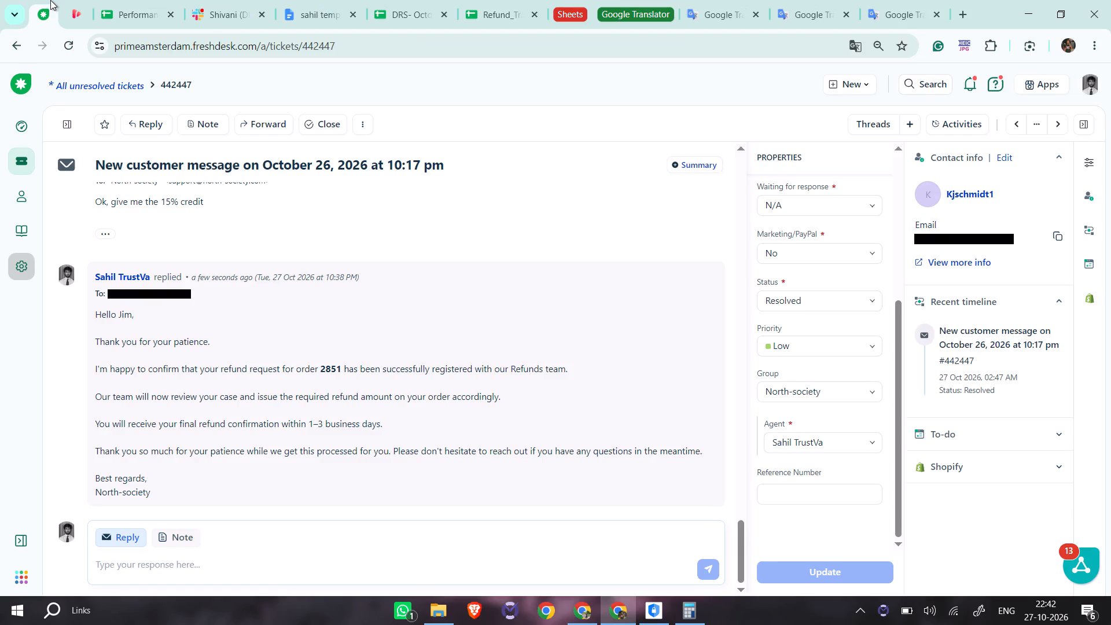
Start a note on ticket 442447, search canned responses for "upse" and insert Upsell Glamstadt German.
left_click(183, 544)
left_click(141, 571)
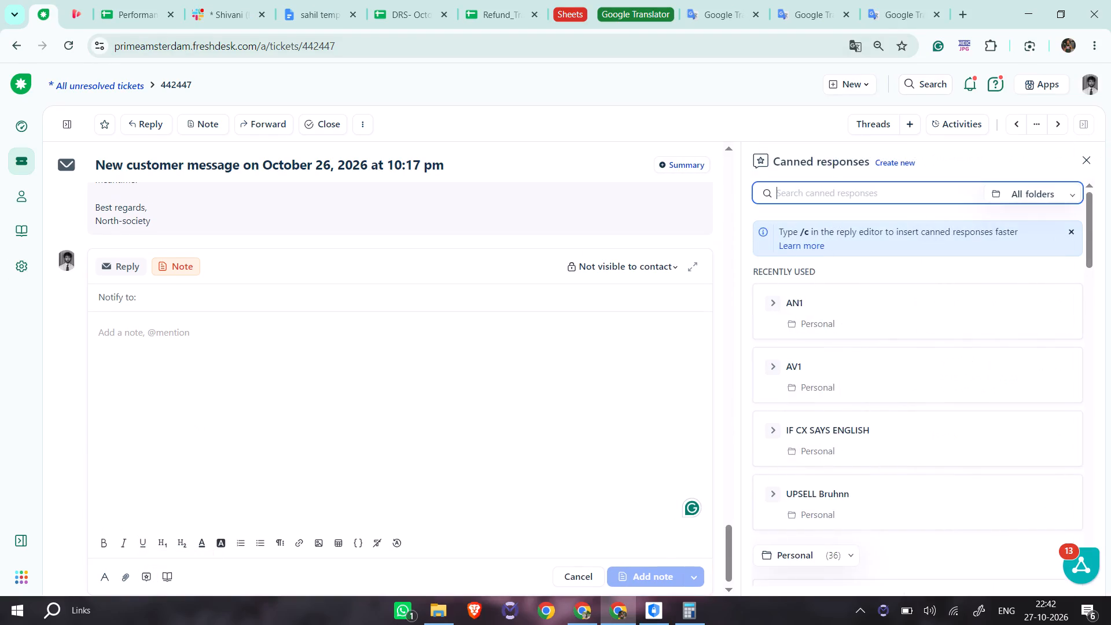
type("uo")
key("BackSpace")
type("pse")
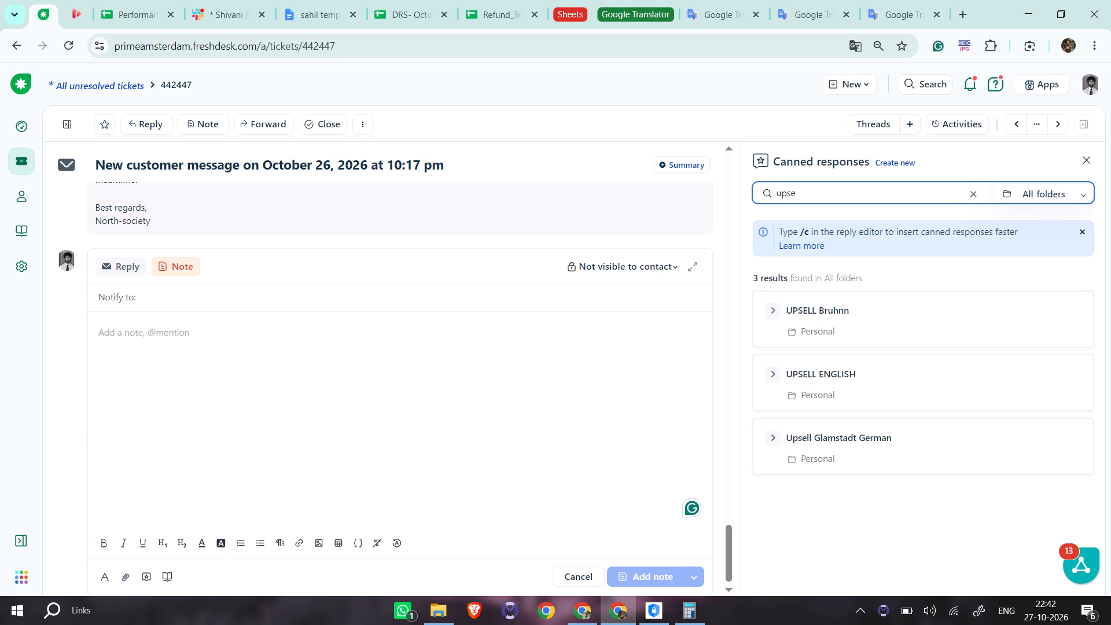
left_click(1048, 443)
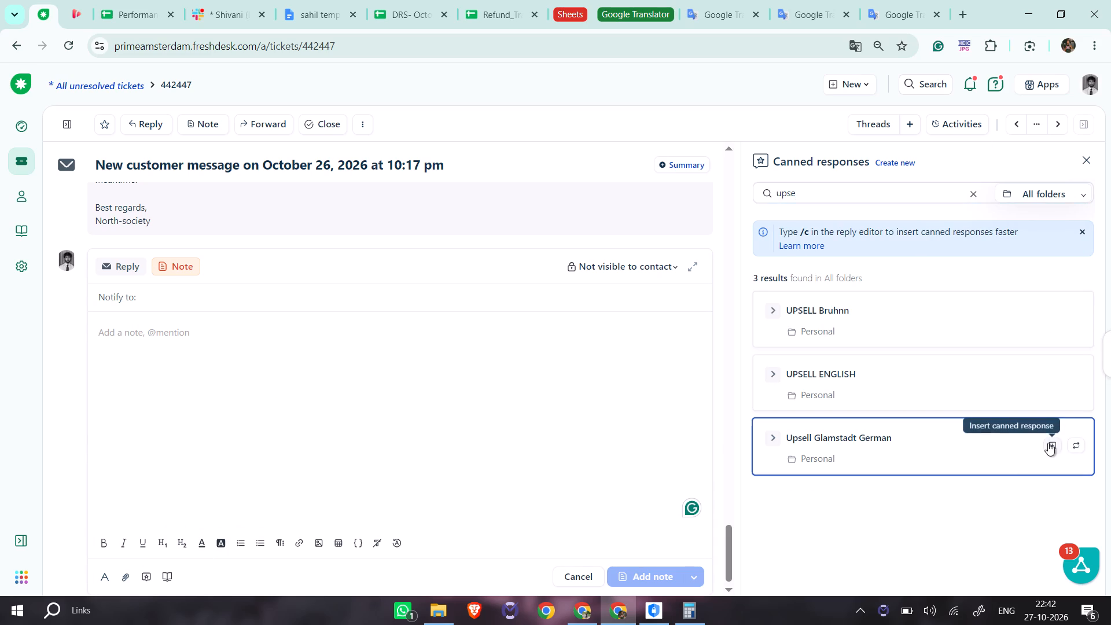
Translate the inserted note text to English and cut the entire text to the clipboard.
left_click(439, 338)
right_click(448, 260)
left_click(522, 520)
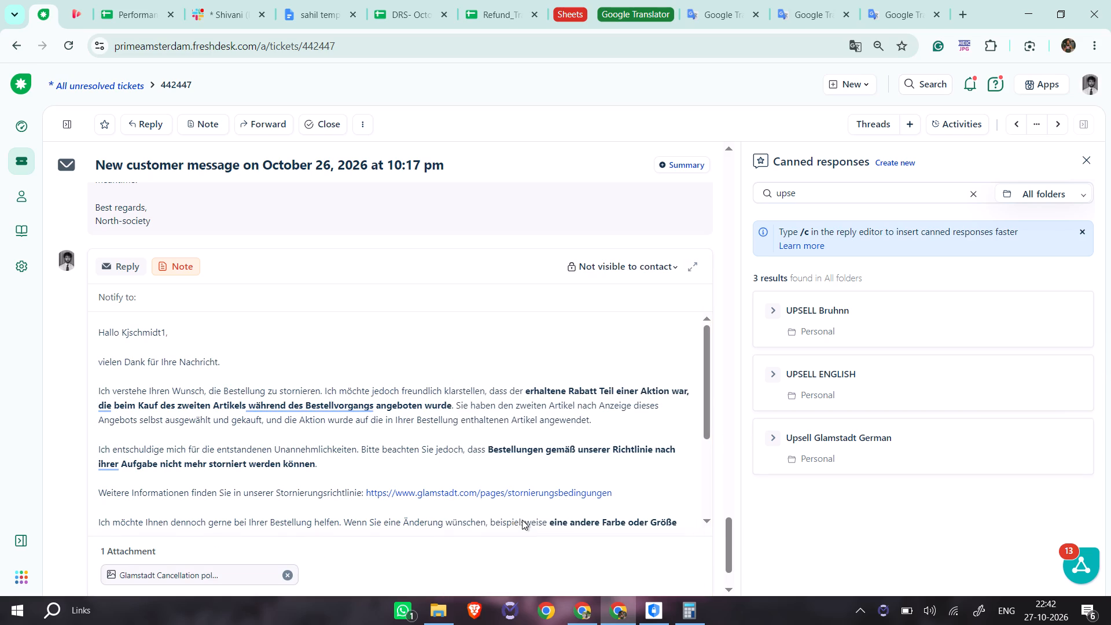
left_click(458, 409)
left_click(470, 377)
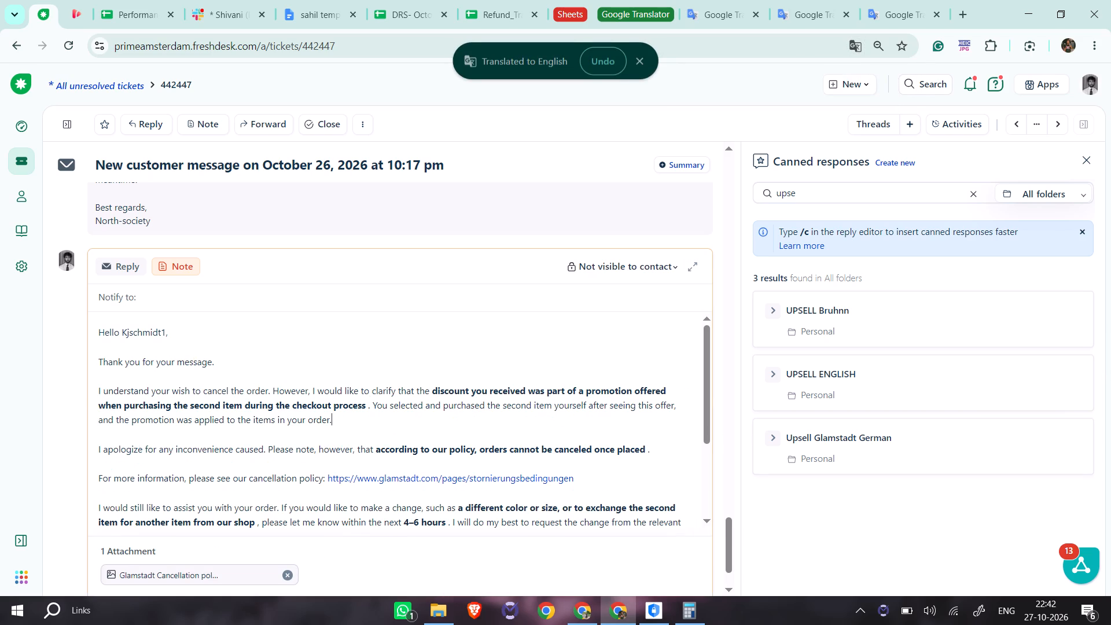
key("ctrl+a")
key("ctrl+x")
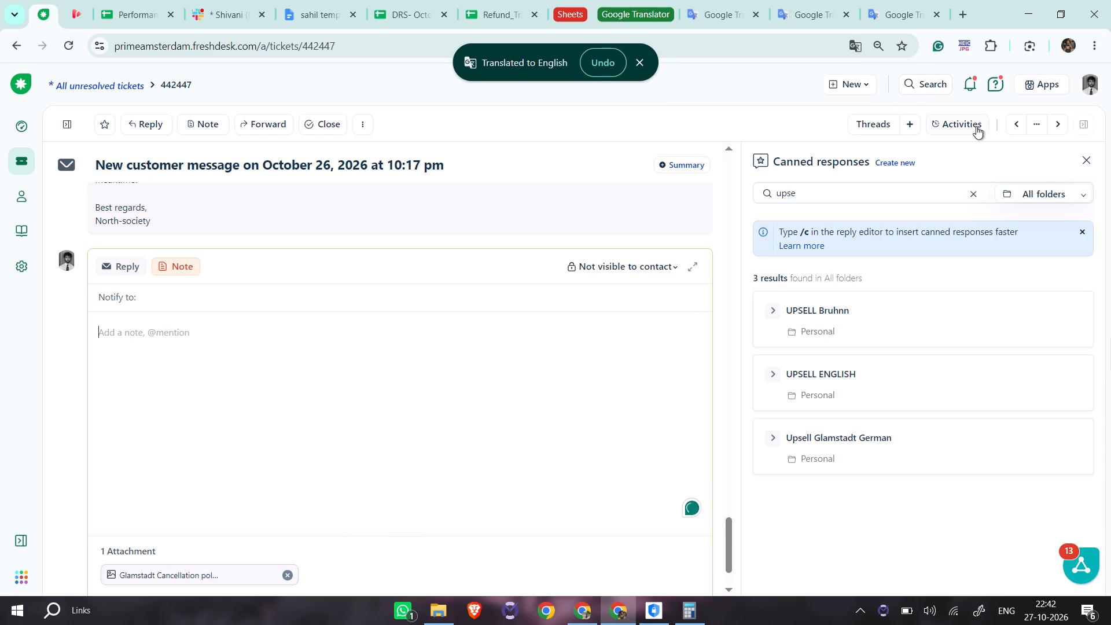
left_click(1083, 154)
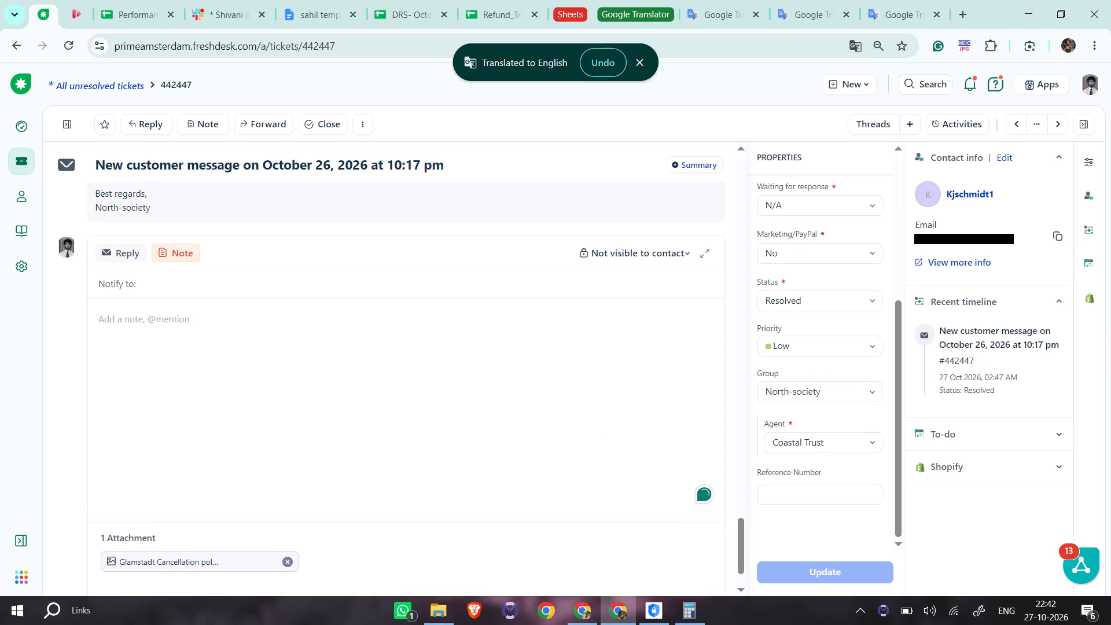
scroll(612, 499, "down", 4)
scroll(656, 553, "down", 2)
left_click(609, 560)
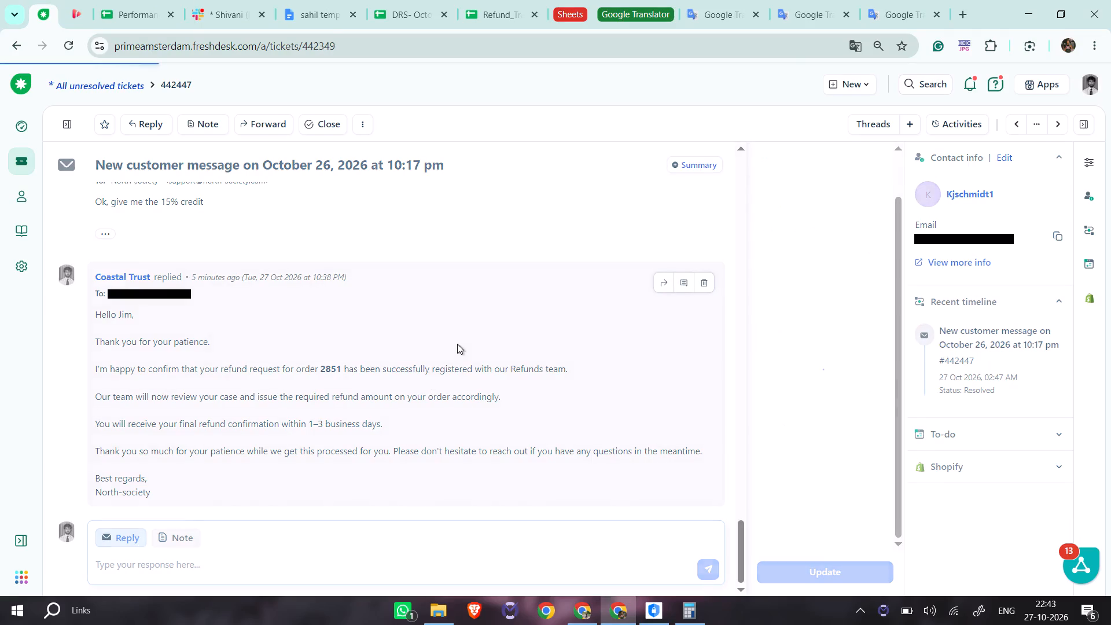
scroll(487, 326, "down", 5)
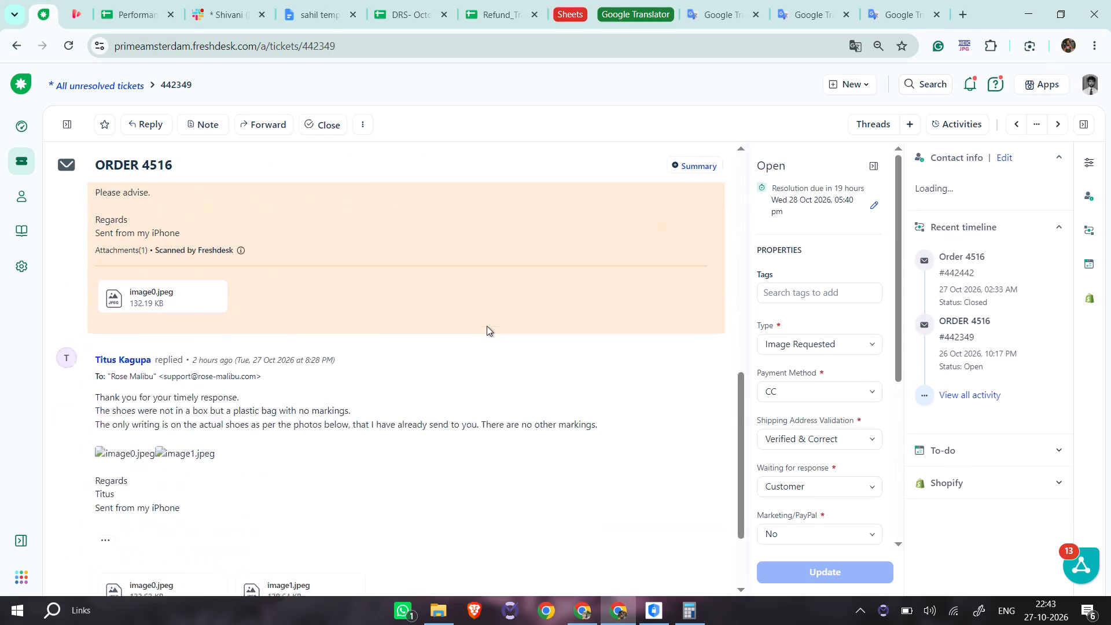
scroll(458, 341, "down", 2)
key("j")
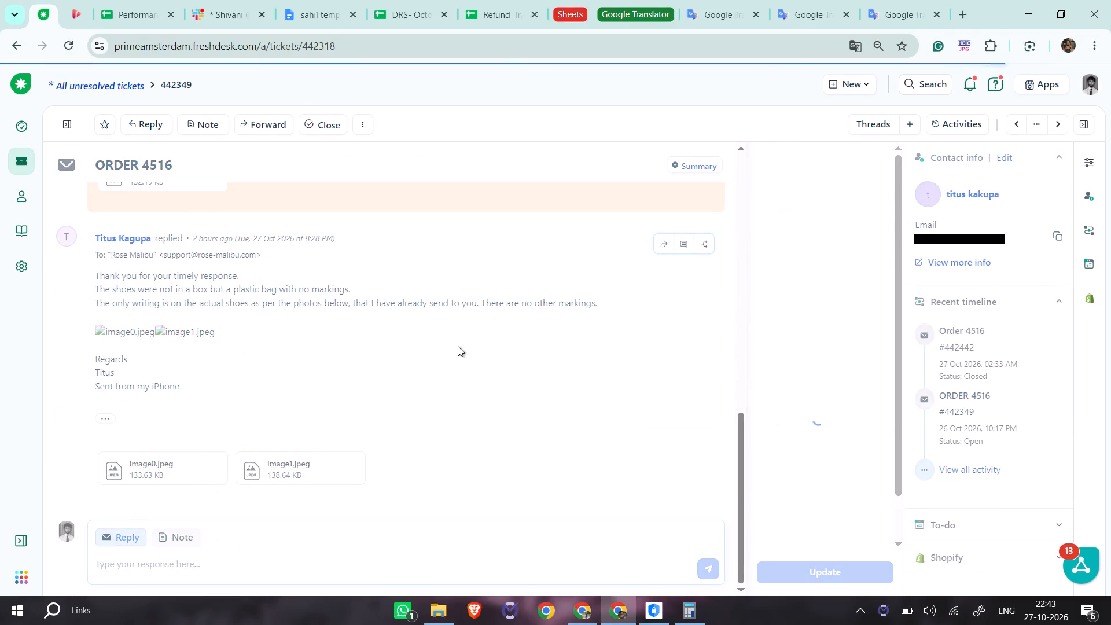
scroll(384, 377, "down", 10)
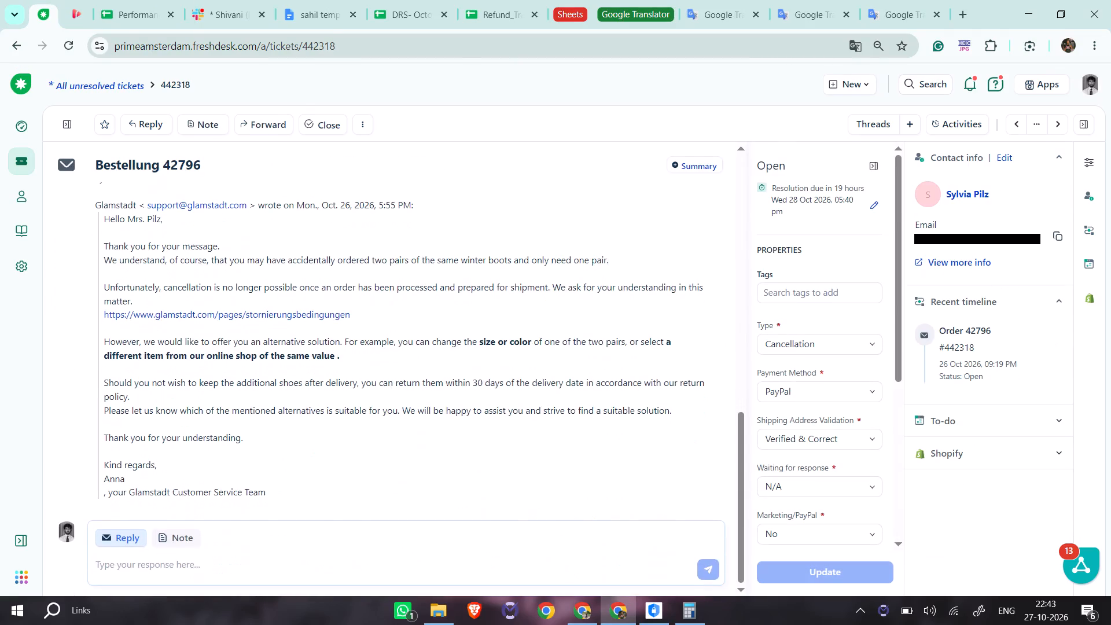
scroll(734, 362, "down", 3)
double_click(1058, 239)
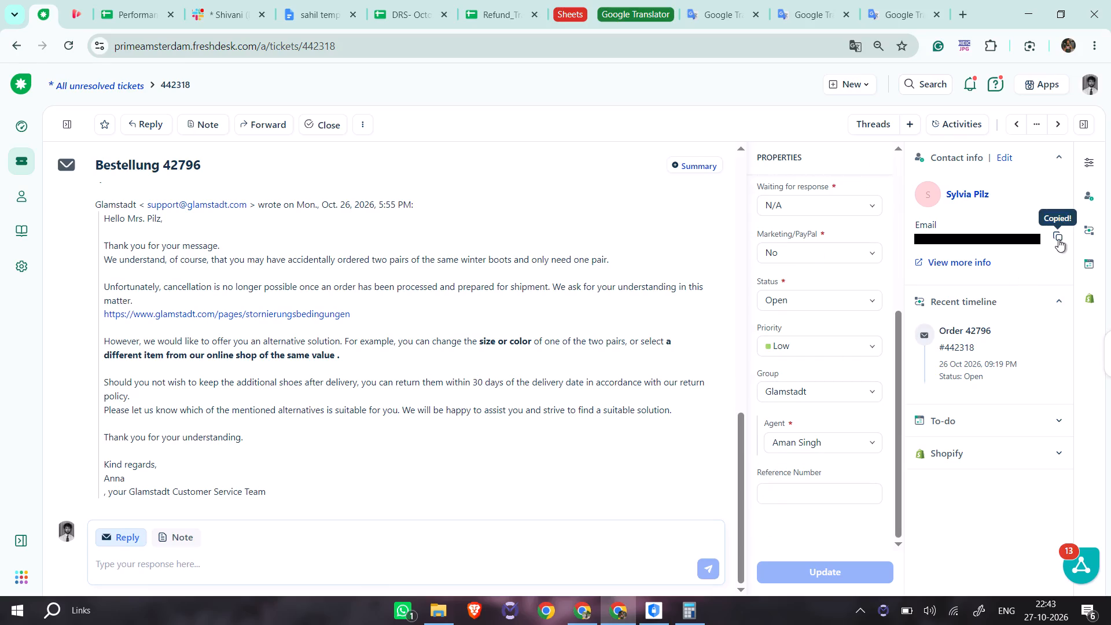
key("alt+Tab")
left_click(377, 0)
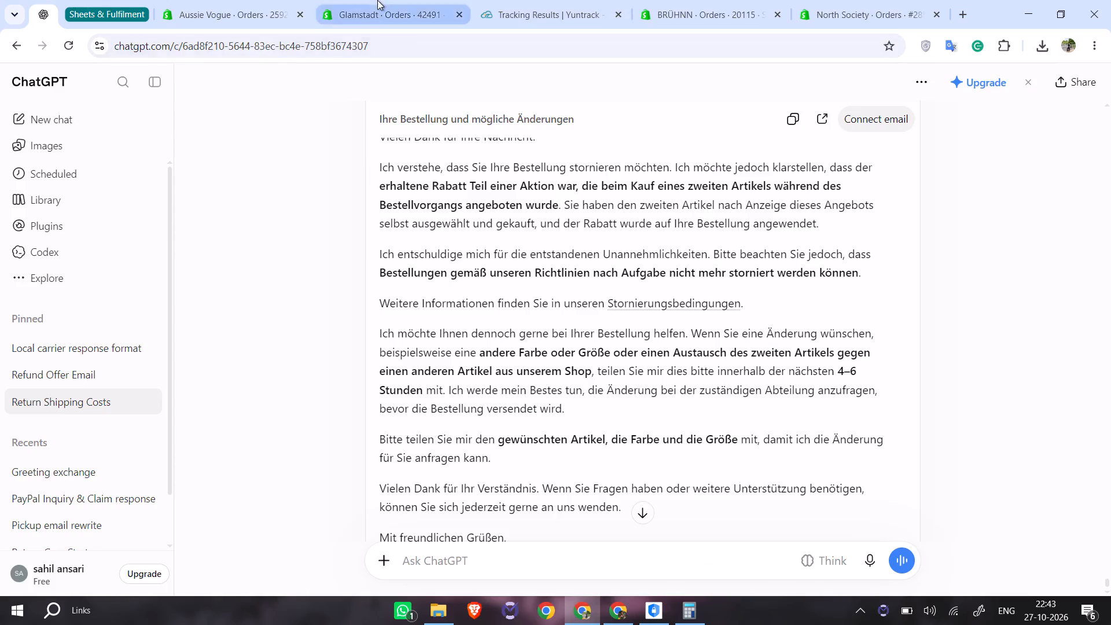
left_click(138, 189)
left_click(23, 121)
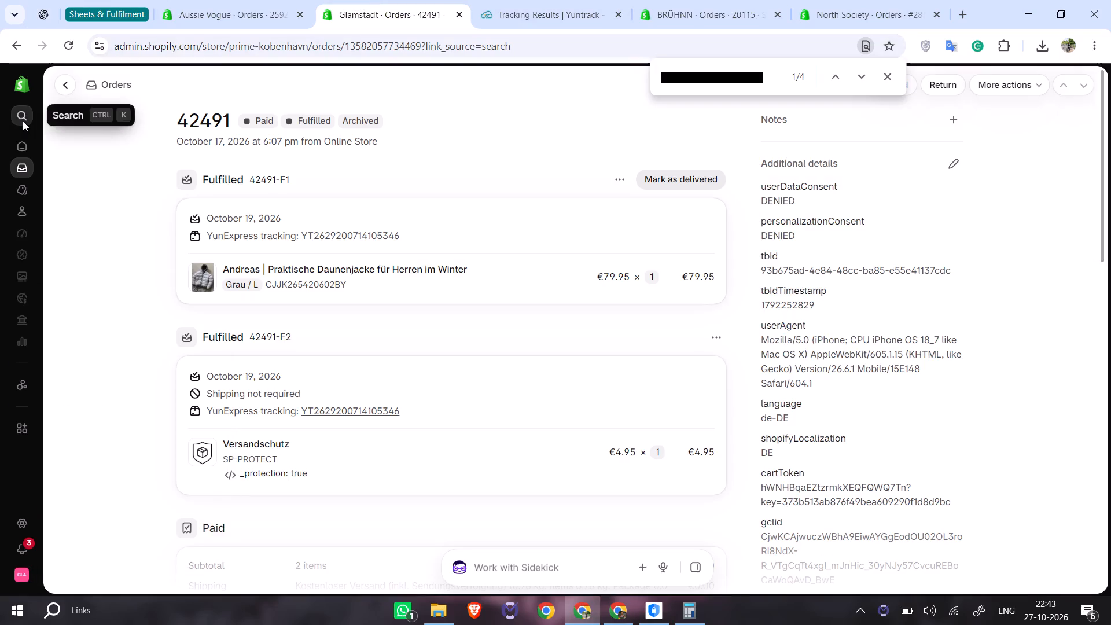
key("ctrl+v")
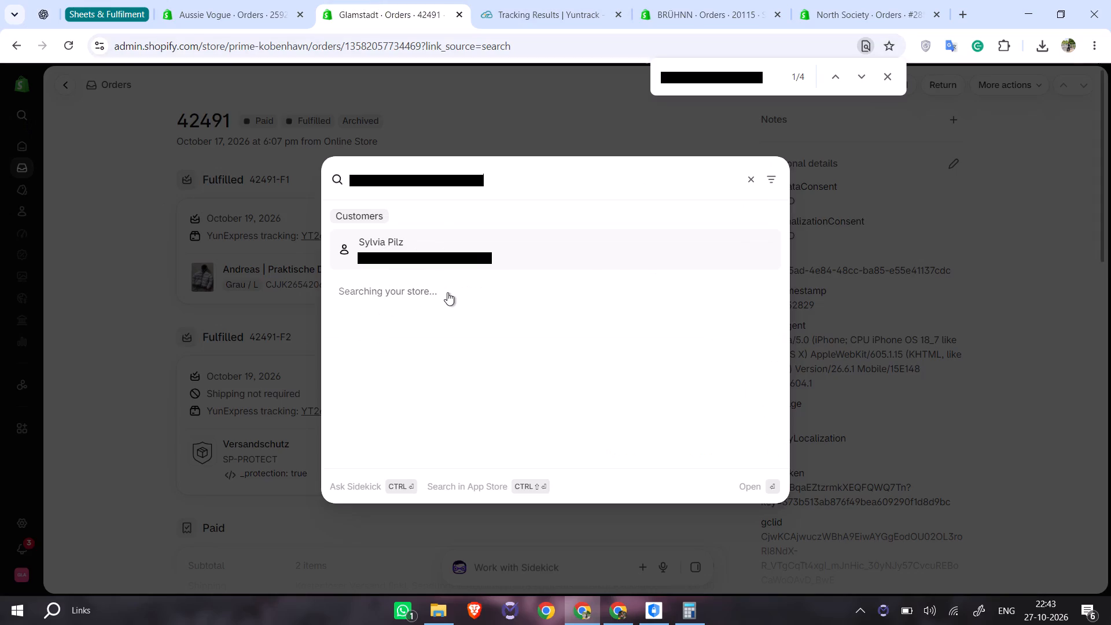
left_click(451, 292)
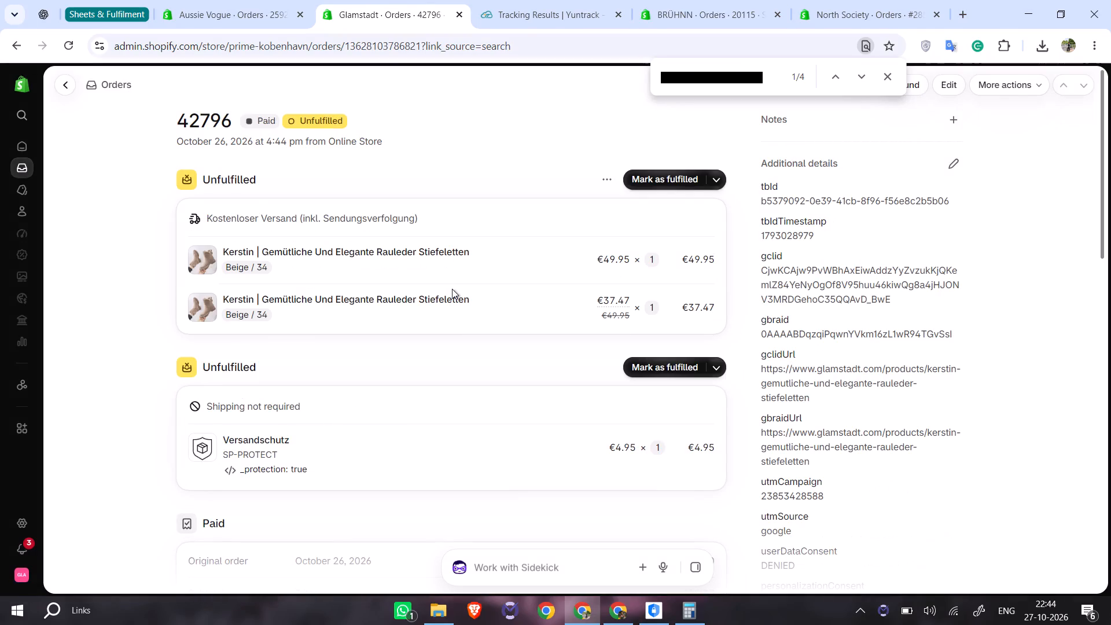
key("ctrl+f")
key("ctrl+v")
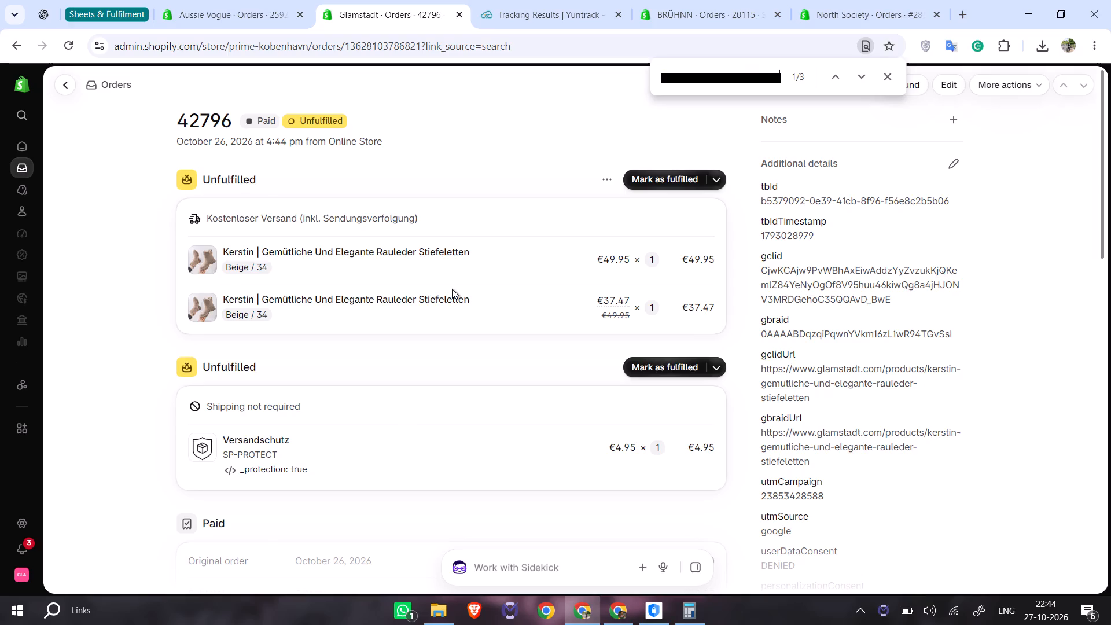
key("ctrl+f")
key("ctrl+v")
key("ctrl+f")
key("ctrl+v")
key("ctrl+f")
key("ctrl+v")
Return to ticket 442318, go to the customer's latest reply and switch the page translation from English to the detected language.
key("alt+Tab")
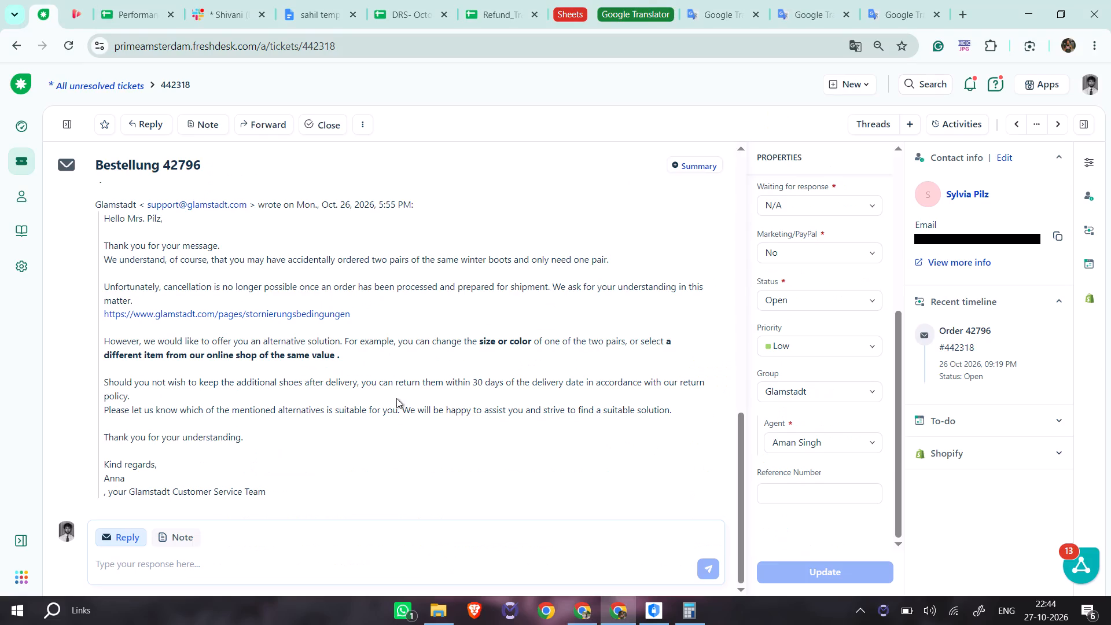
scroll(396, 415, "up", 3)
scroll(389, 311, "up", 3)
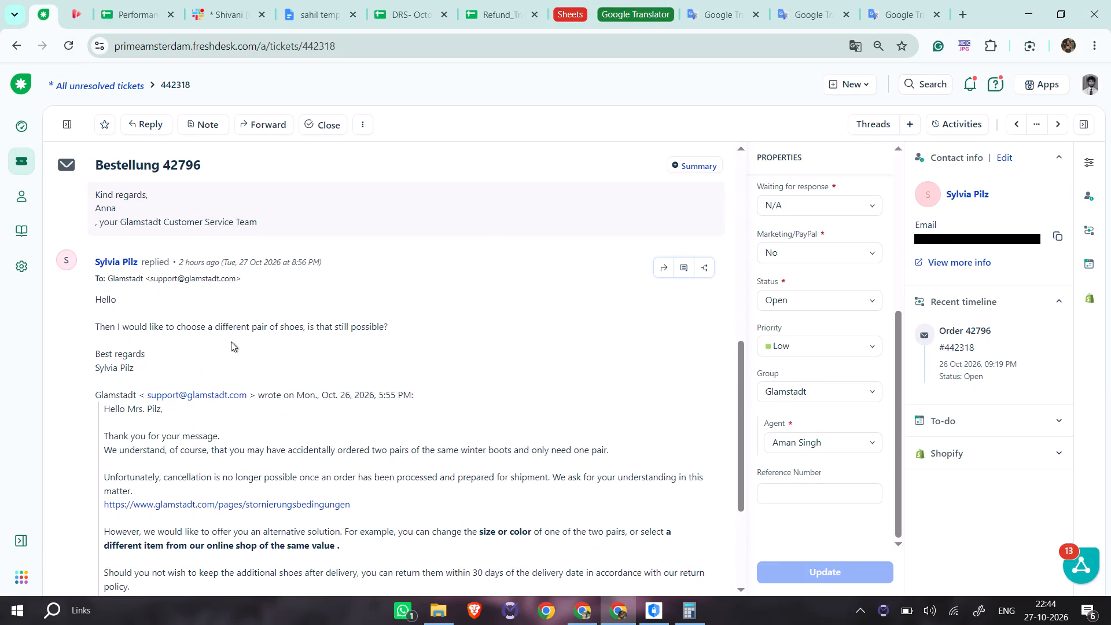
left_click(857, 43)
left_click(712, 86)
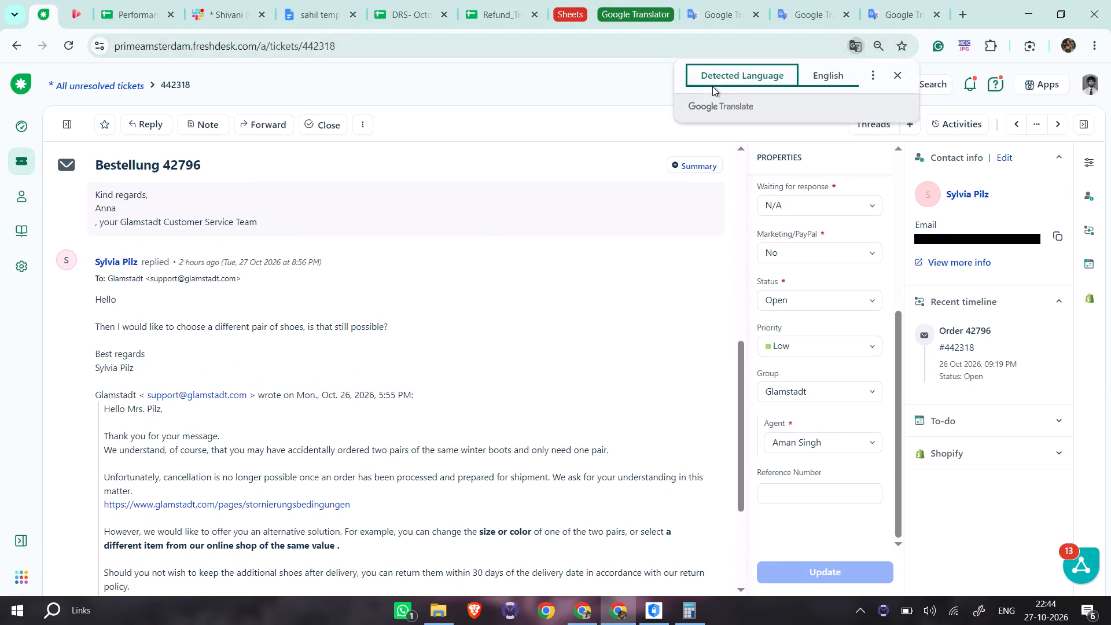
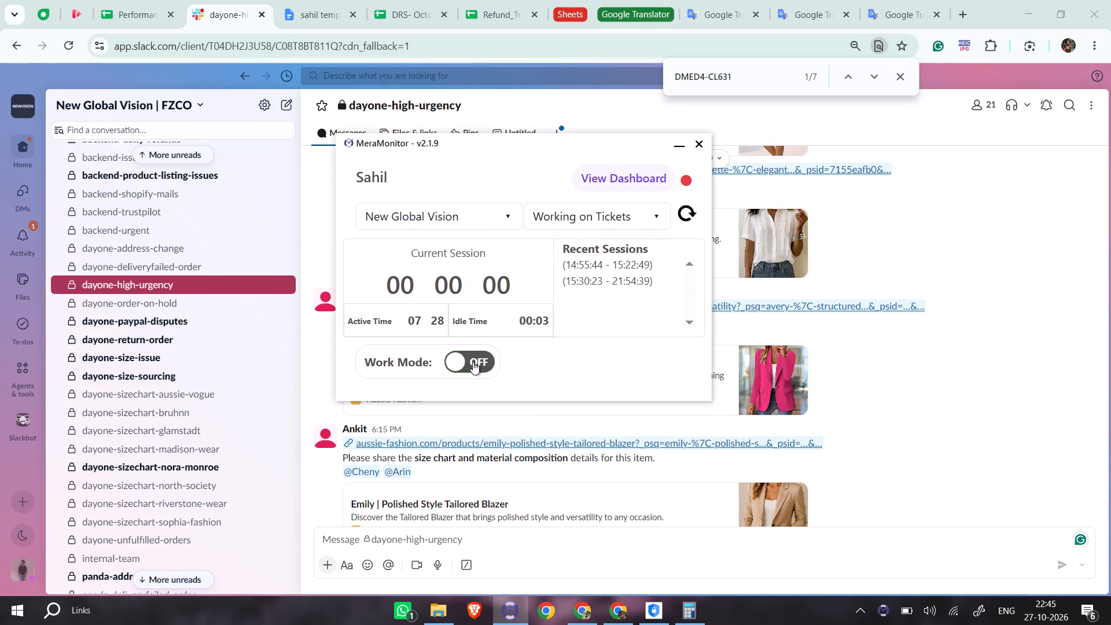
Refresh the work session data in the MeraMonitor time tracker.
left_click(680, 209)
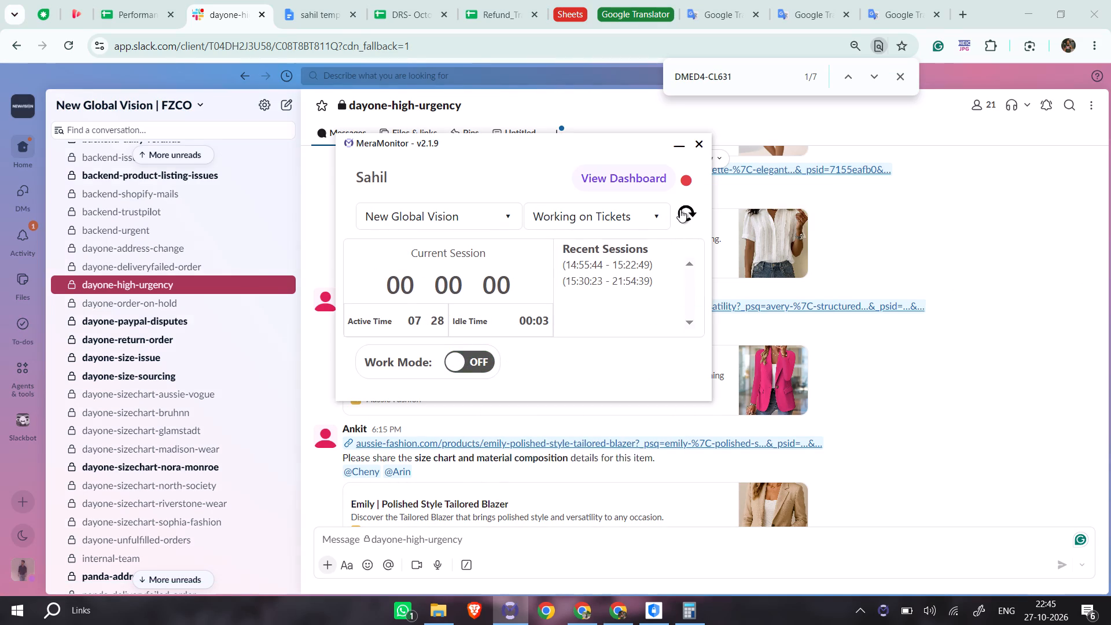